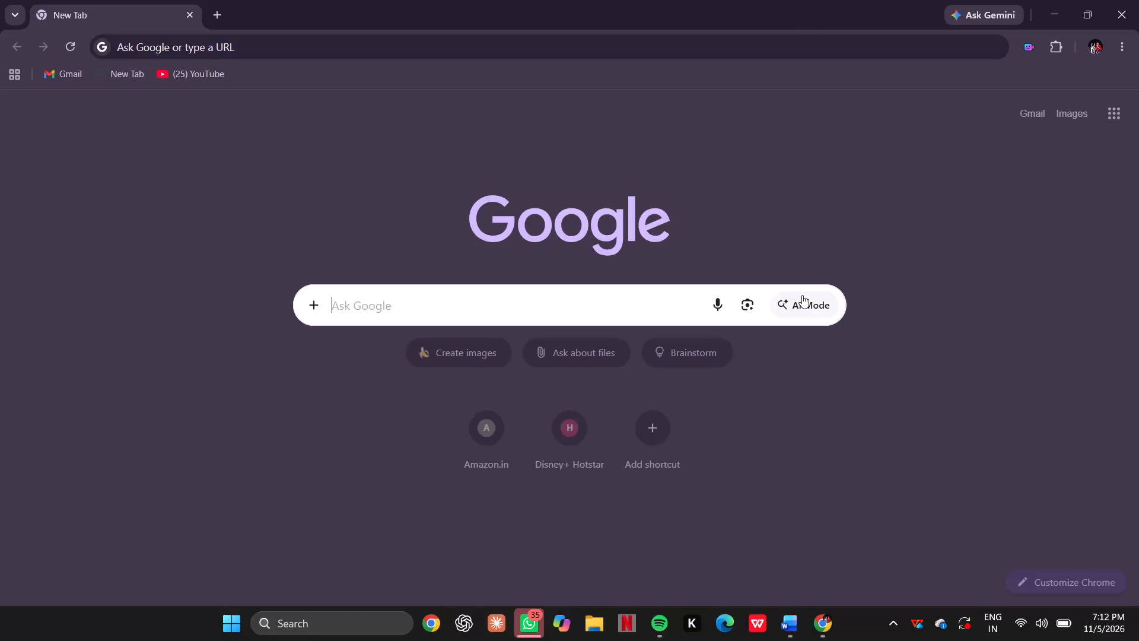
Search Google for "library images cartoon".
left_click(587, 307)
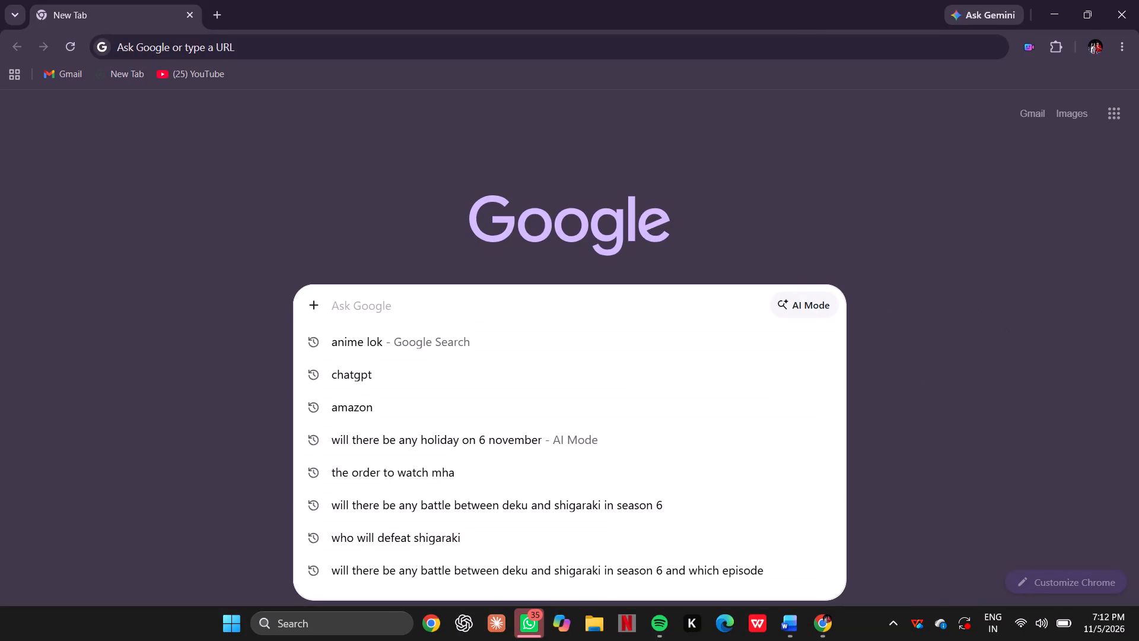
type("lib")
key("a")
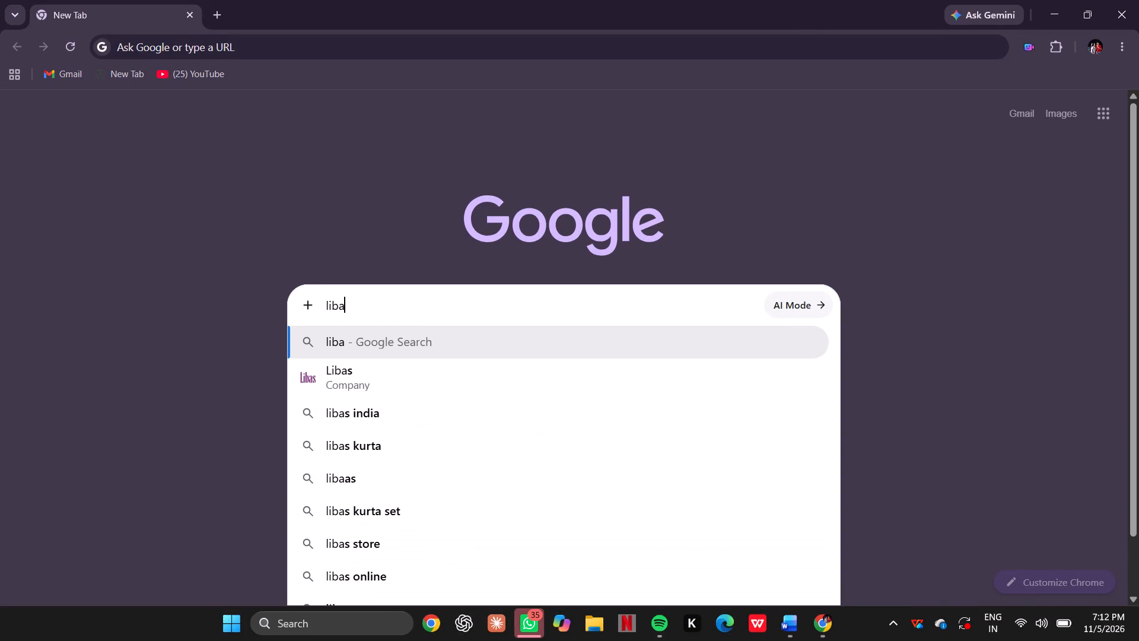
key("BackSpace")
type("ra")
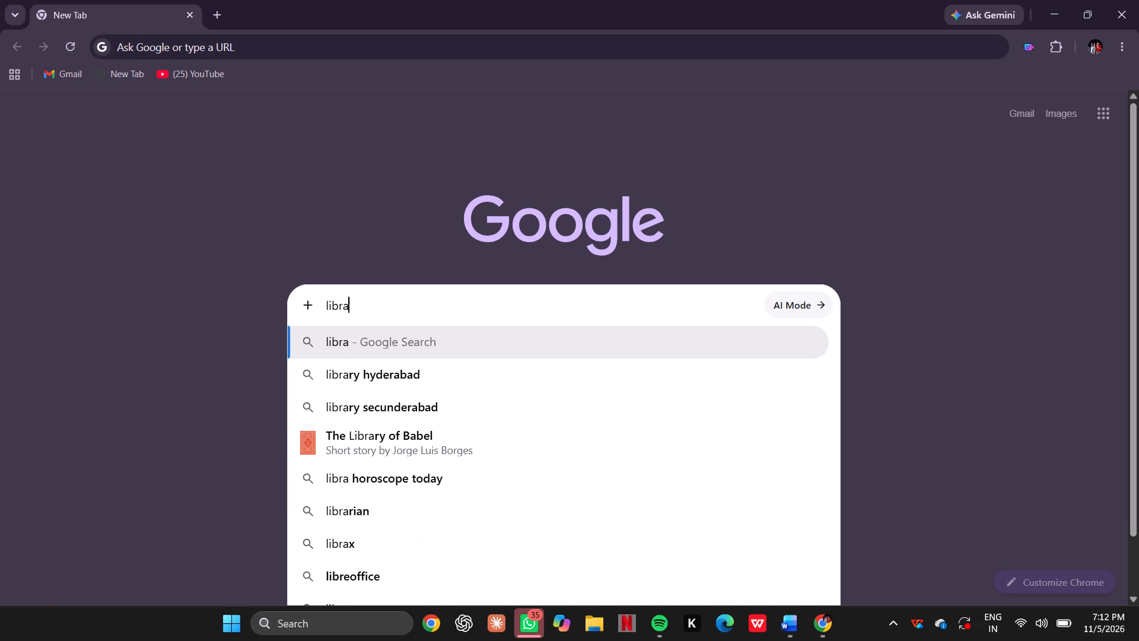
type("ry")
key("space")
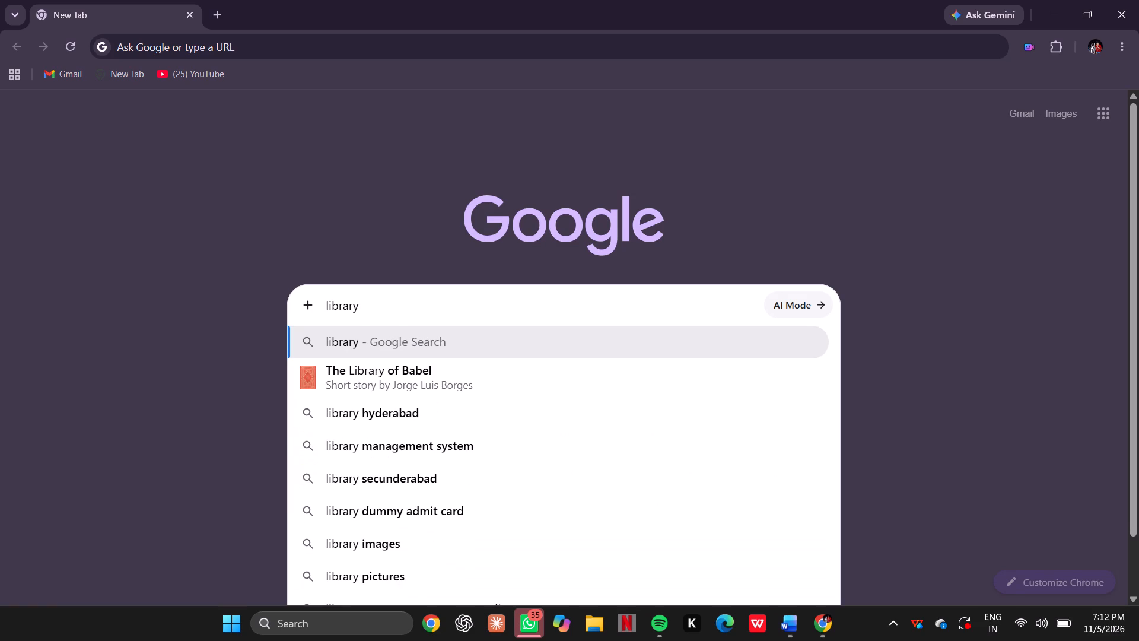
key("i")
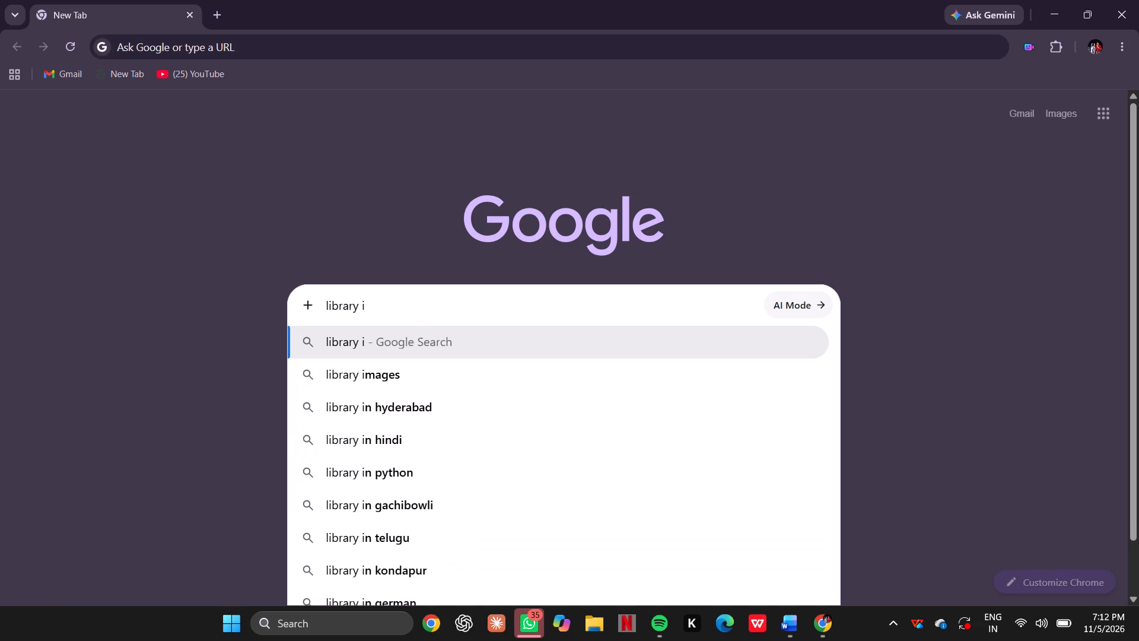
key("m")
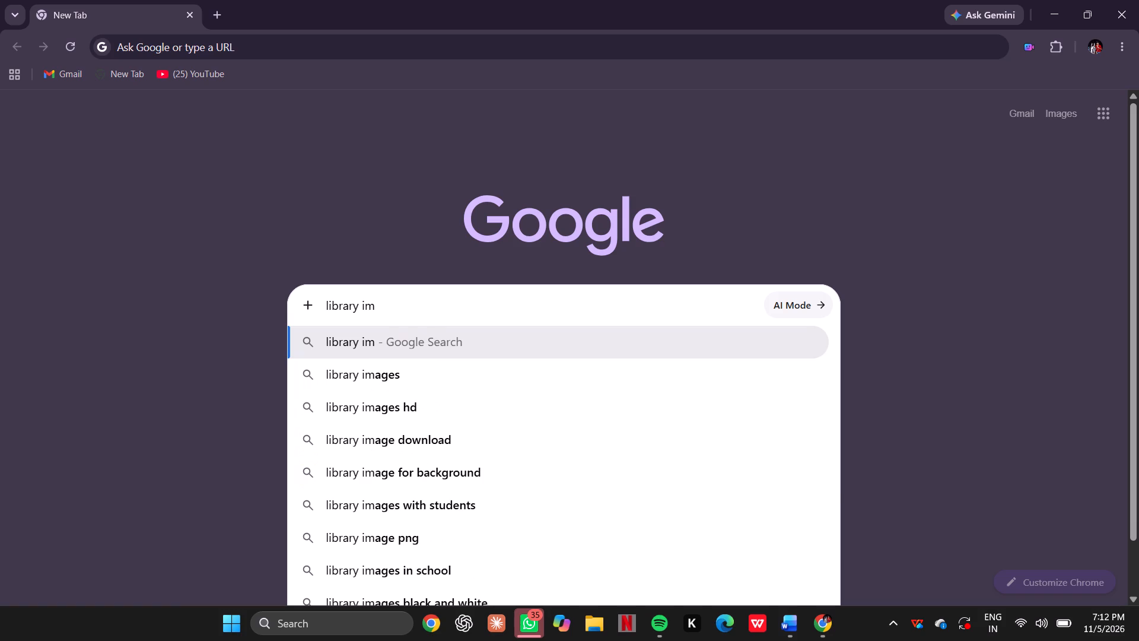
type("agws")
key("BackSpace")
key("BackSpace")
type("esm")
key("BackSpace")
key("space")
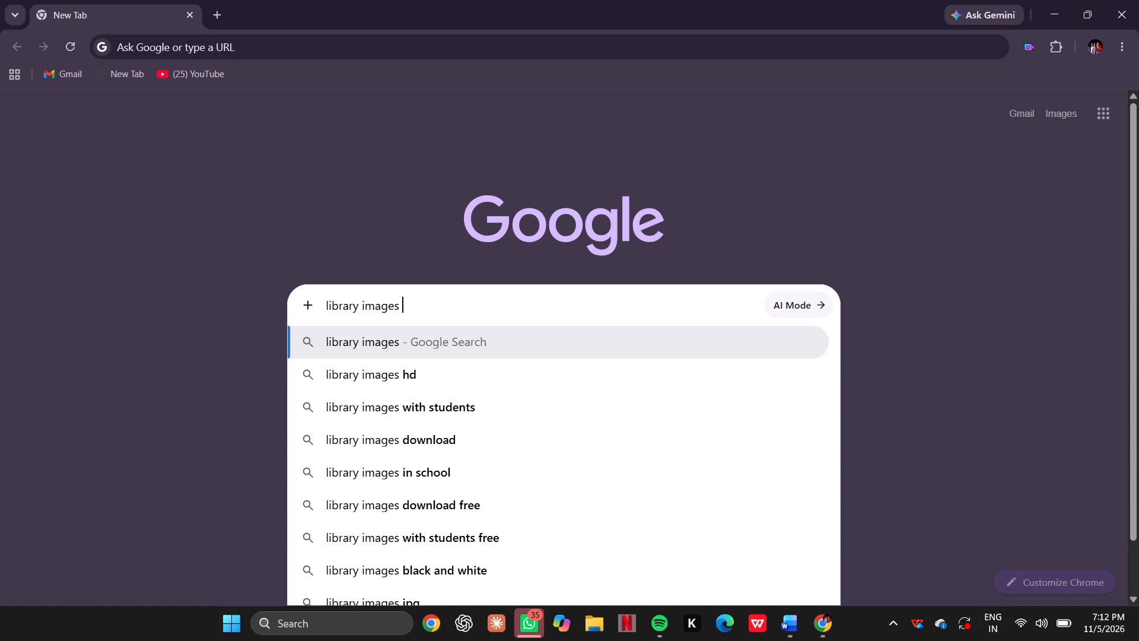
type("ca")
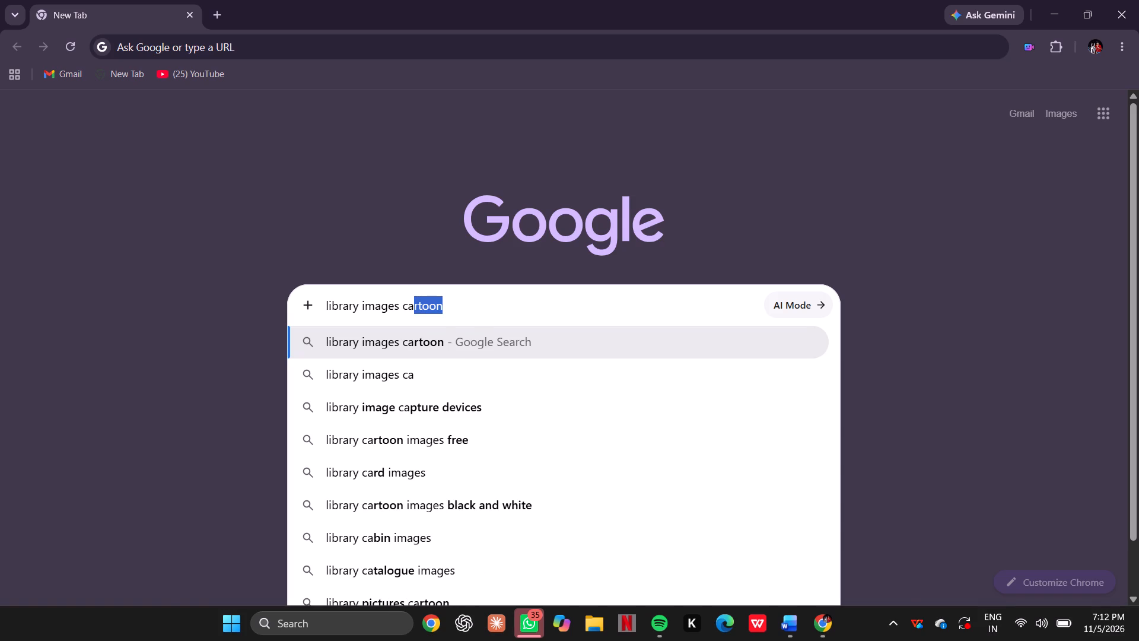
key("Return")
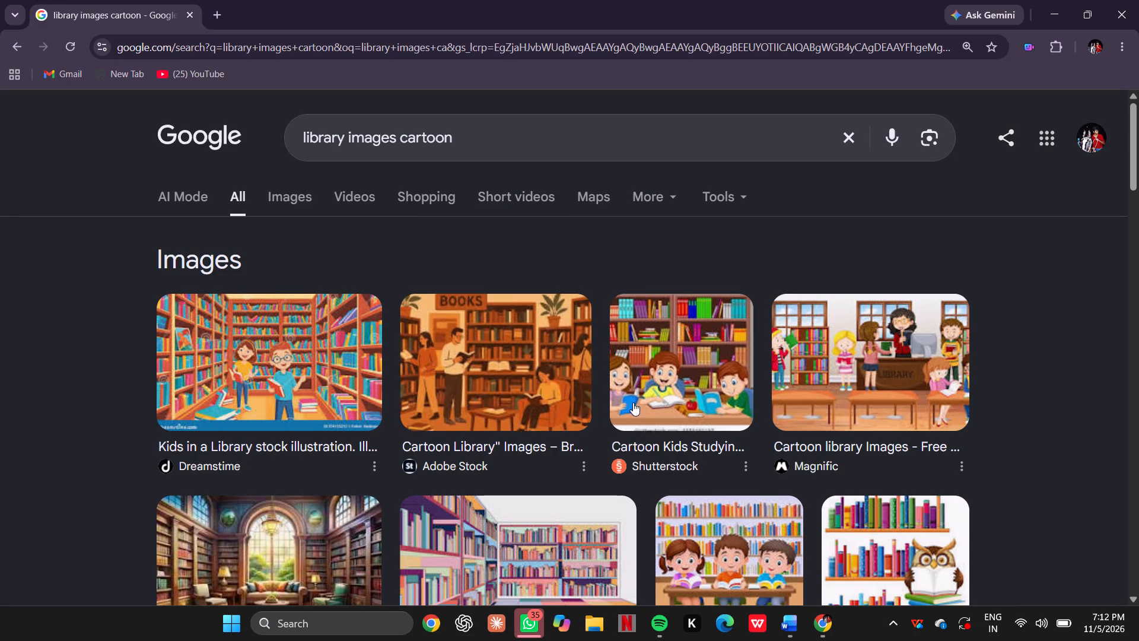
Preview the Dreamstime, Magnific and Adobe Stock library cartoons, look through their related pictures, and close the preview.
left_click(330, 333)
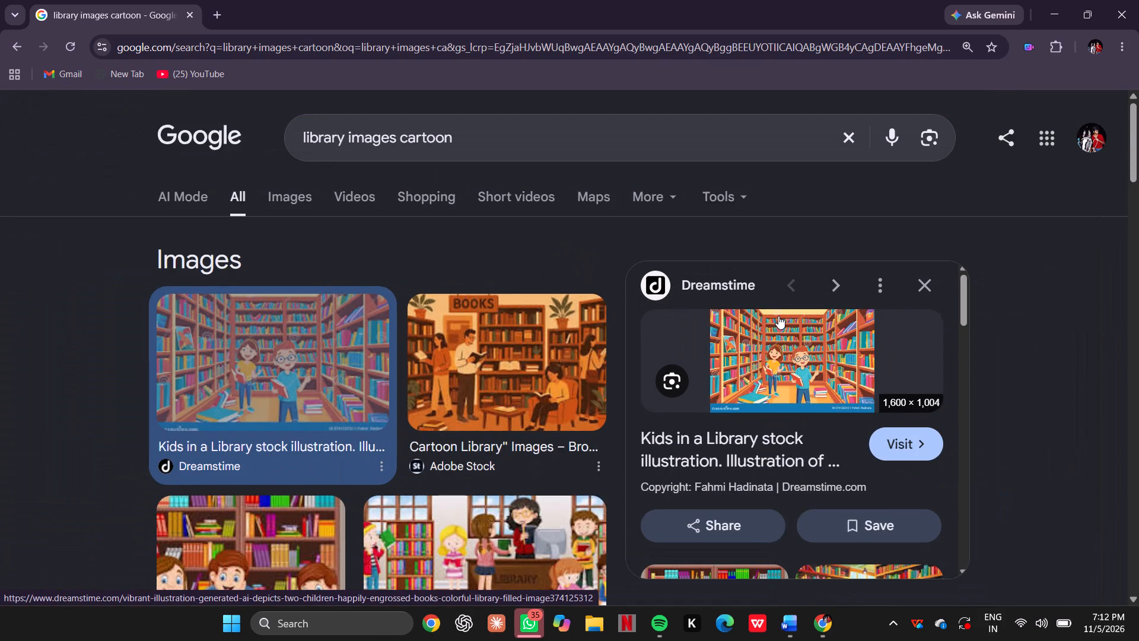
scroll(847, 375, "down", 3)
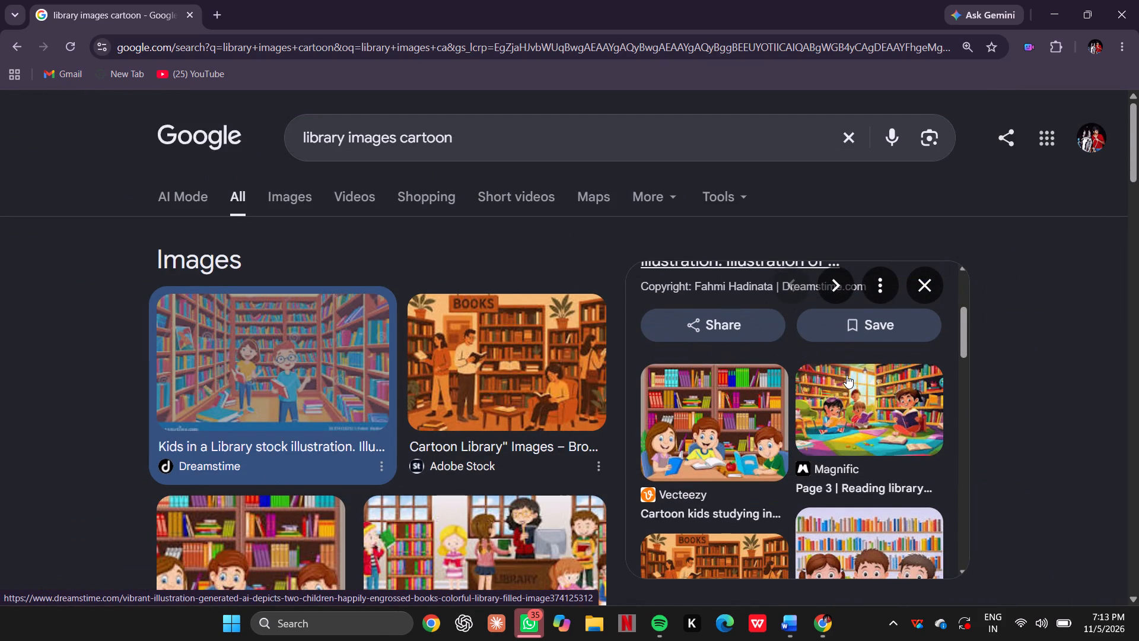
left_click(861, 404)
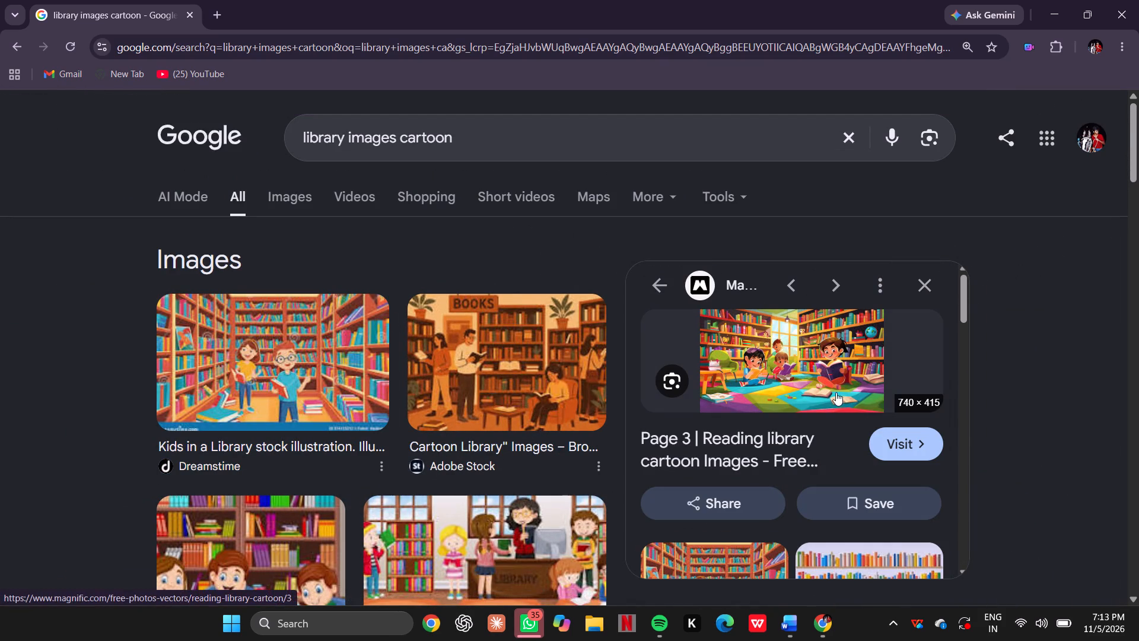
scroll(906, 308, "down", 3)
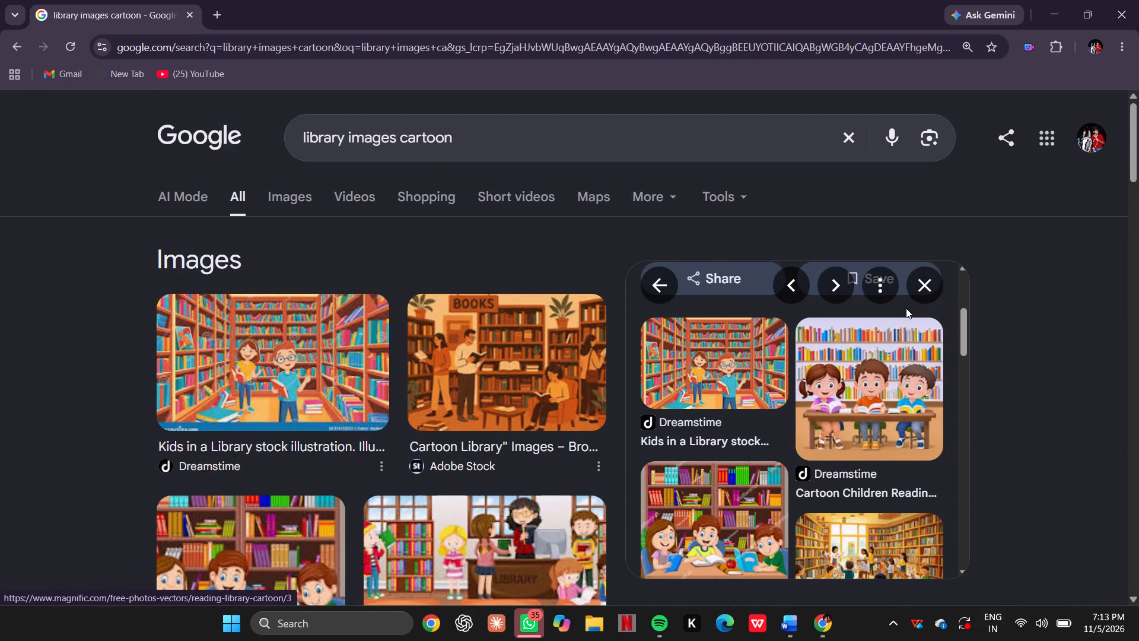
scroll(912, 364, "down", 2)
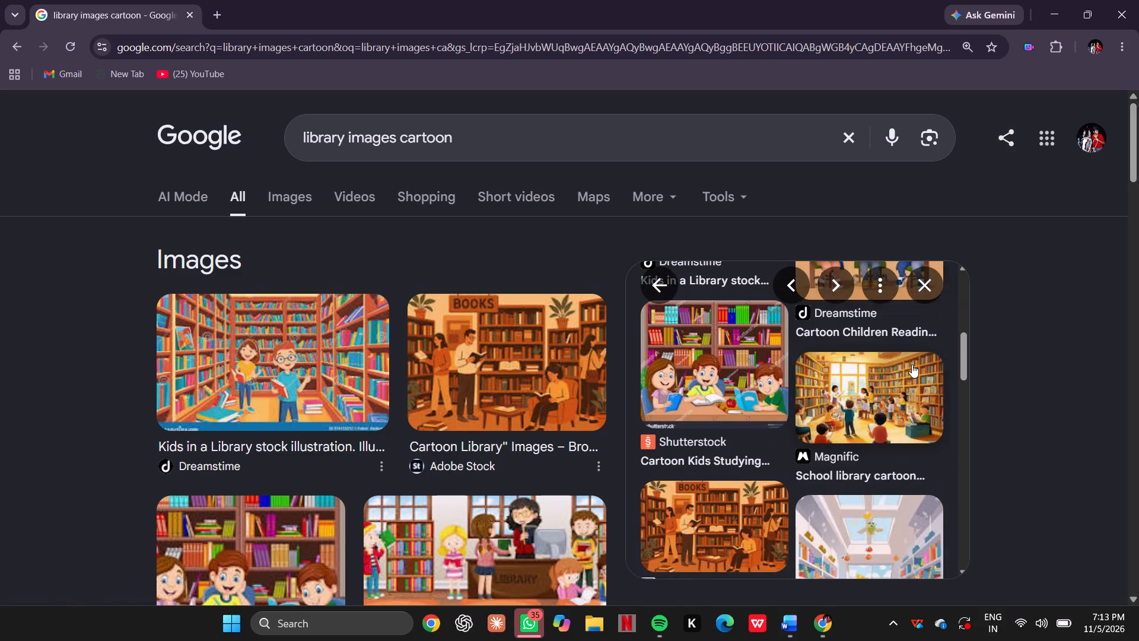
scroll(912, 364, "down", 1)
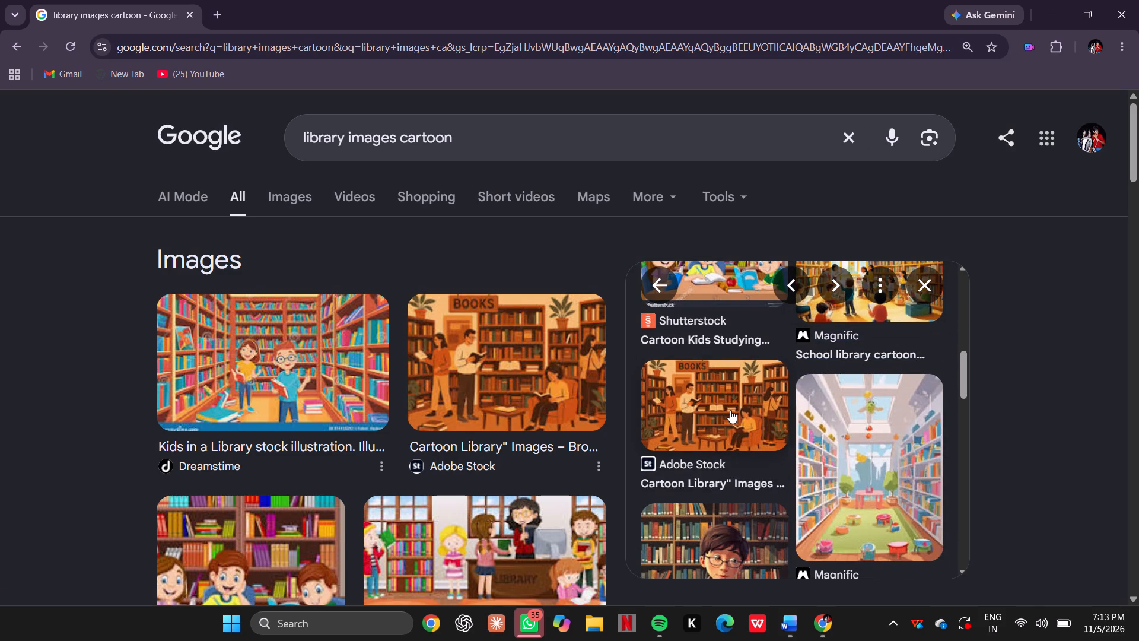
left_click(730, 410)
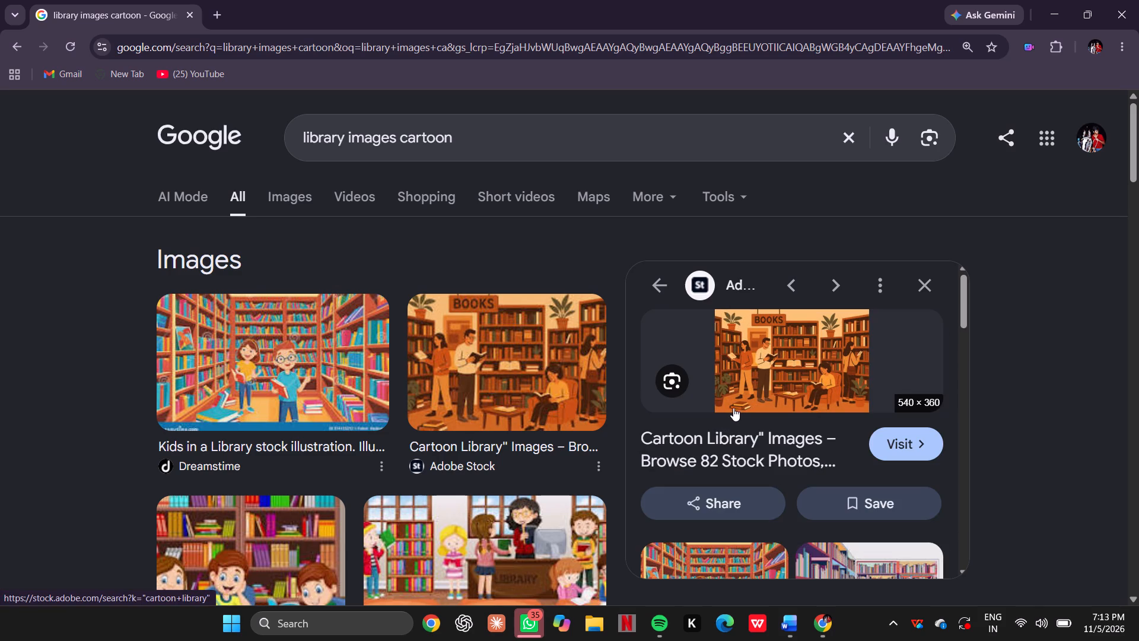
scroll(769, 382, "down", 3)
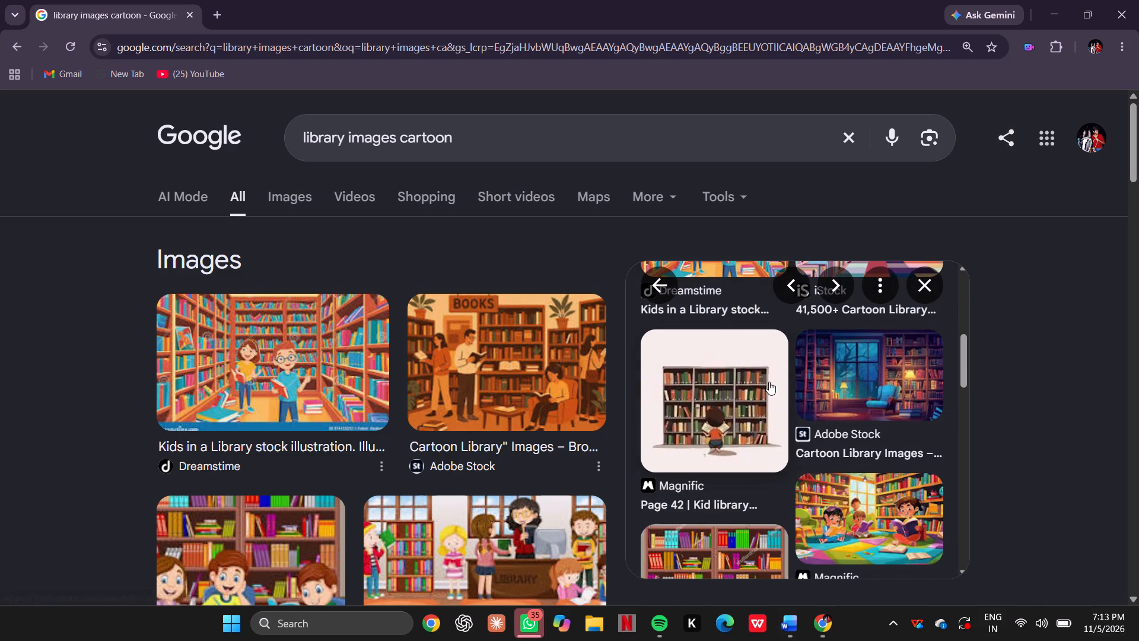
scroll(762, 448, "down", 1)
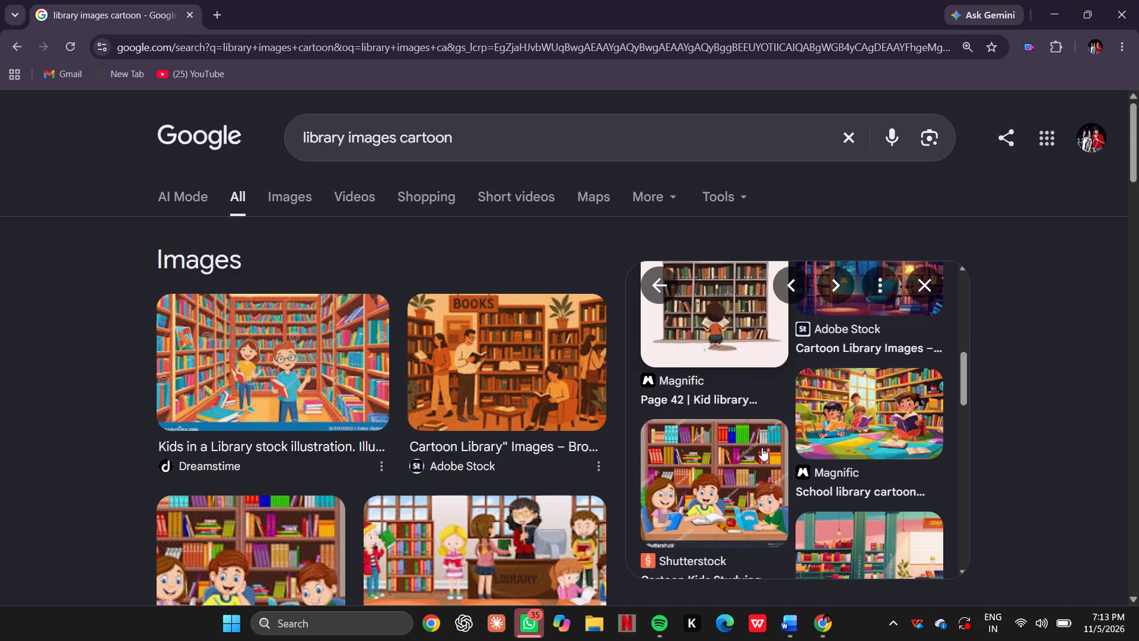
scroll(762, 448, "down", 2)
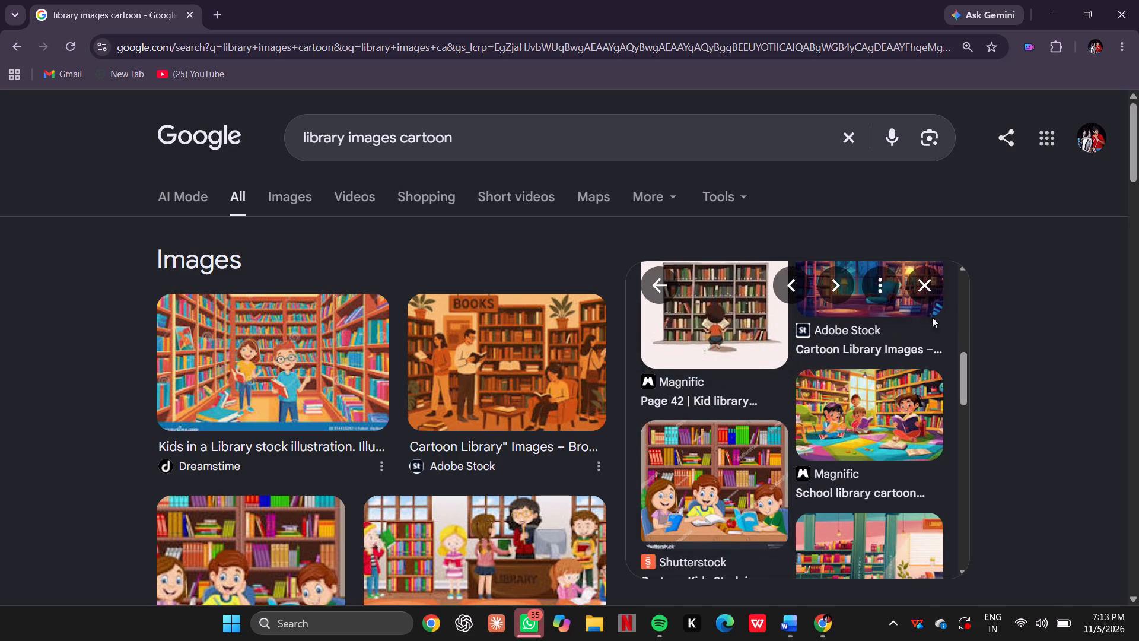
left_click(928, 285)
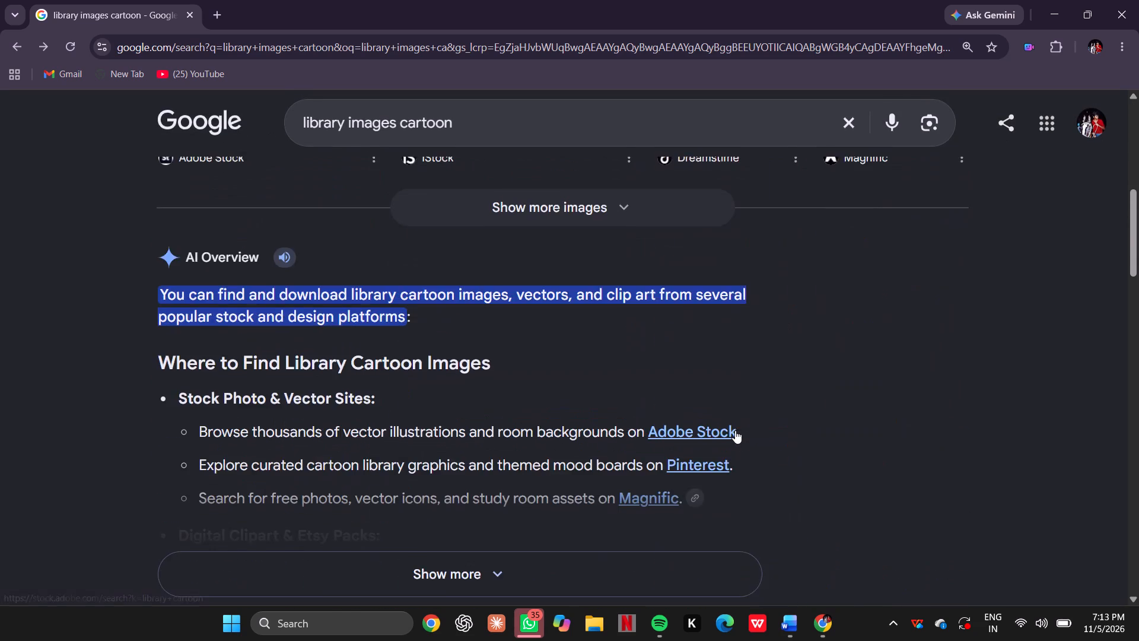
Switch to image-only results and look through the cartoon library pictures for a suitable one.
left_click(287, 159)
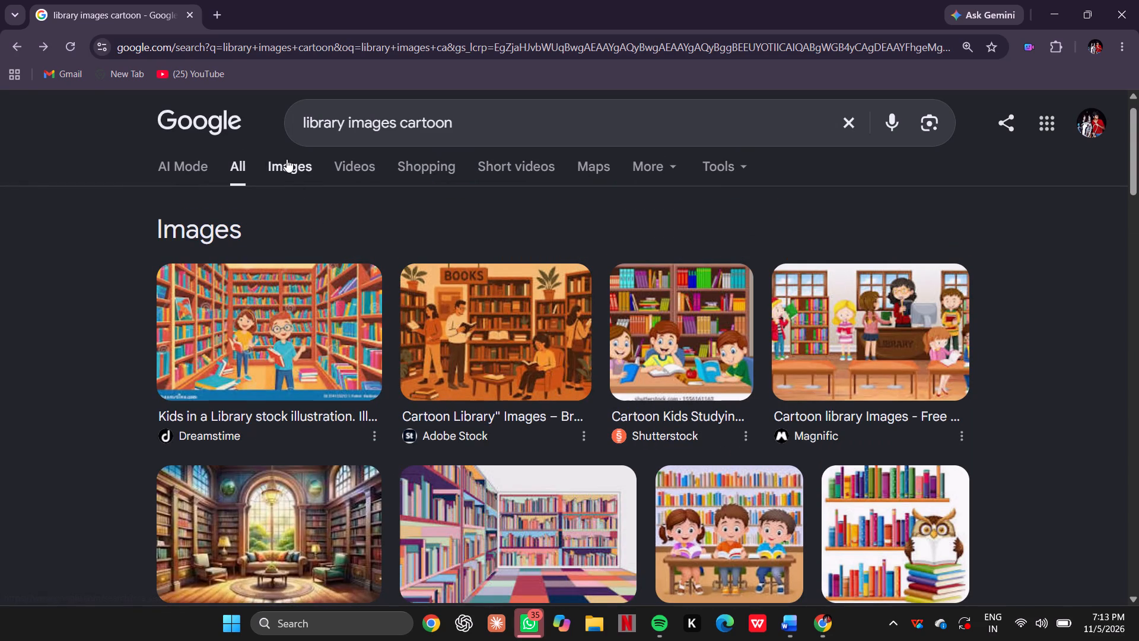
scroll(461, 283, "down", 1)
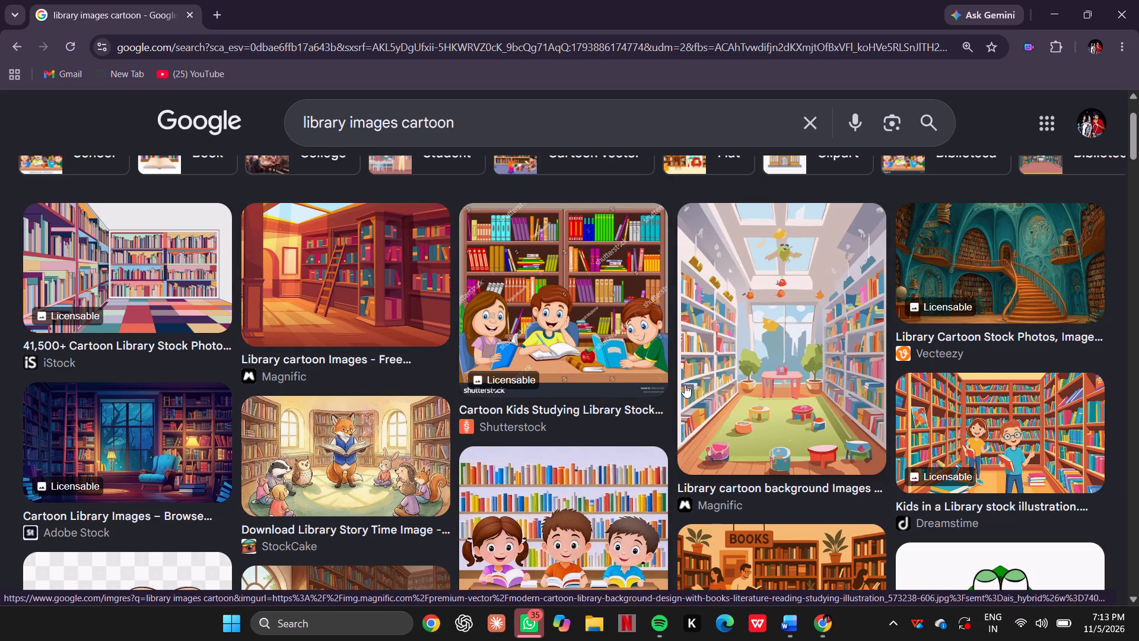
scroll(685, 385, "down", 4)
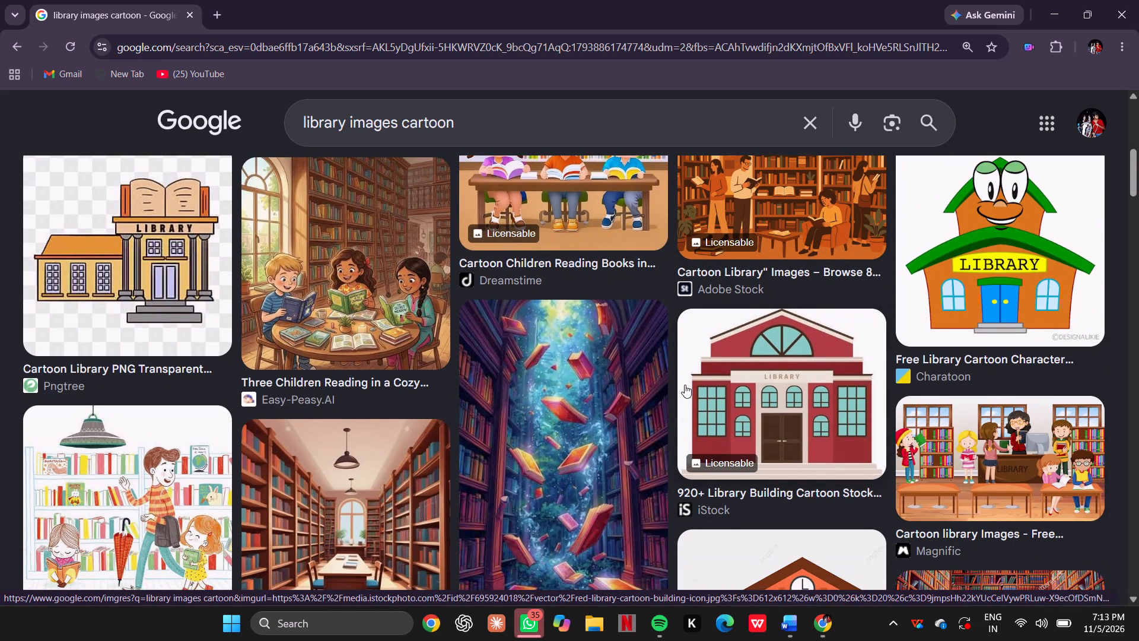
scroll(362, 289, "down", 2)
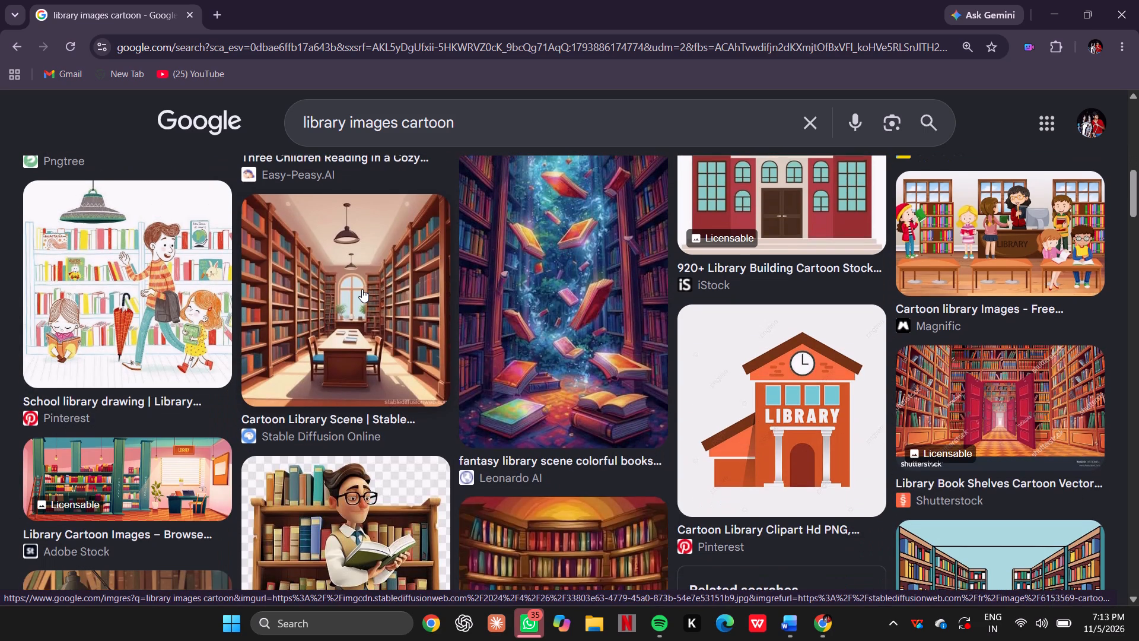
scroll(362, 289, "up", 3)
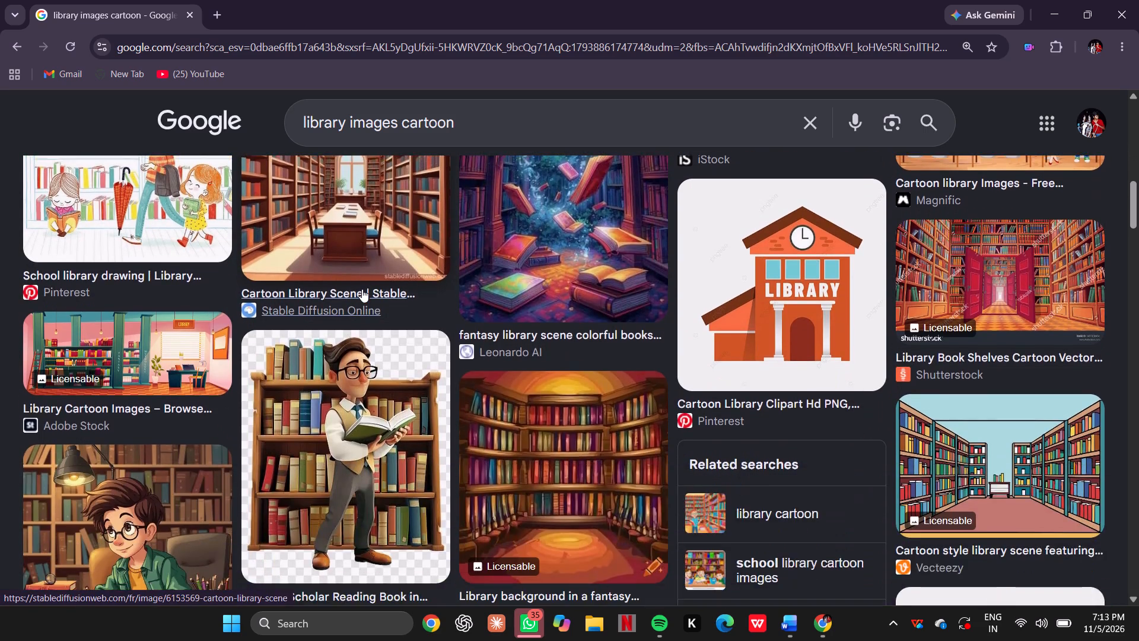
scroll(362, 289, "up", 2)
scroll(362, 289, "down", 2)
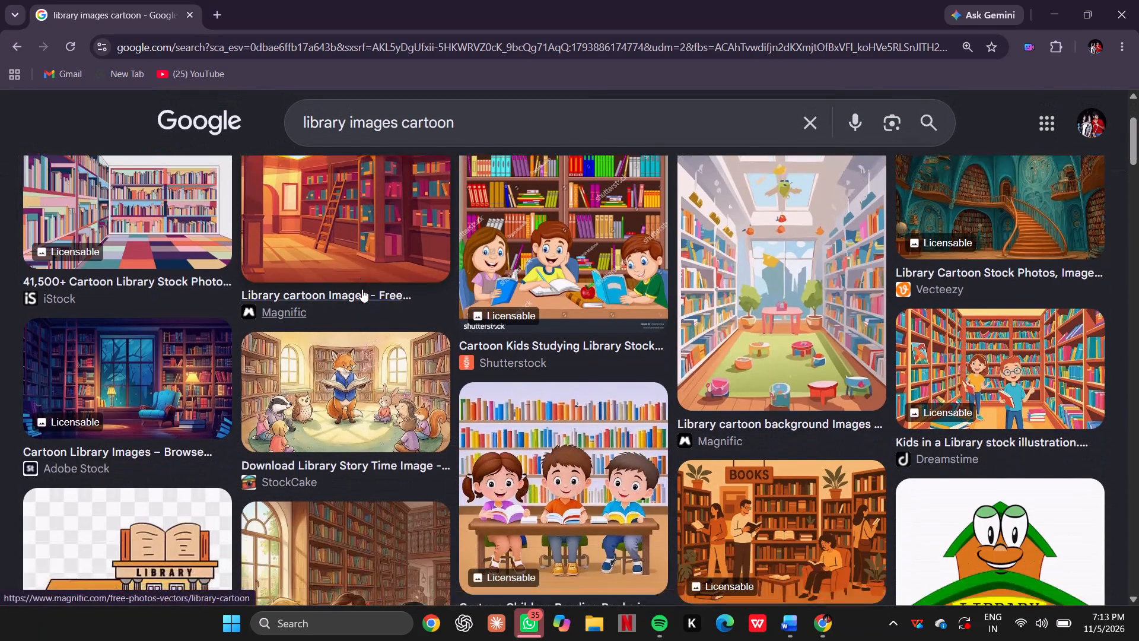
scroll(362, 289, "down", 2)
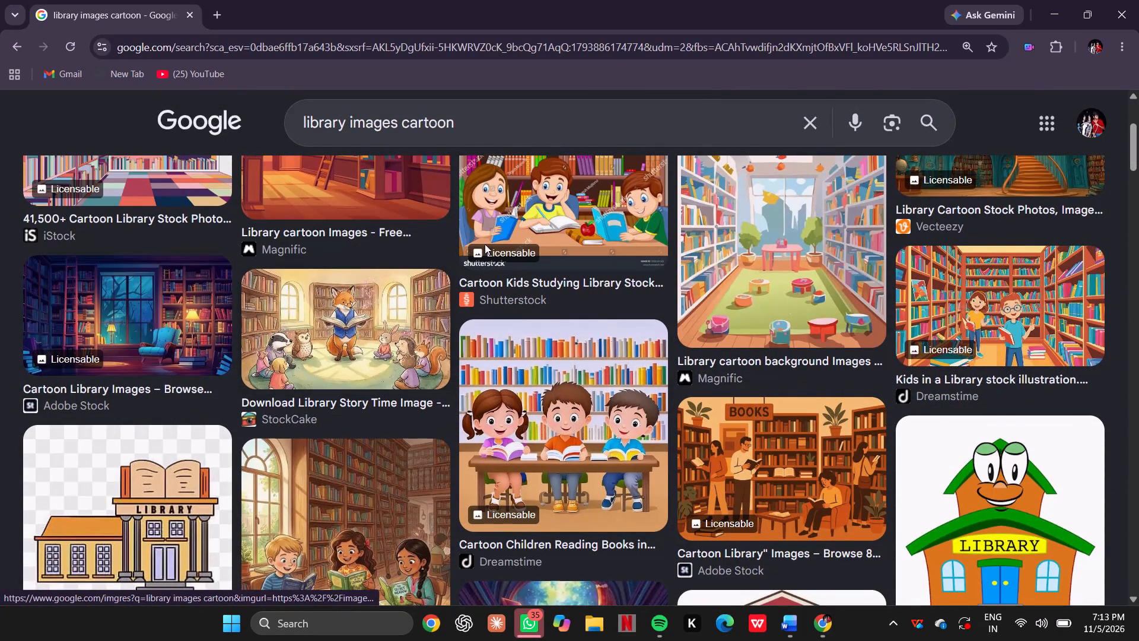
scroll(537, 185, "up", 4)
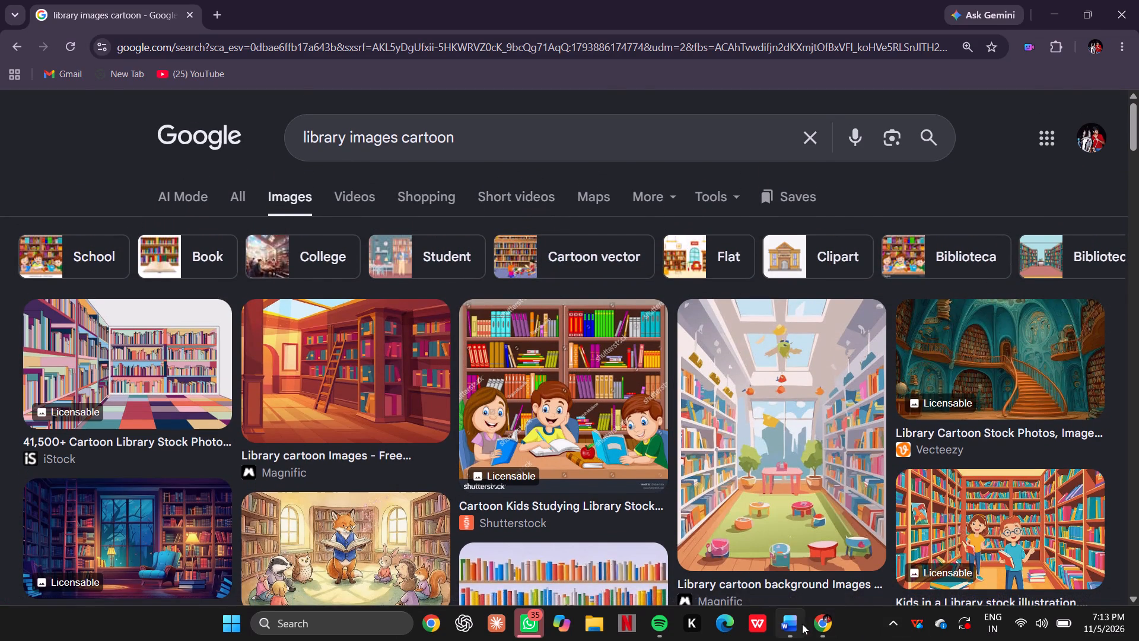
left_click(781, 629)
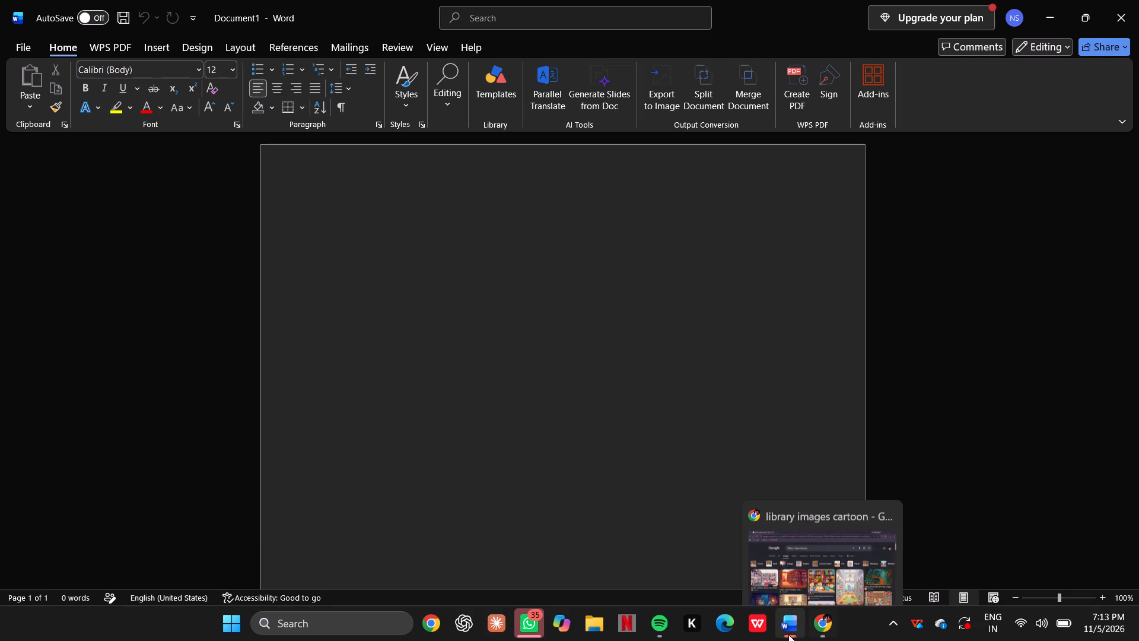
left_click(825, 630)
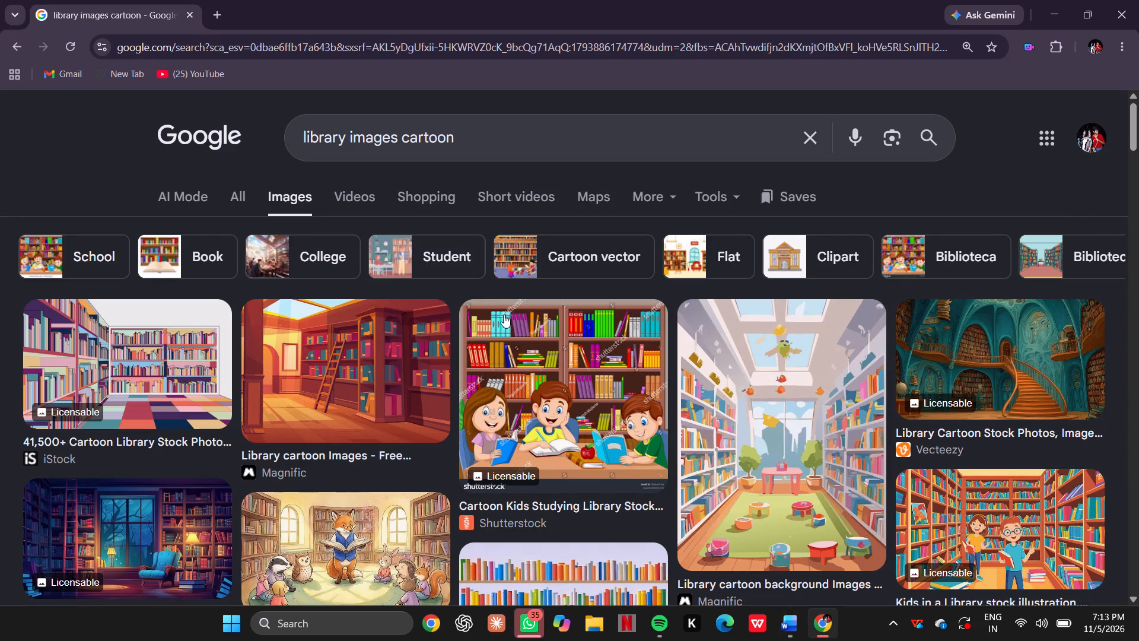
Open the Shutterstock picture of cartoon kids studying in a library and copy the image.
left_click(559, 359)
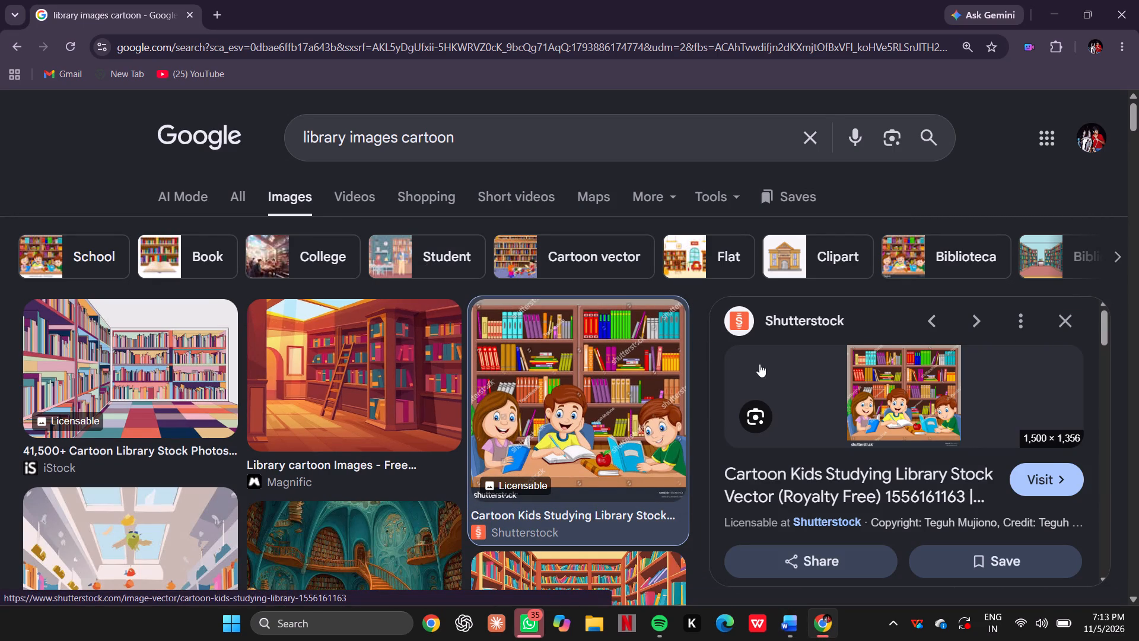
right_click(869, 391)
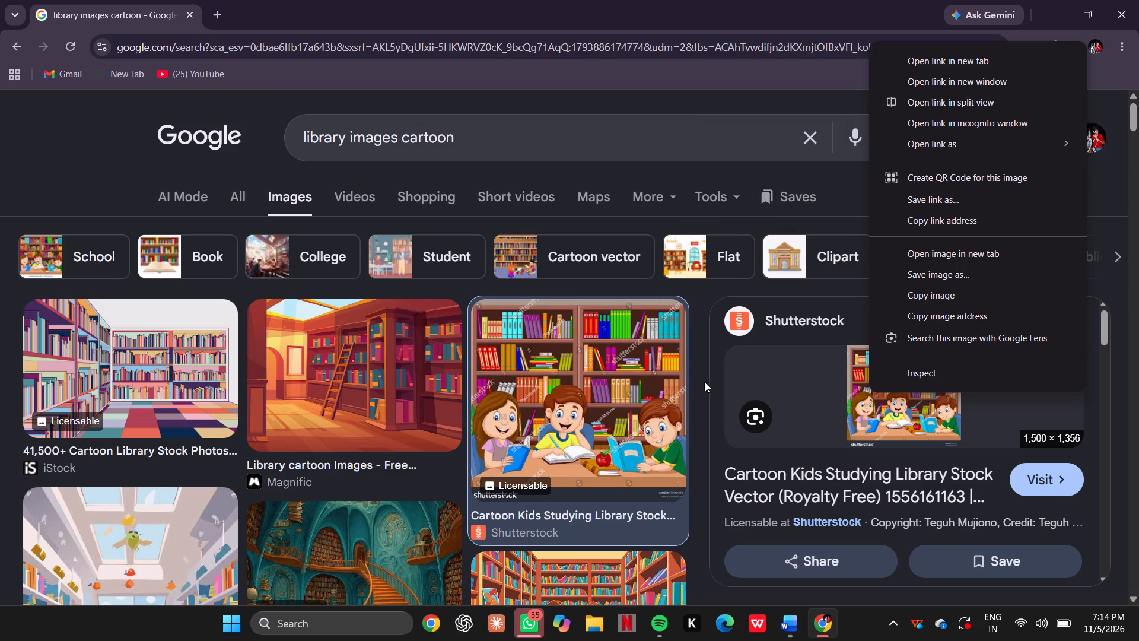
left_click(944, 297)
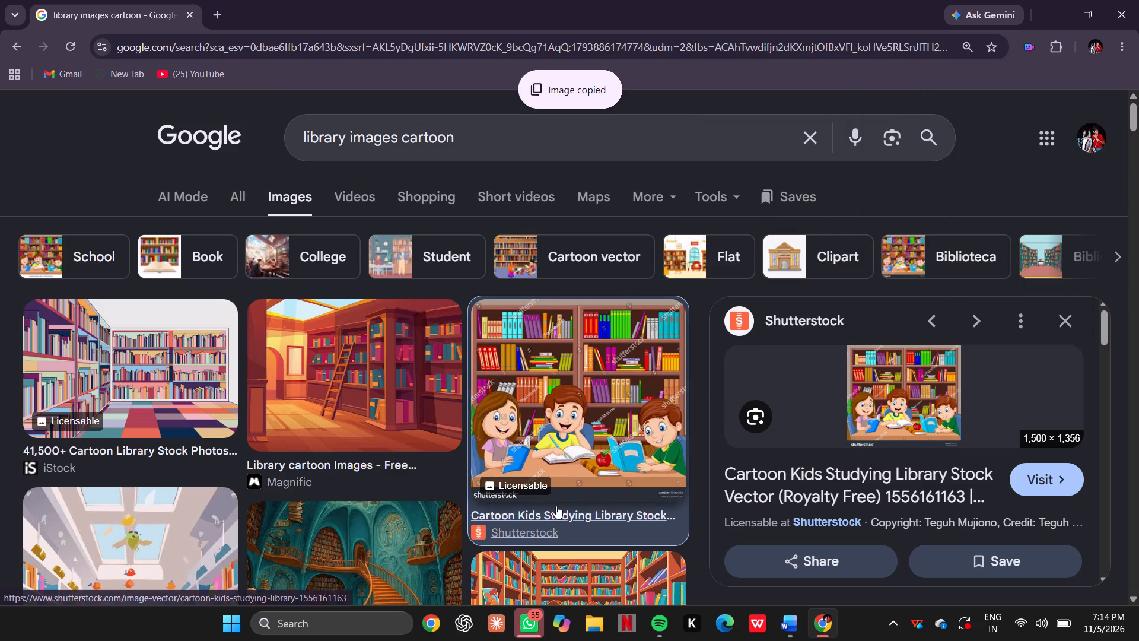
Switch to Word and paste the copied picture of kids studying into the blank document, keeping source formatting.
left_click(790, 634)
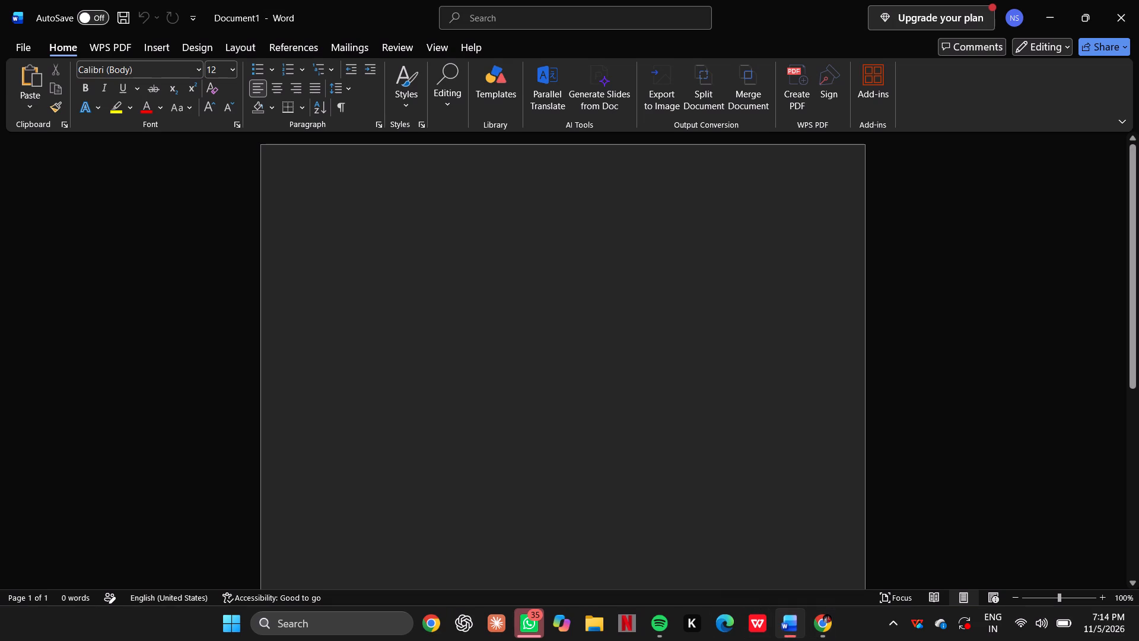
left_click(616, 352)
right_click(616, 352)
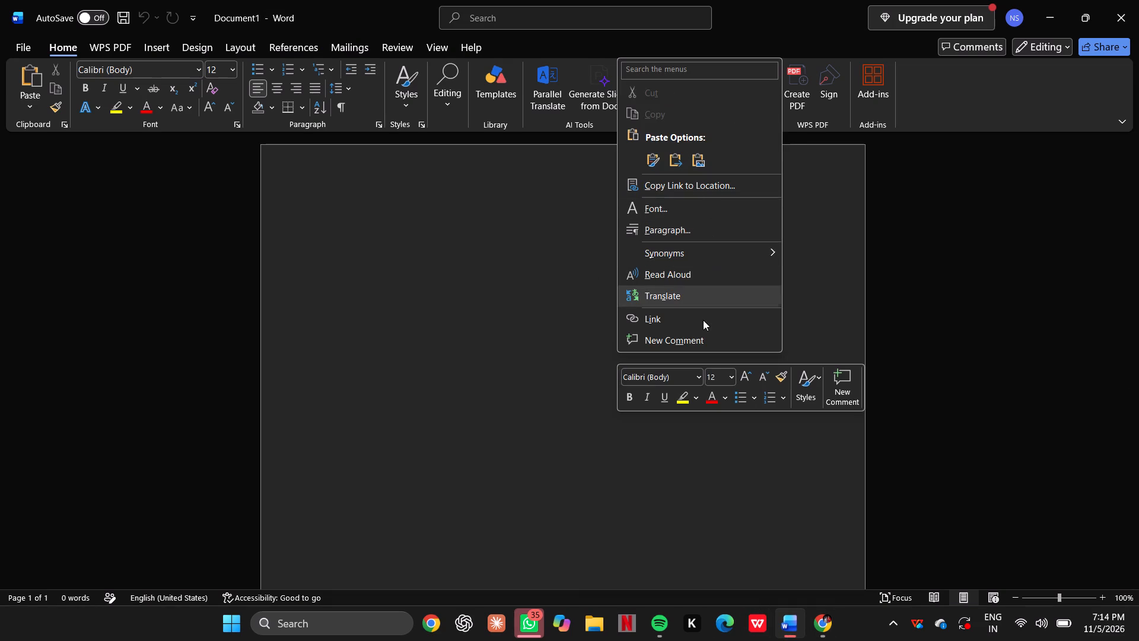
left_click(685, 138)
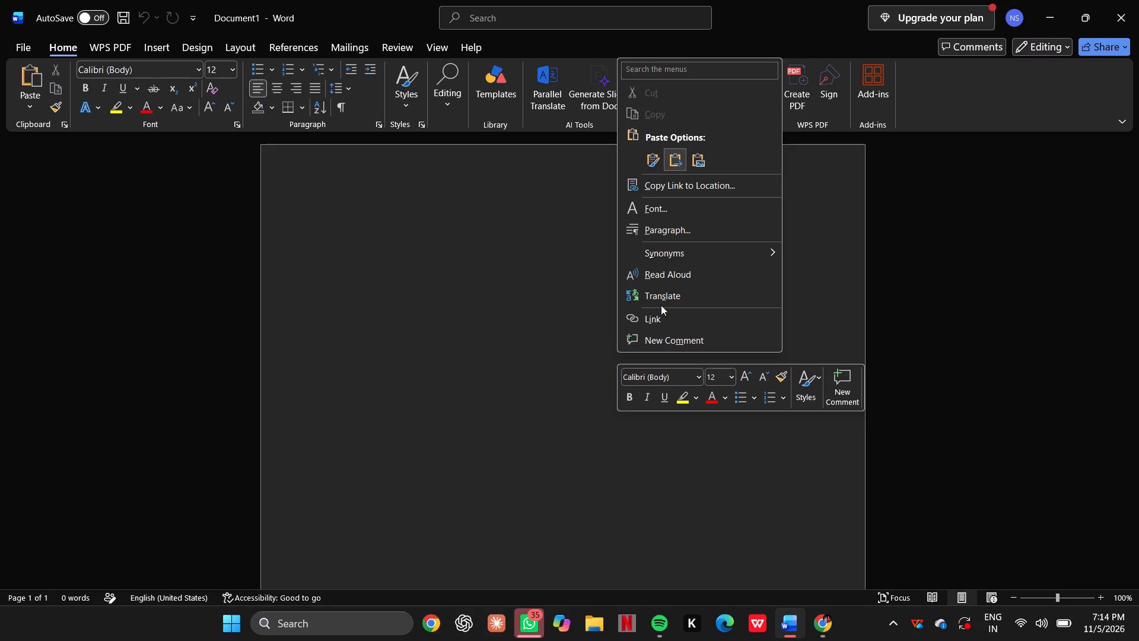
scroll(661, 305, "down", 2)
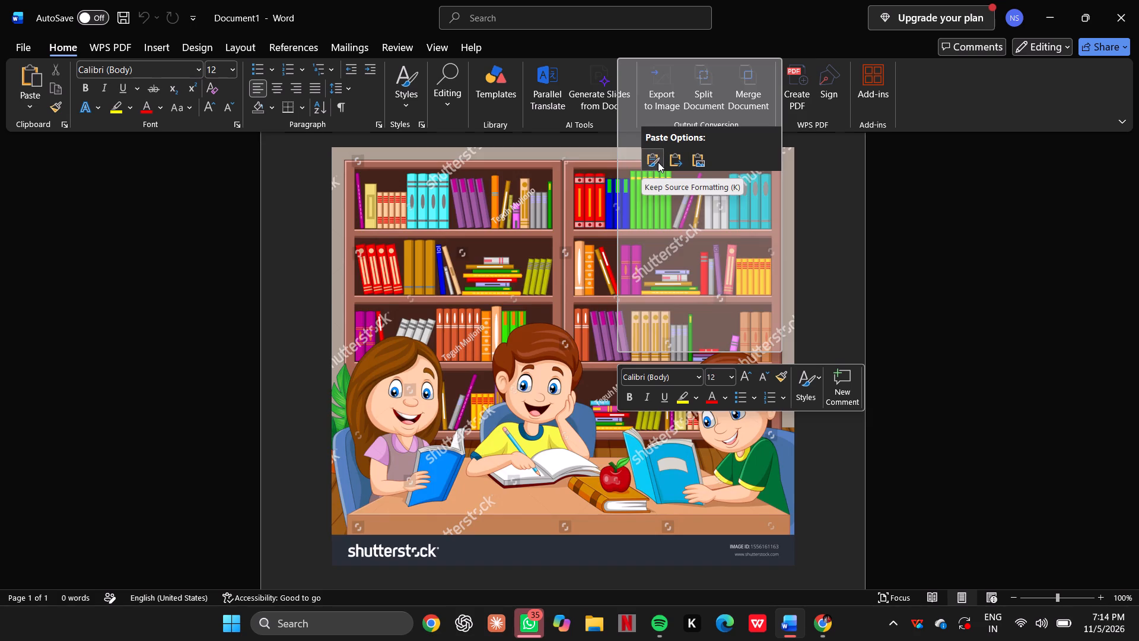
left_click(658, 162)
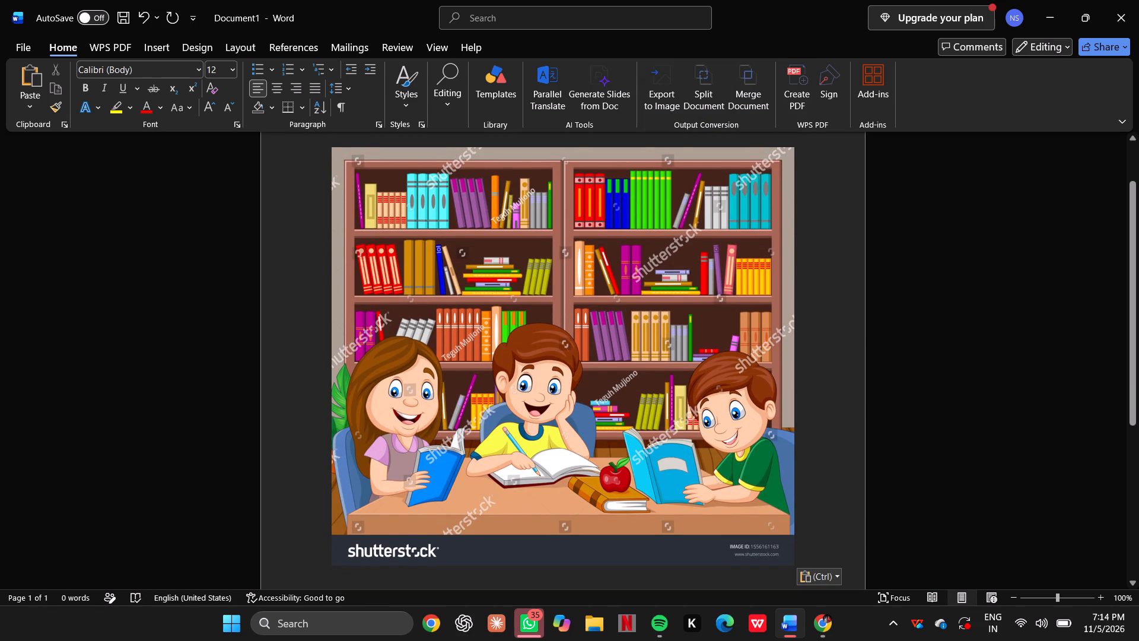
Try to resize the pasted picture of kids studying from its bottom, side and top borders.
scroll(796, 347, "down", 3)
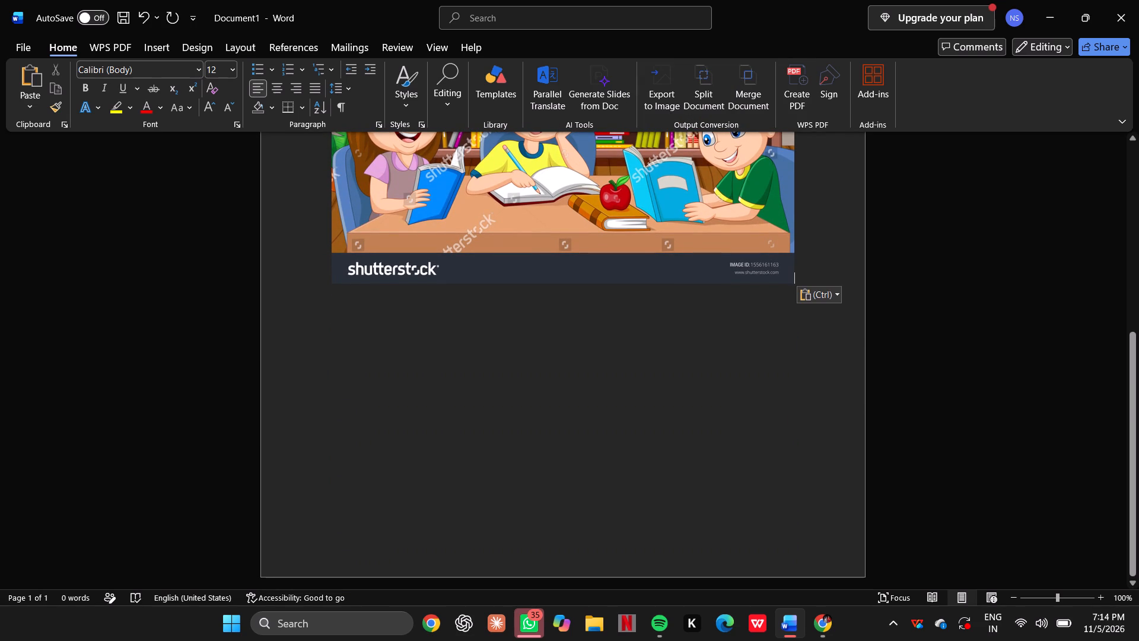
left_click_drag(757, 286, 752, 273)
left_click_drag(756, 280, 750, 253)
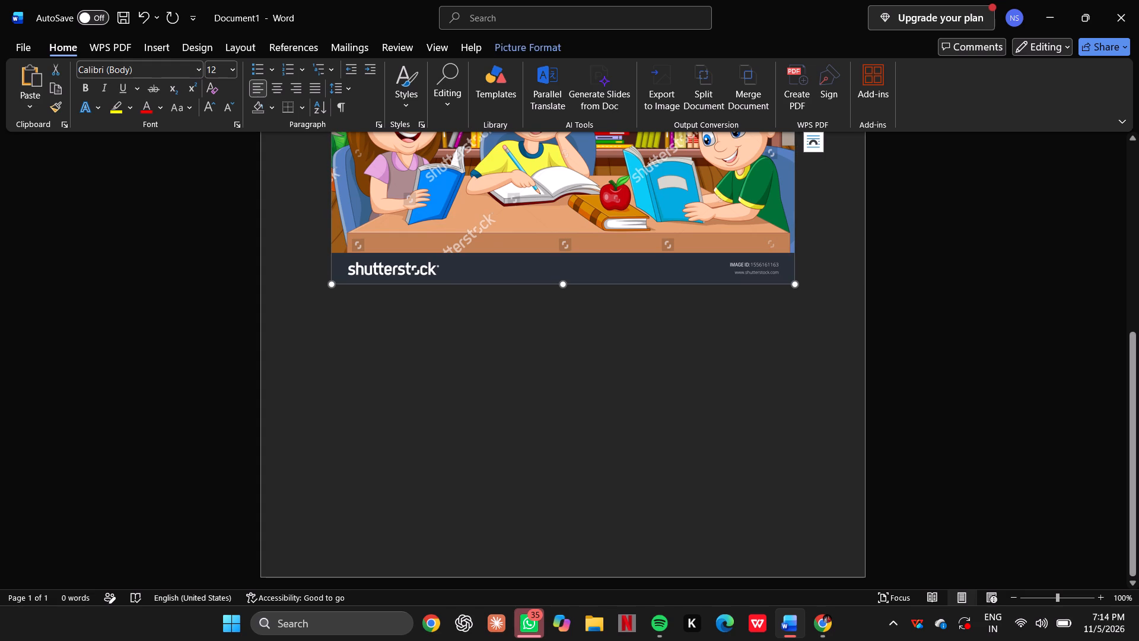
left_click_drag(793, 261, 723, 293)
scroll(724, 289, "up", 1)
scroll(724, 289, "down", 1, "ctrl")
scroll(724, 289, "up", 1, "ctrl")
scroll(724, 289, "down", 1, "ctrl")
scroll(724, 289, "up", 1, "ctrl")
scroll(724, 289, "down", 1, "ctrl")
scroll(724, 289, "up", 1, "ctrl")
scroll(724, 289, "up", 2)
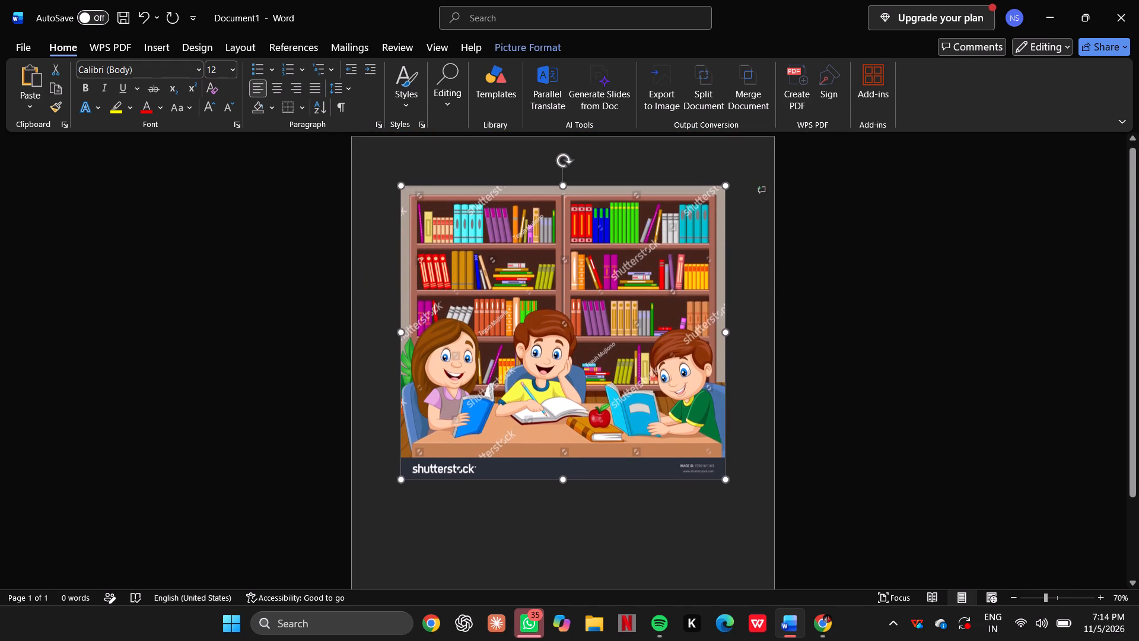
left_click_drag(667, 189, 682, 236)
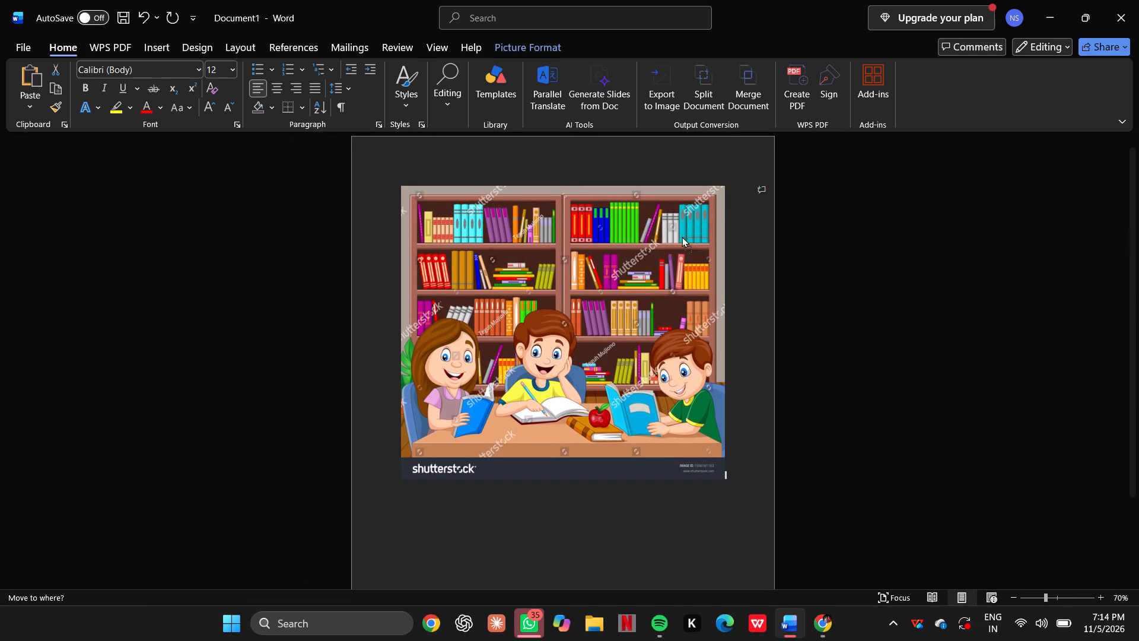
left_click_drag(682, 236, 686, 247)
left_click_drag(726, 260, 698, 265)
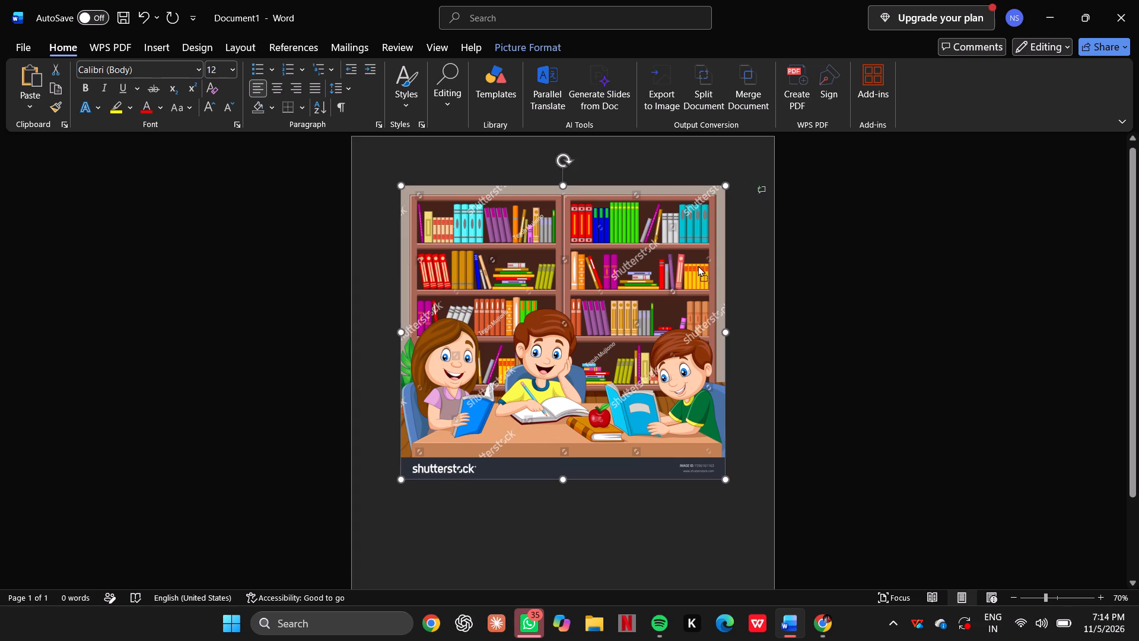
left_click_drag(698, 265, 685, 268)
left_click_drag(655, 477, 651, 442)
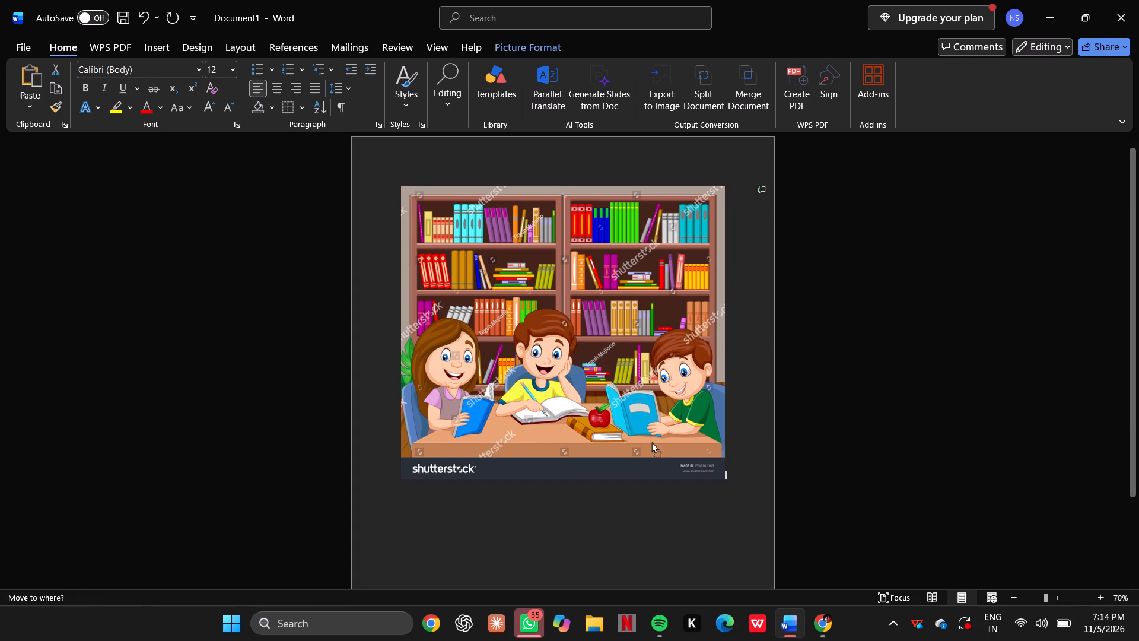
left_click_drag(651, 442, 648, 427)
Narrow the picture of kids studying to about four-fifths of its pasted width, keeping its height, and deselect it.
left_click_drag(403, 334, 405, 334)
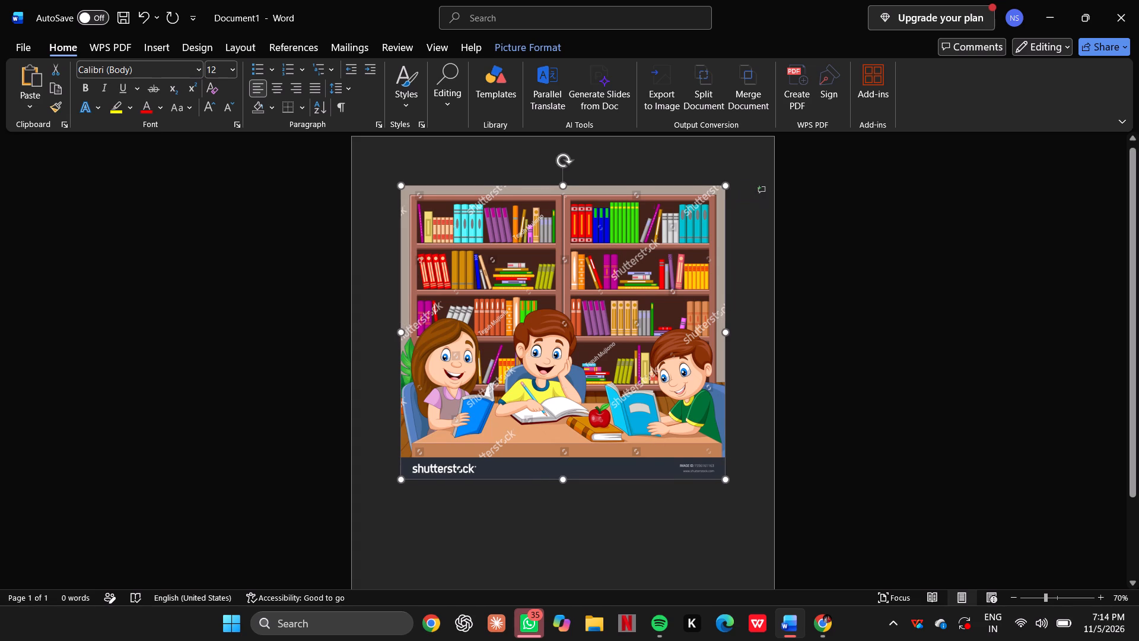
left_click_drag(405, 334, 434, 337)
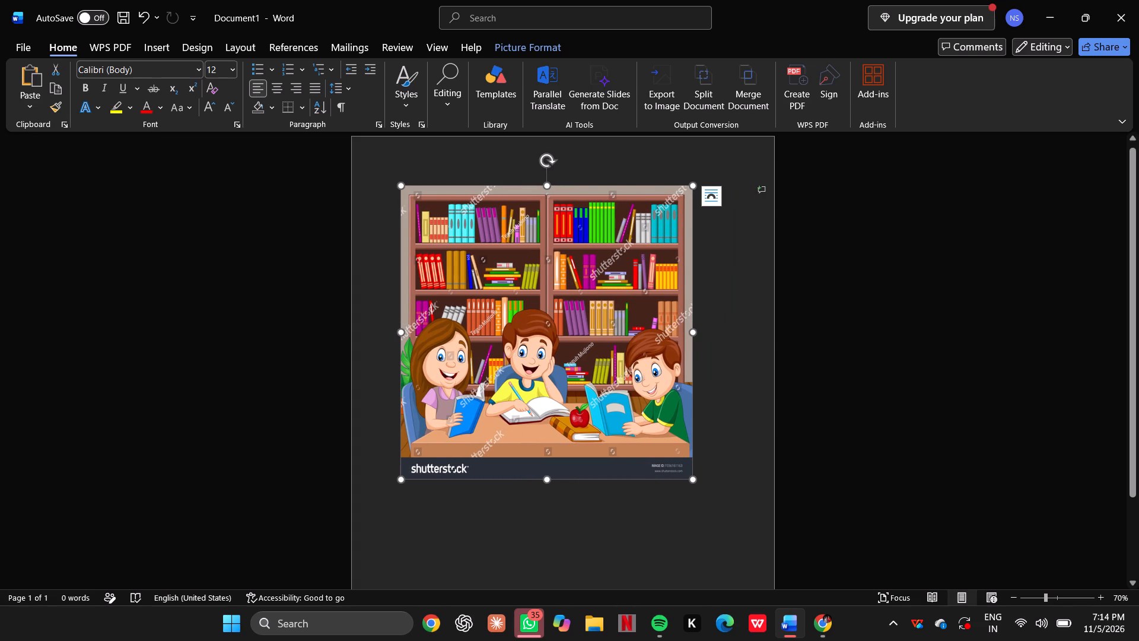
left_click_drag(692, 334, 645, 341)
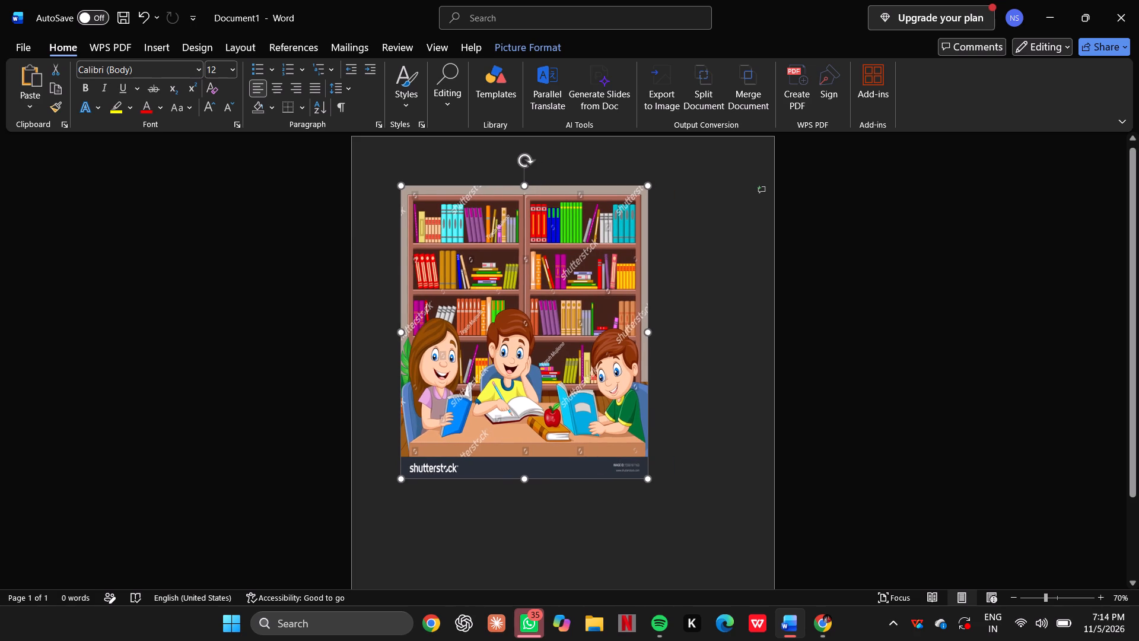
left_click_drag(645, 341, 646, 341)
left_click_drag(644, 337, 660, 338)
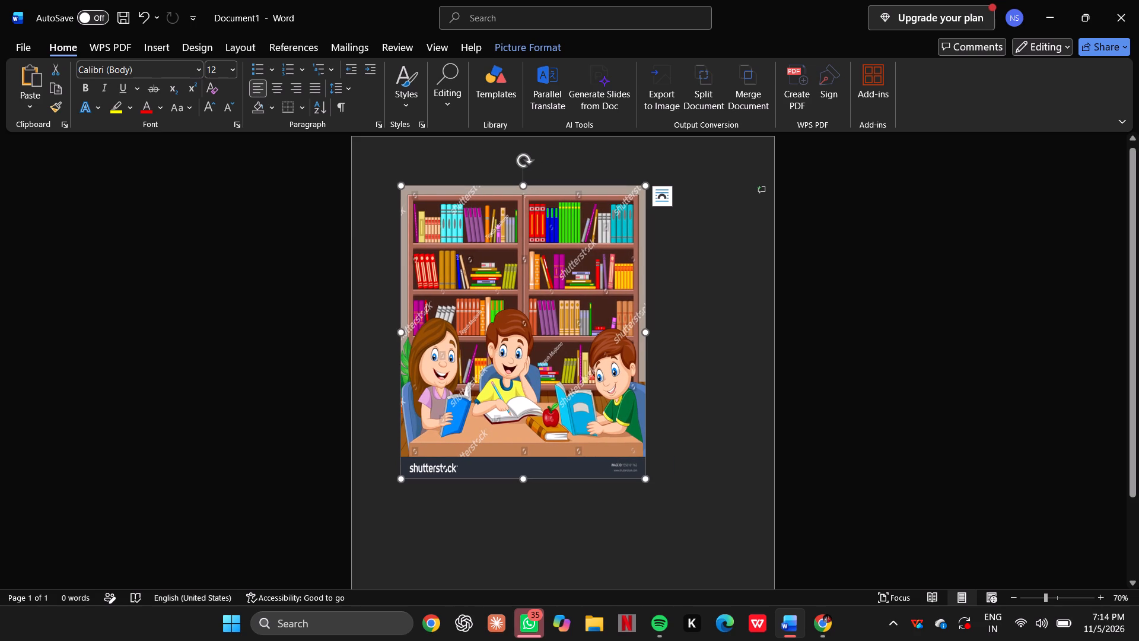
left_click_drag(647, 331, 653, 332)
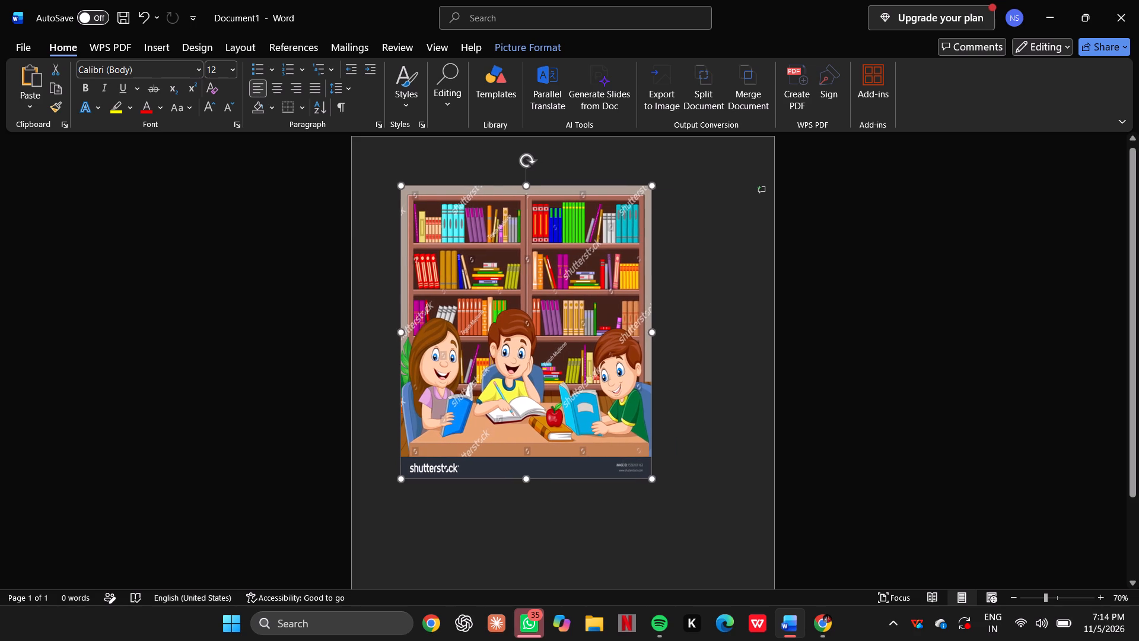
left_click_drag(653, 332, 665, 332)
scroll(660, 327, "down", 1)
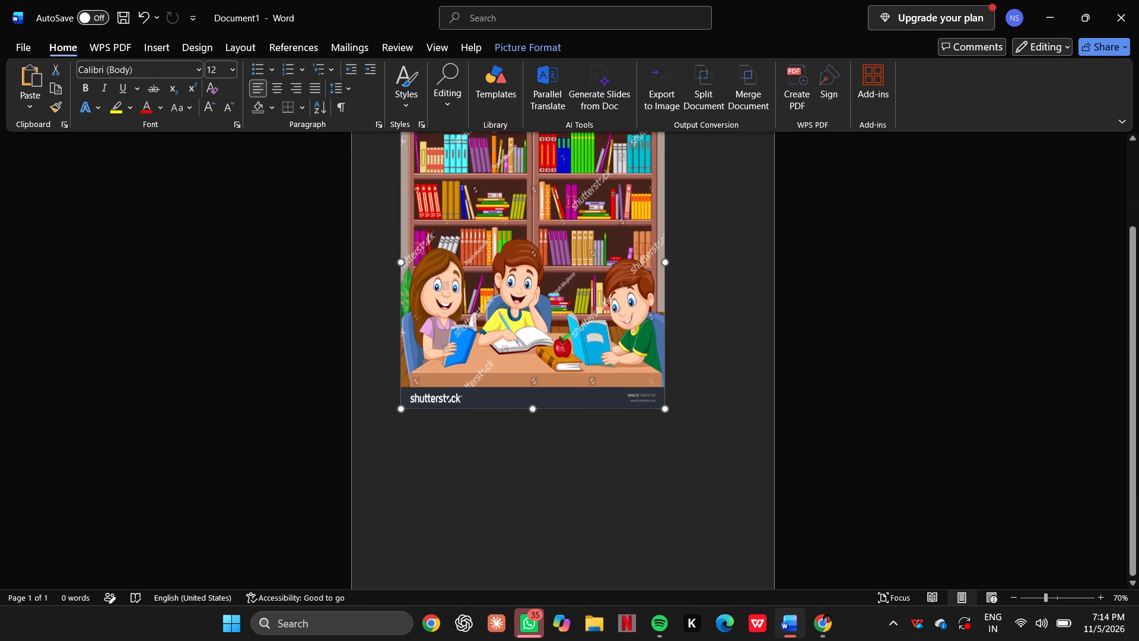
scroll(660, 327, "down", 3)
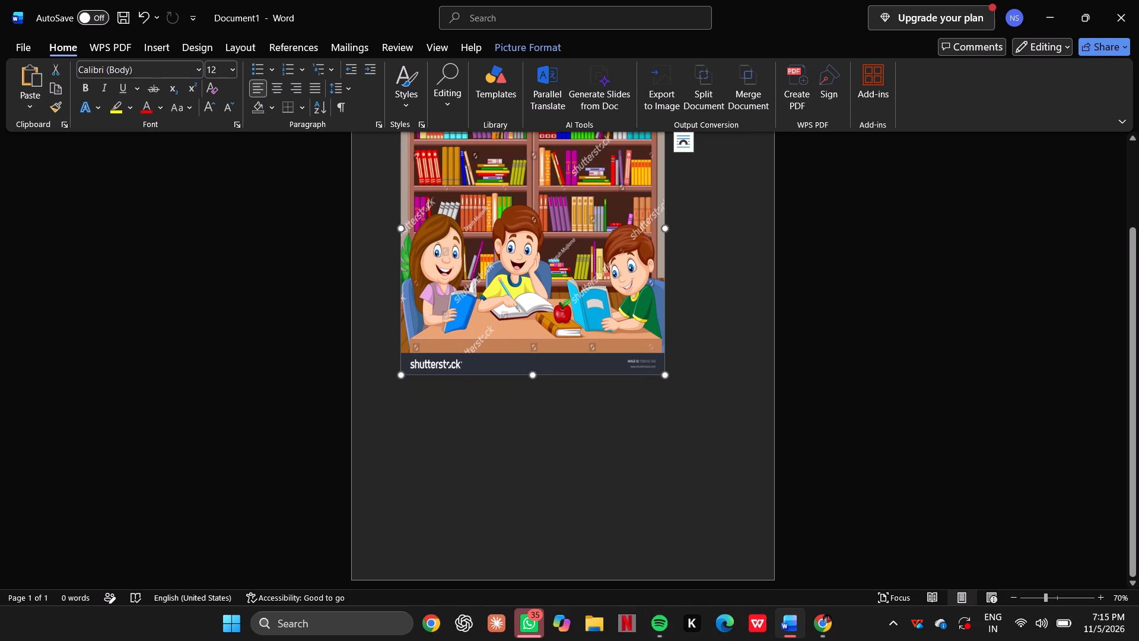
left_click(717, 431)
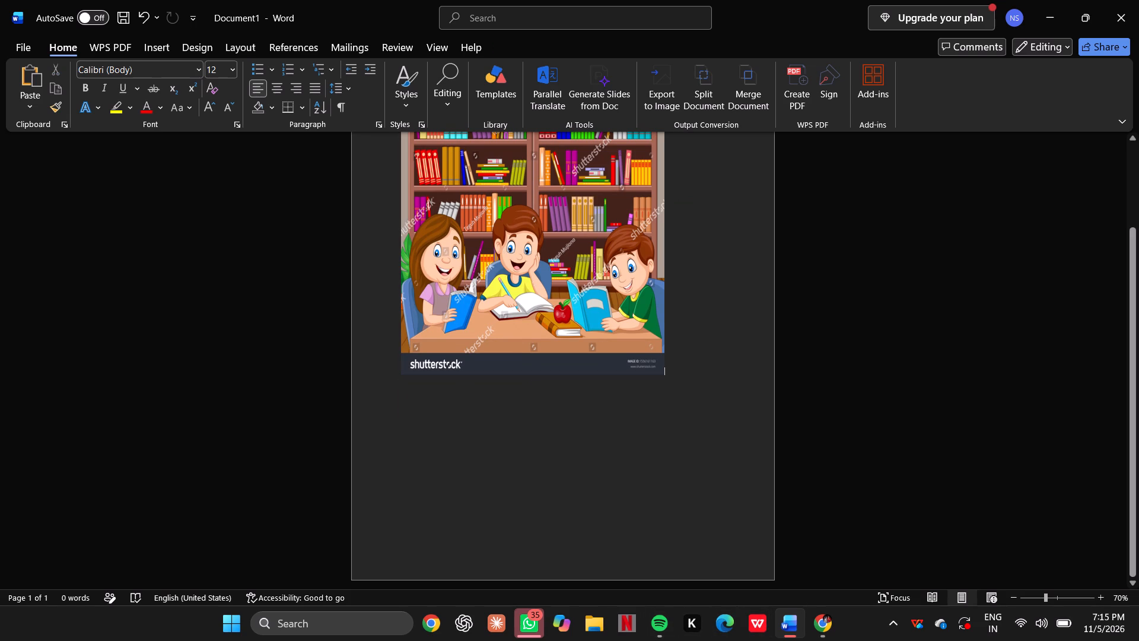
Switch to Chrome, open the Dreamstime "Kids in a Library" illustration from the image results and copy the image.
left_click(826, 614)
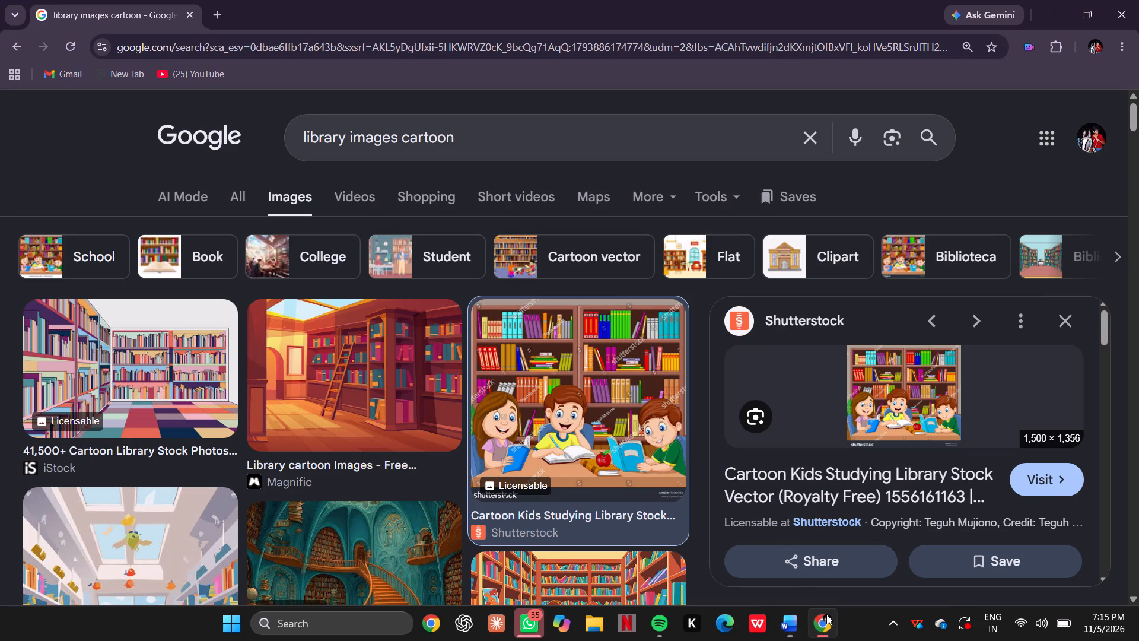
scroll(538, 401, "down", 2)
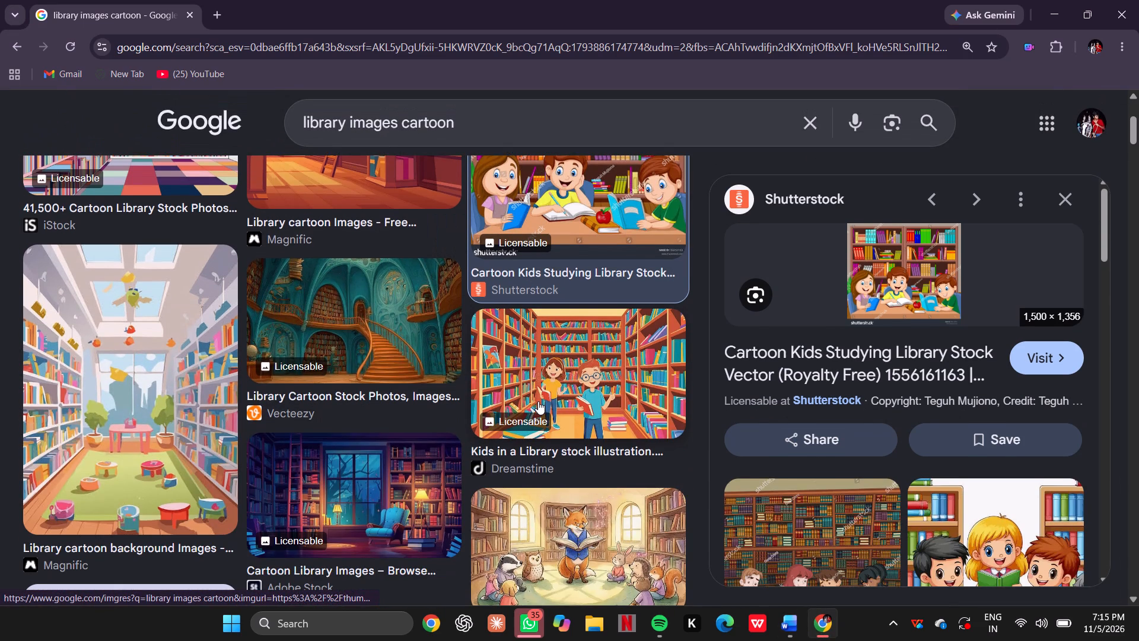
left_click(606, 363)
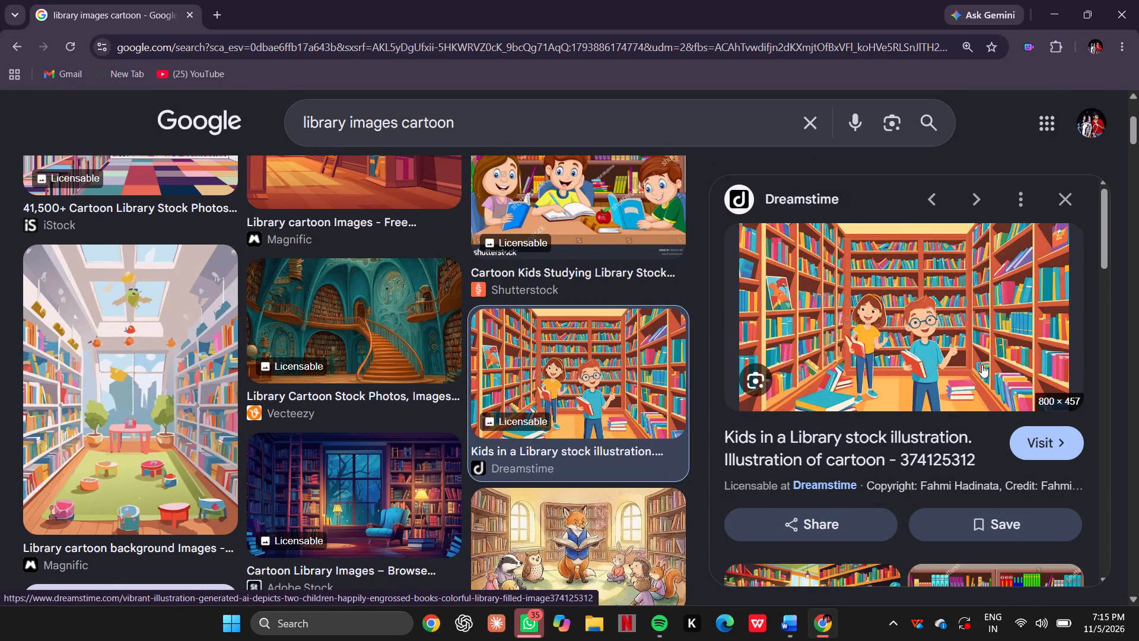
right_click(986, 318)
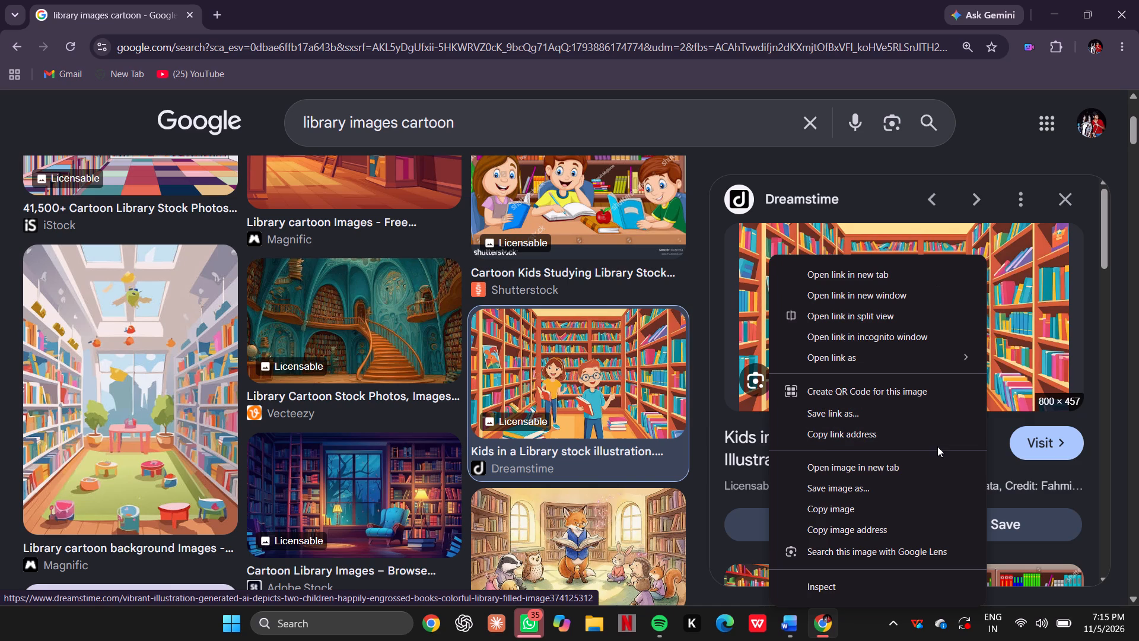
left_click(934, 510)
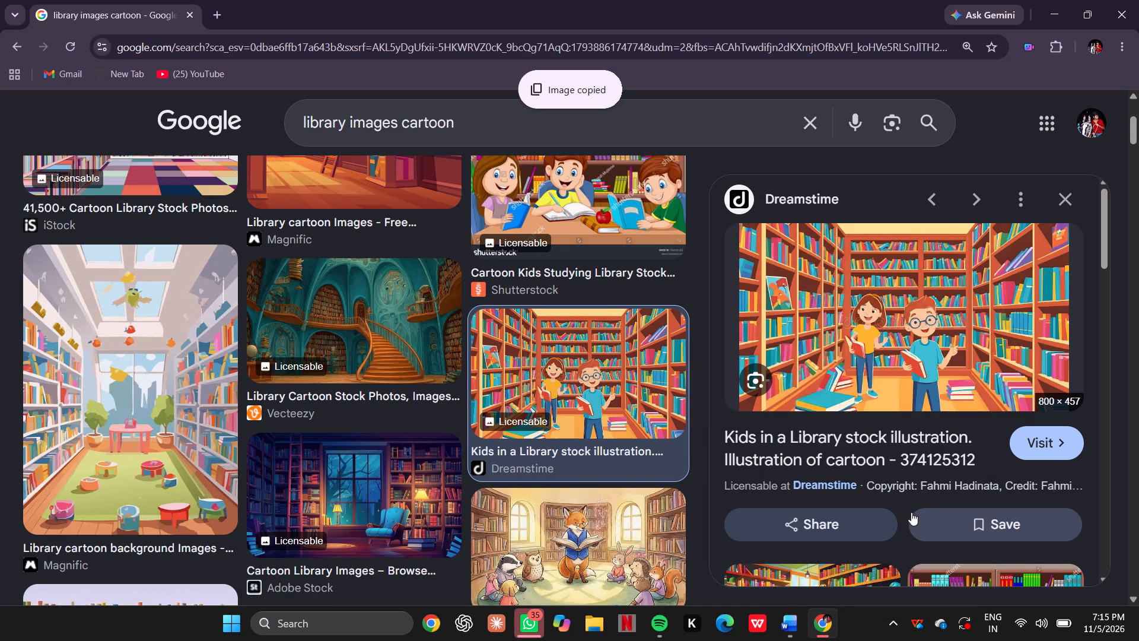
Switch to Word and paste the Dreamstime illustration after the first picture, keeping source formatting.
left_click(794, 614)
right_click(656, 462)
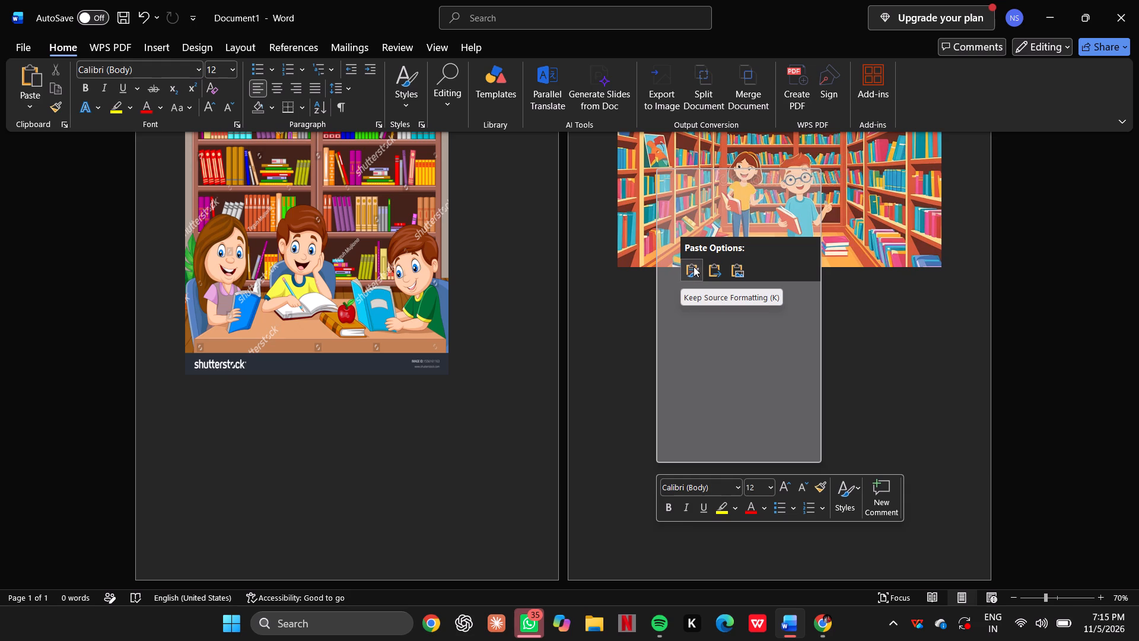
left_click(694, 265)
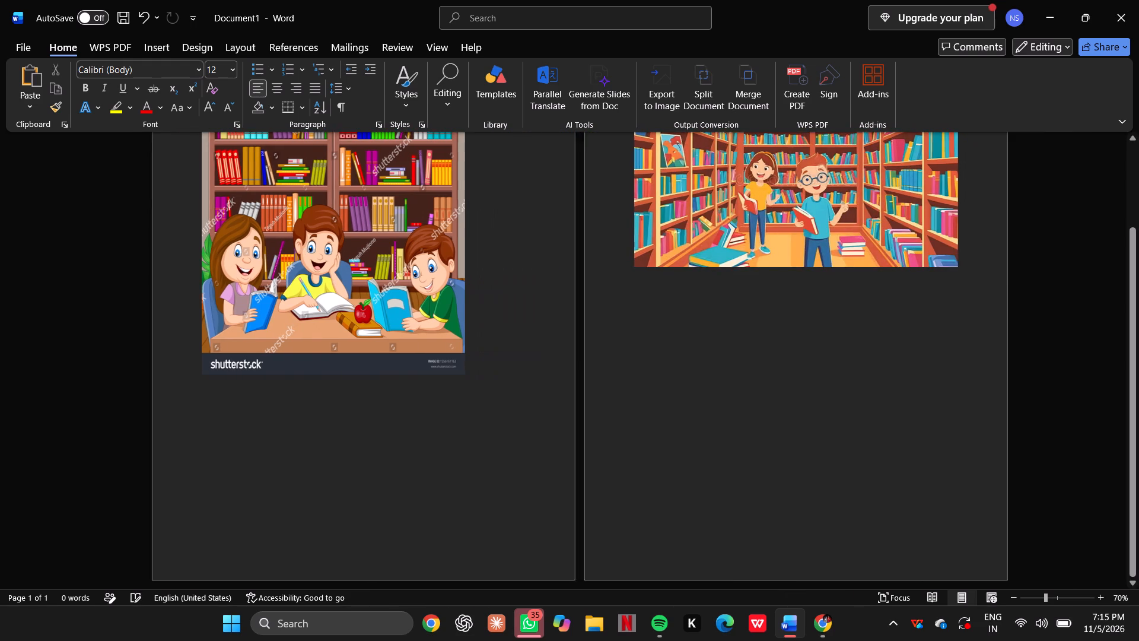
scroll(727, 265, "up", 3)
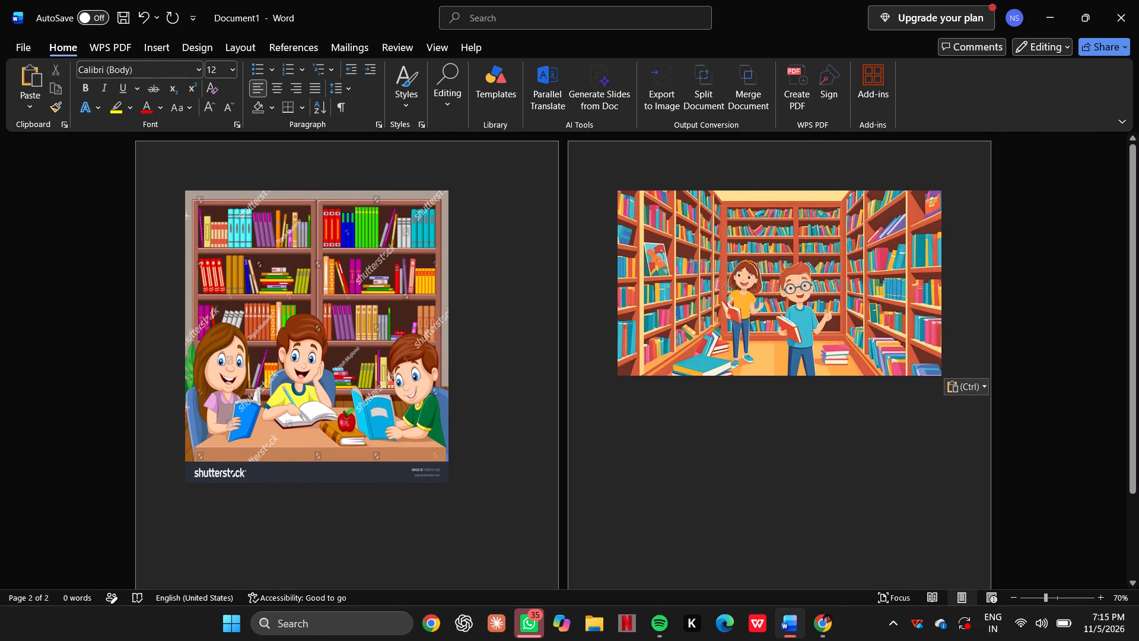
scroll(727, 265, "down", 2)
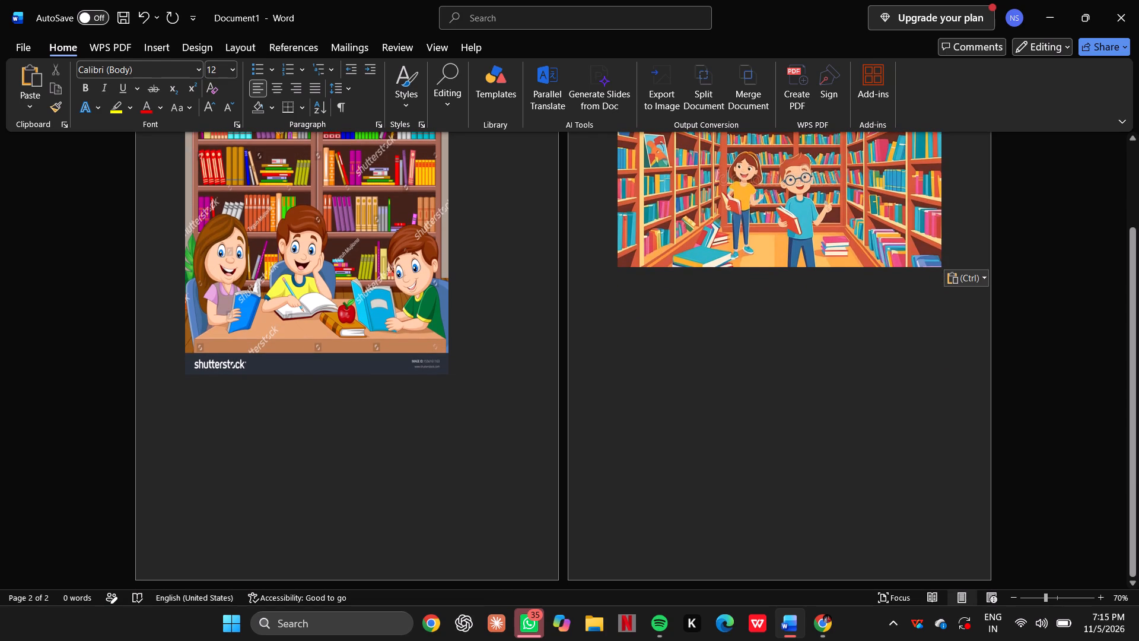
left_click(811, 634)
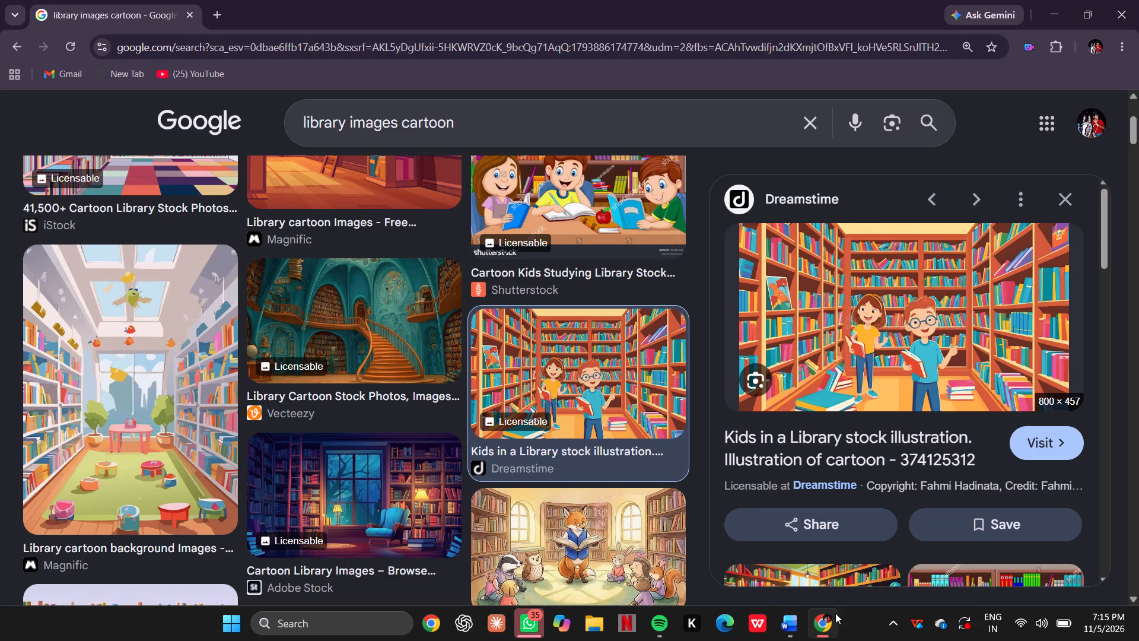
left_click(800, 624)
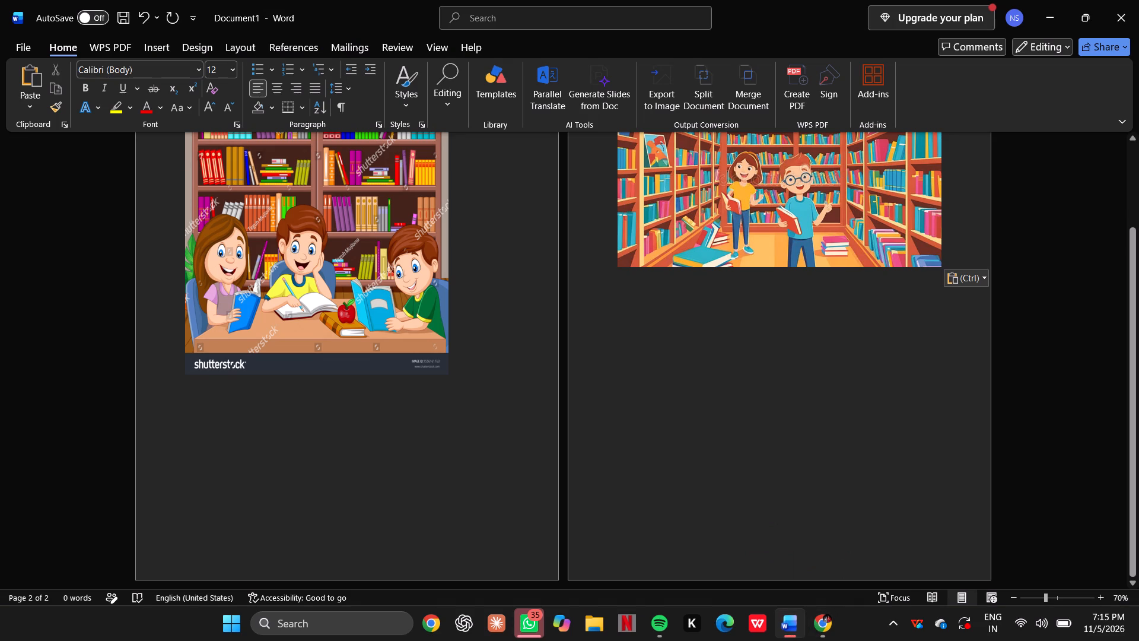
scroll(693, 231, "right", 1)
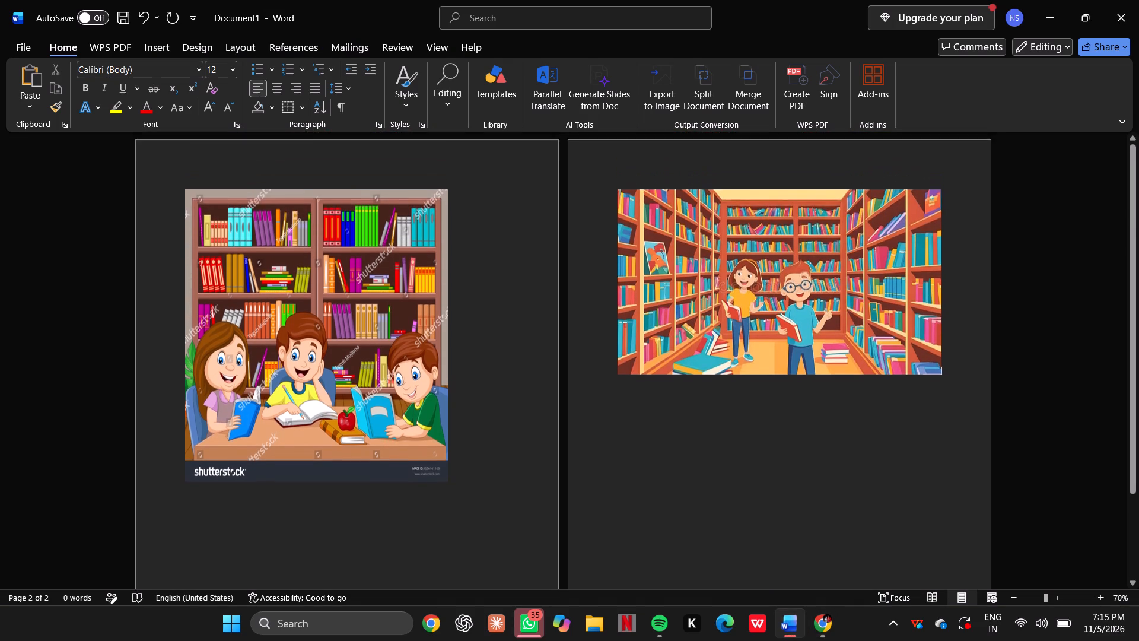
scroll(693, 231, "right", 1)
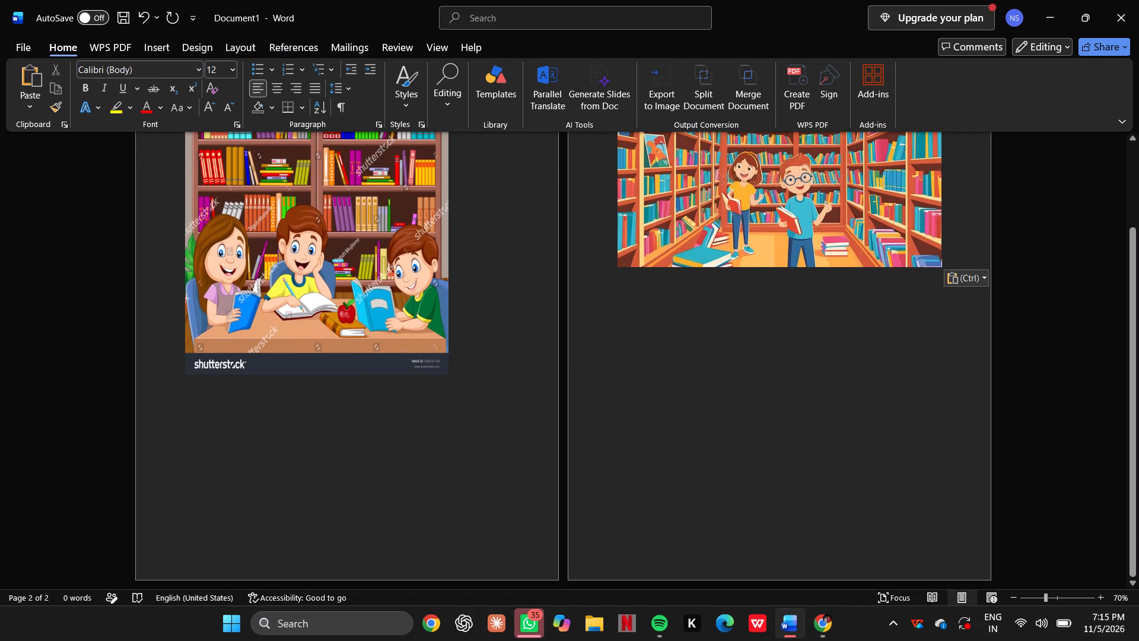
Switch to Chrome and close the preview of the Dreamstime library illustration.
left_click(839, 636)
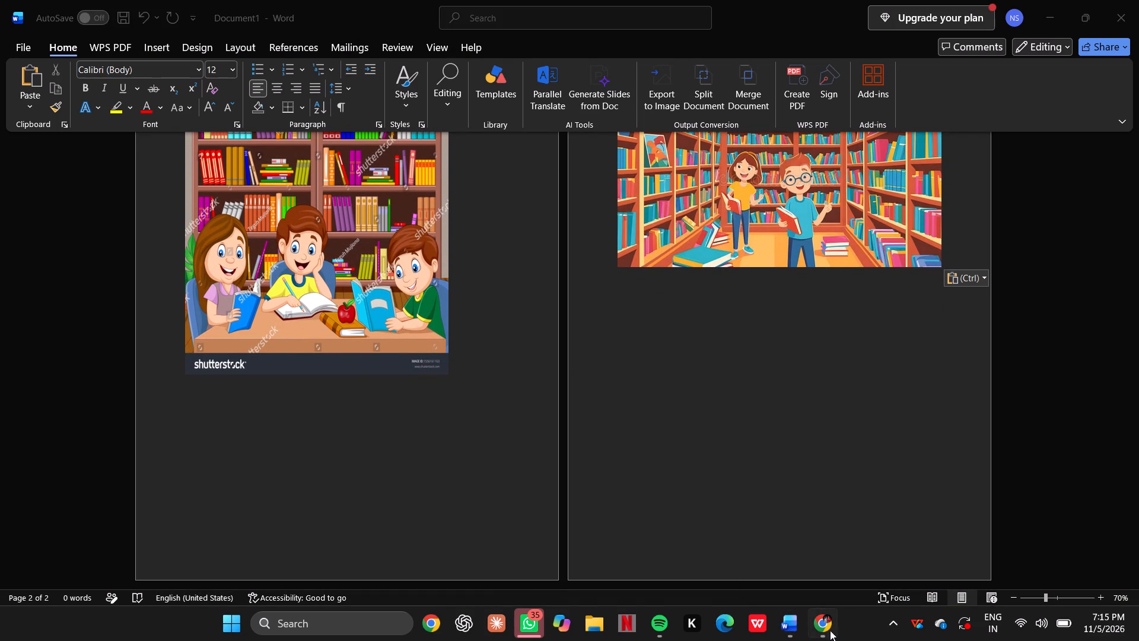
left_click(830, 630)
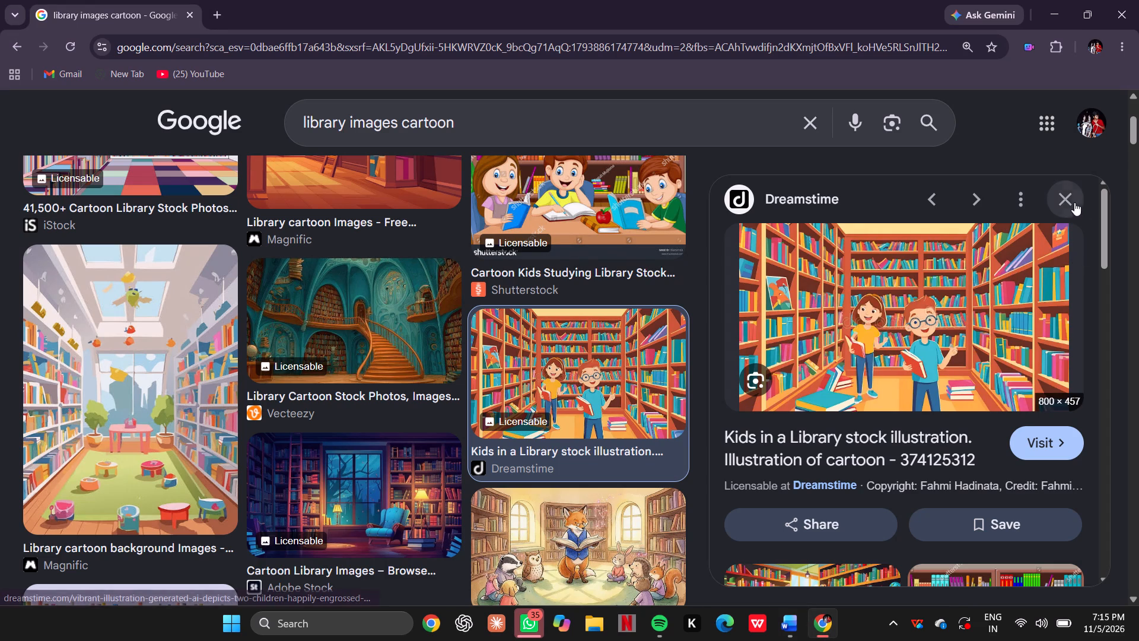
left_click(1068, 202)
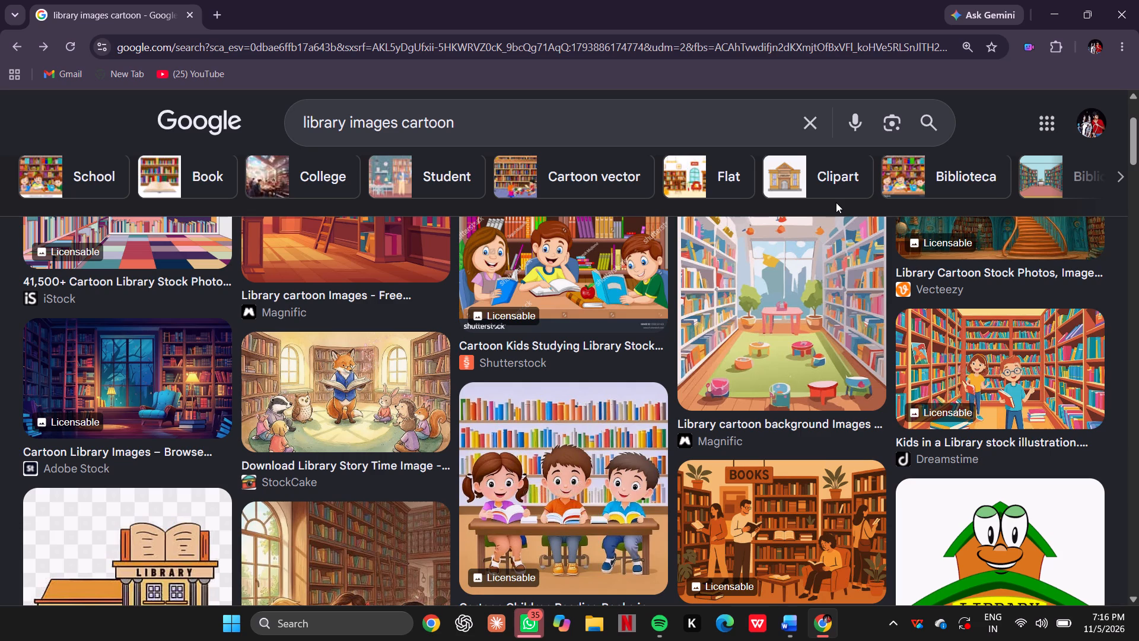
Replace the image search with "a teacher talking to a student cartoon" and run it.
left_click(802, 133)
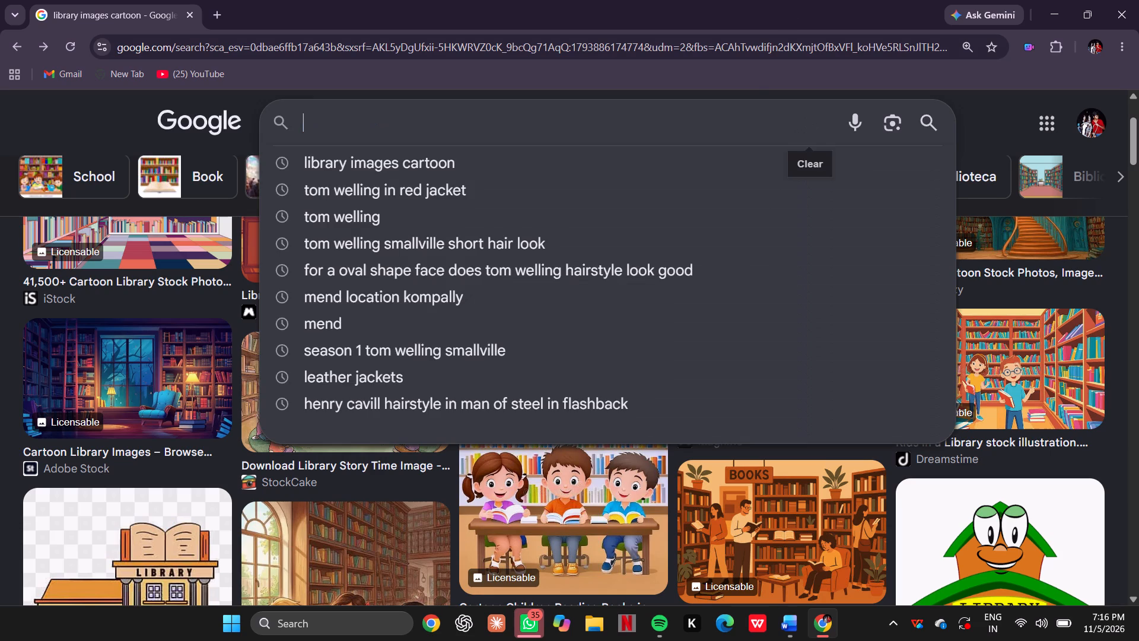
type("a teacher")
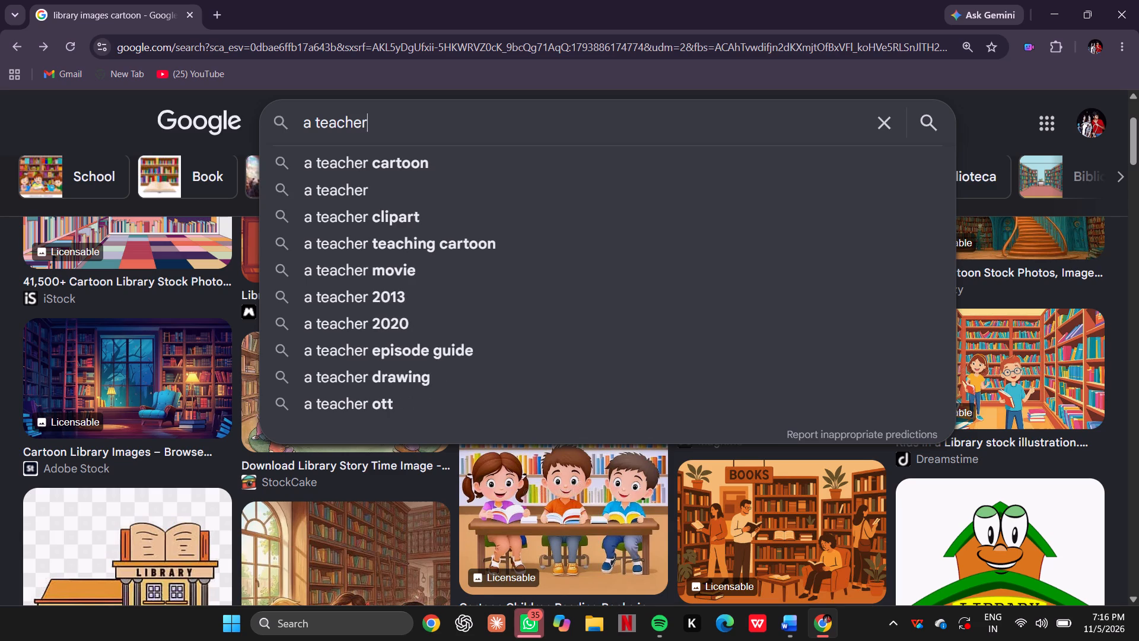
key("space")
type("talkign")
key("BackSpace")
key("BackSpace")
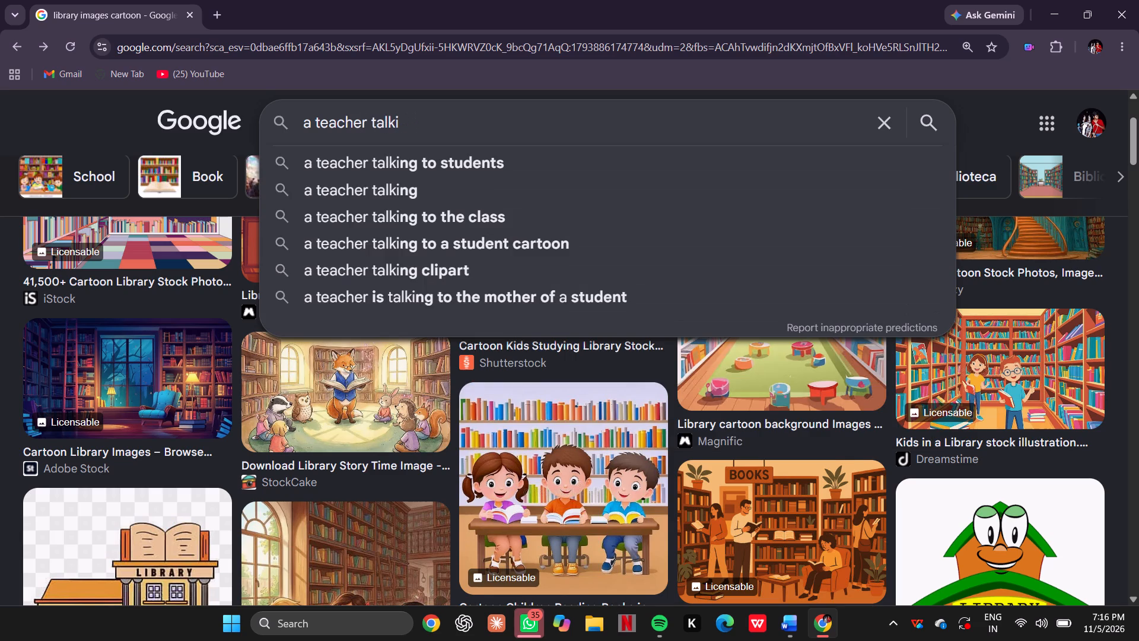
type("ng")
key("space")
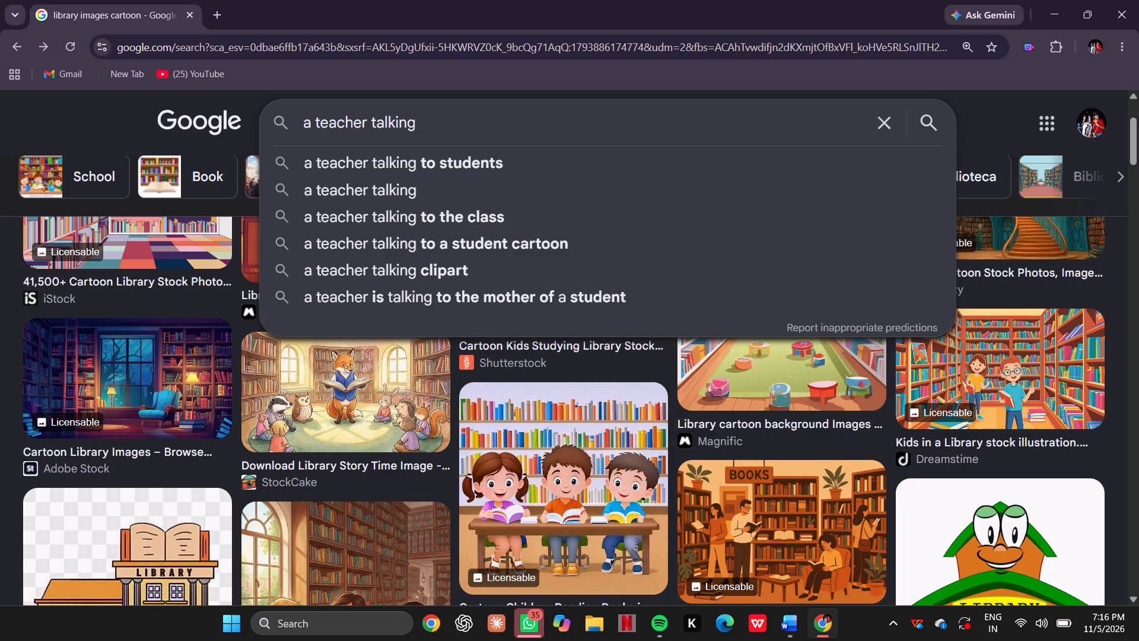
key("Down")
key("BackSpace")
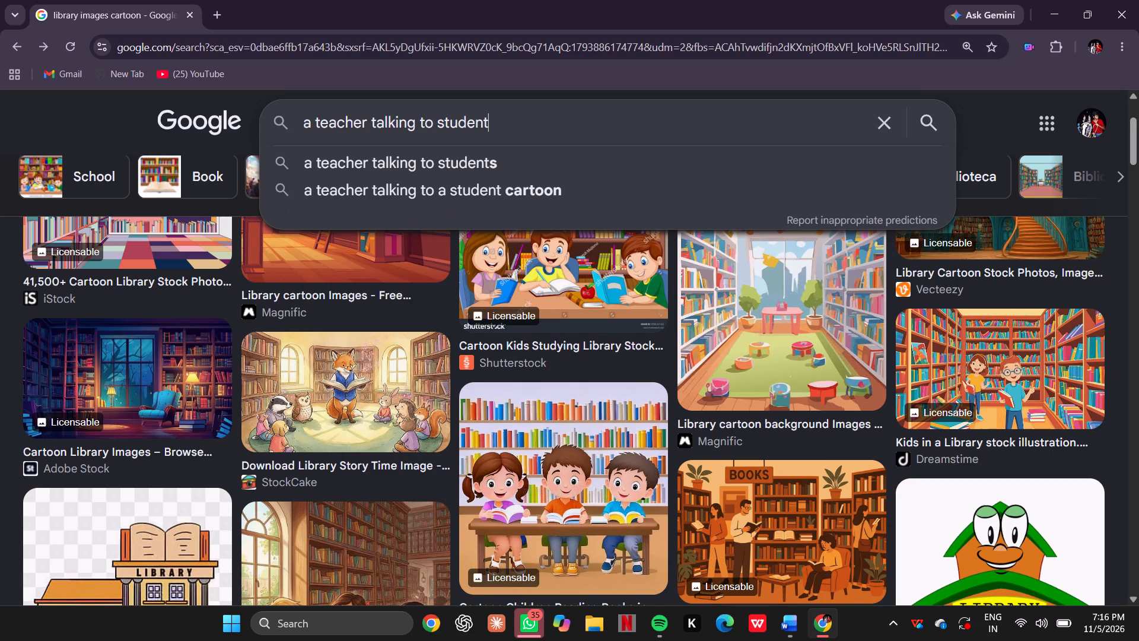
key("space")
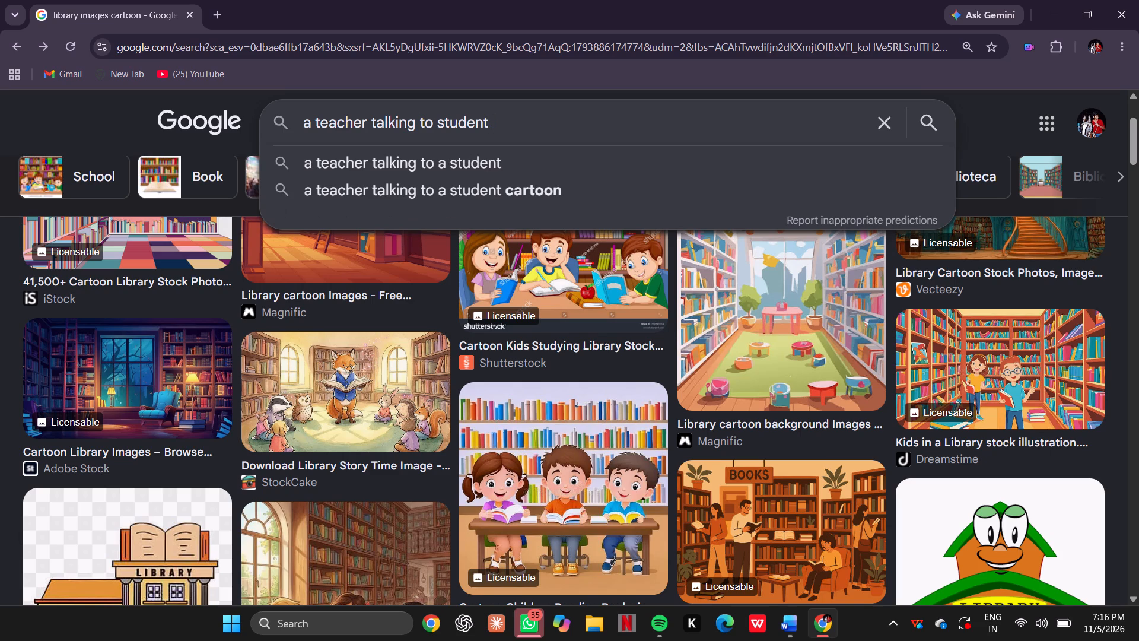
key("Down")
key("Down")
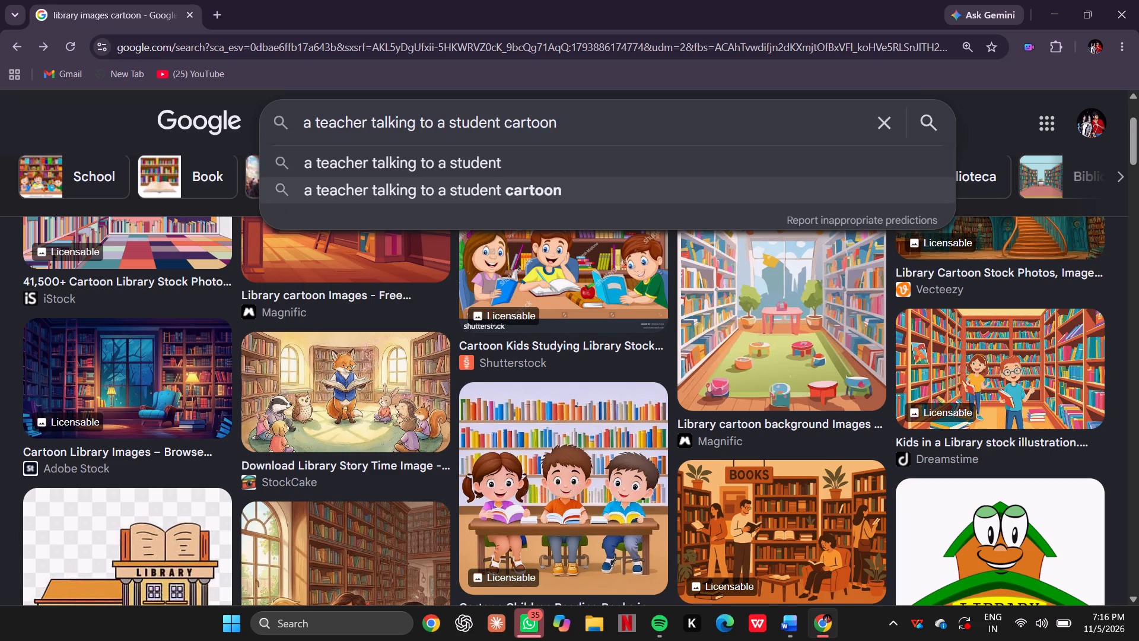
key("Return")
Look through the image results for a suitable cartoon of a teacher talking to a student.
scroll(544, 262, "down", 1)
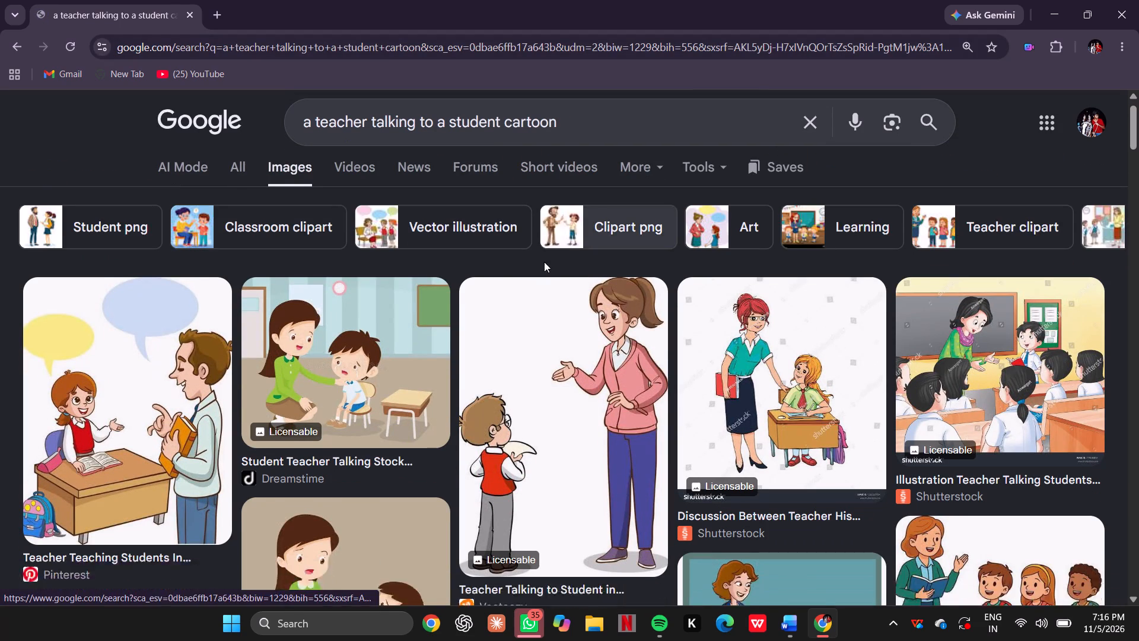
scroll(544, 262, "down", 1)
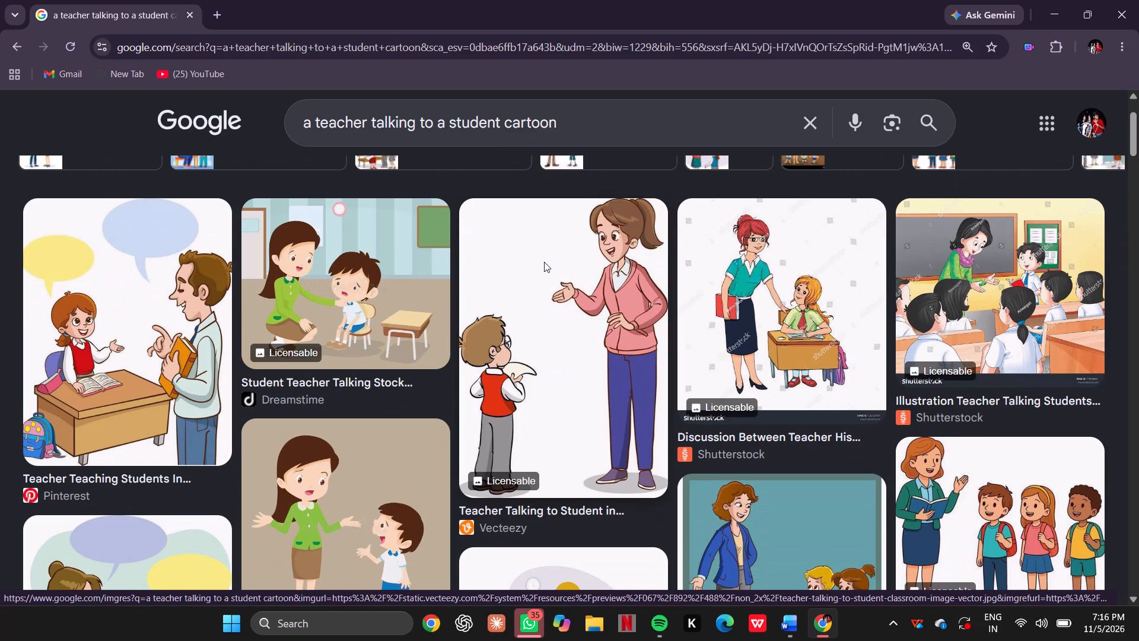
scroll(522, 176, "down", 1)
scroll(522, 176, "left", 1)
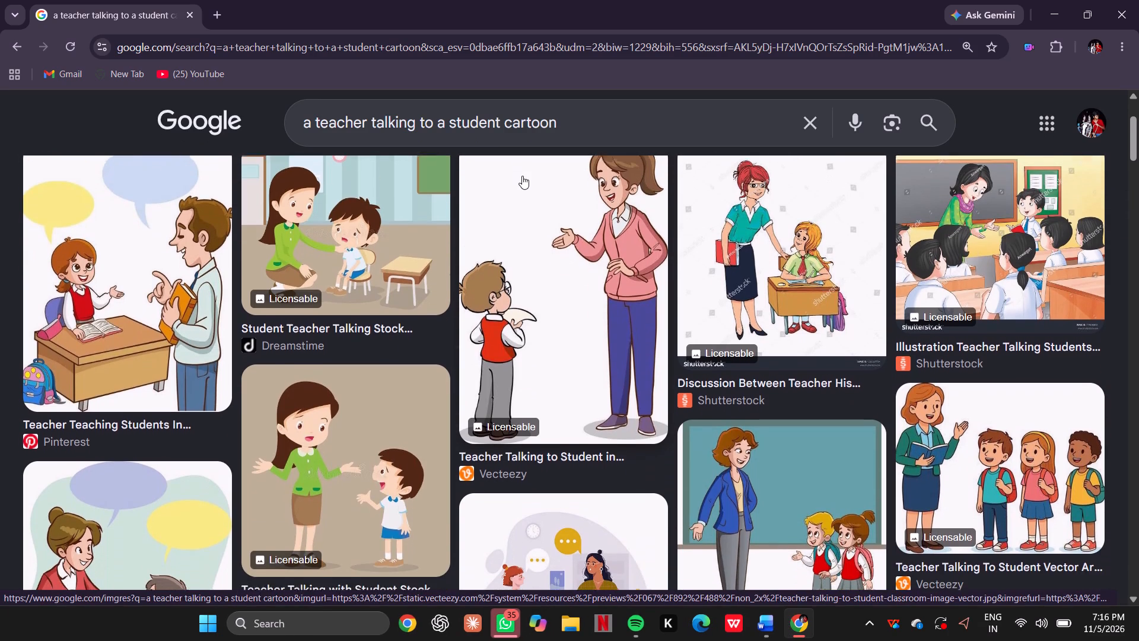
scroll(522, 176, "left", 1)
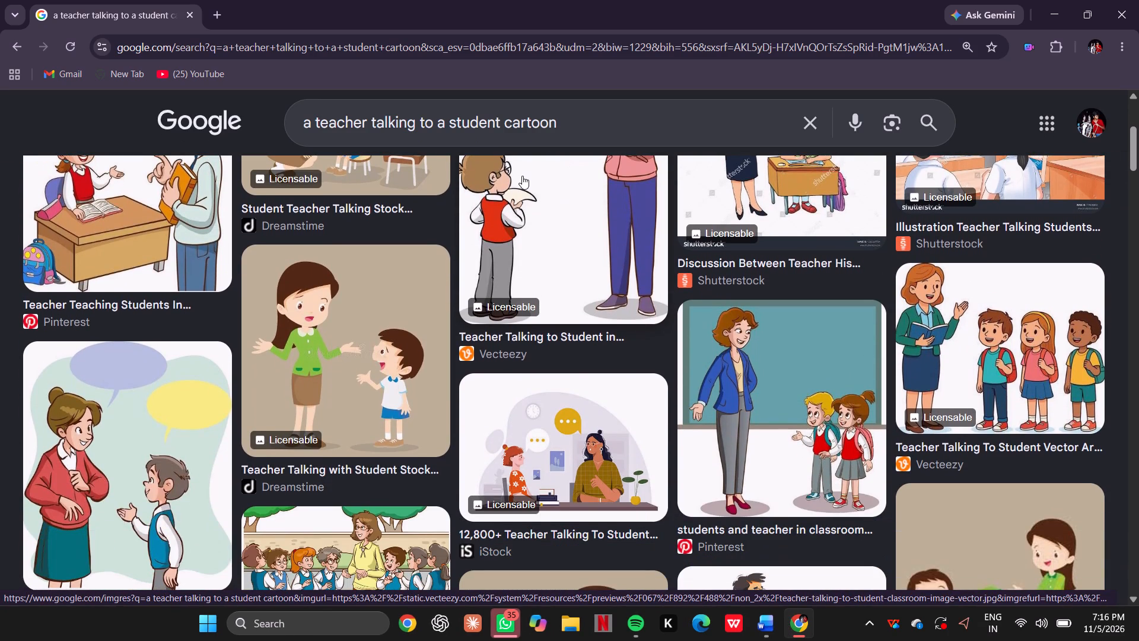
scroll(522, 176, "left", 1)
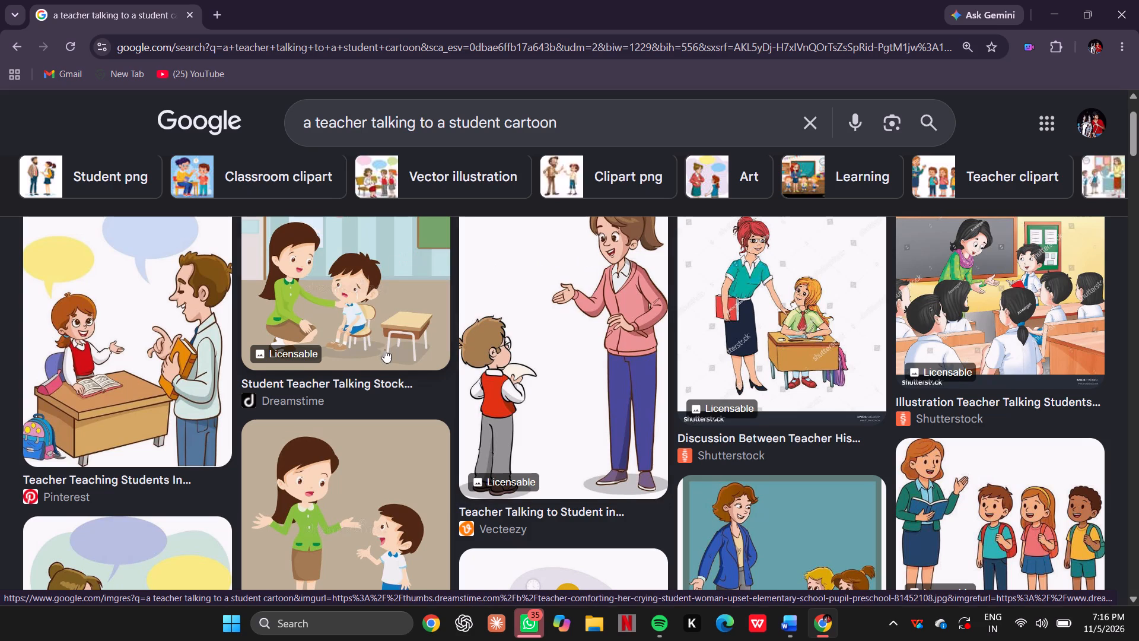
scroll(384, 350, "down", 3)
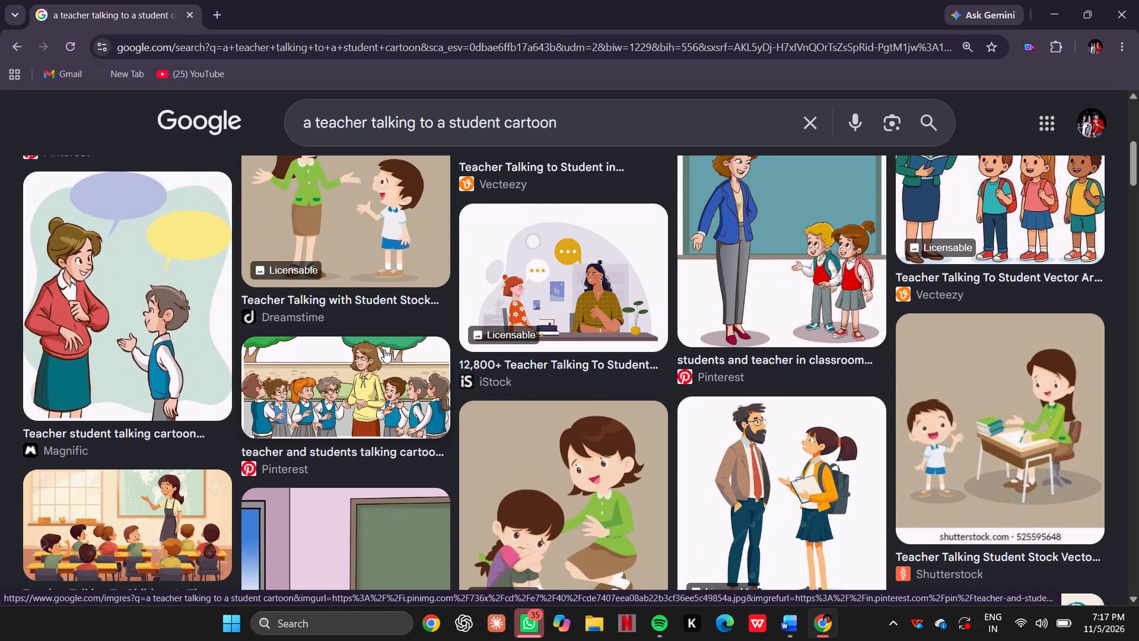
scroll(384, 350, "down", 1)
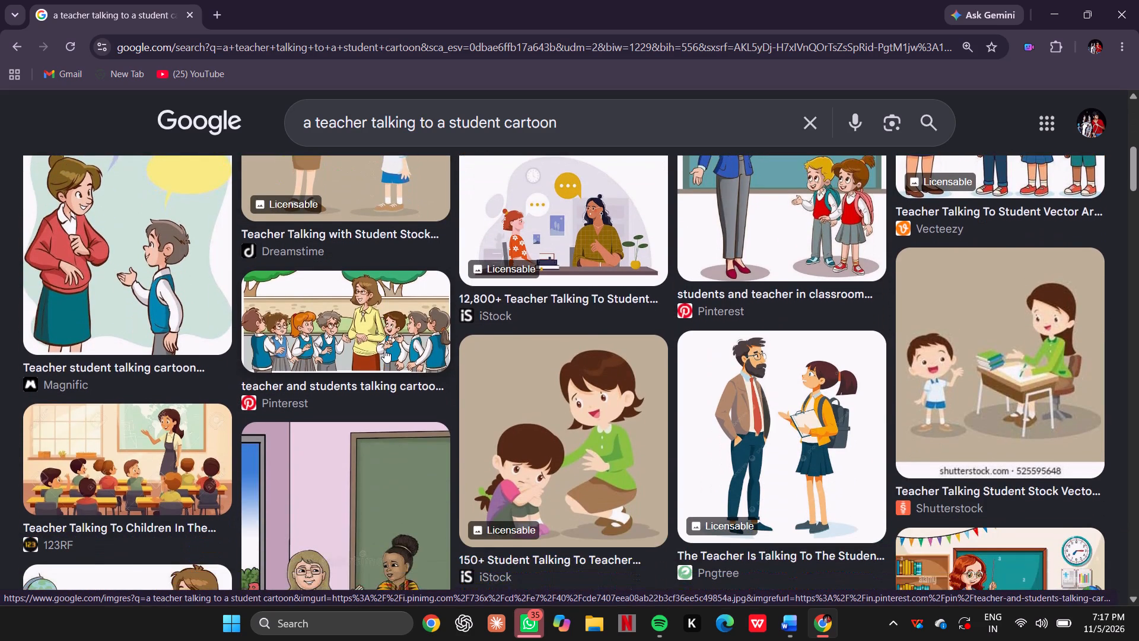
scroll(384, 350, "up", 2)
scroll(384, 350, "down", 3)
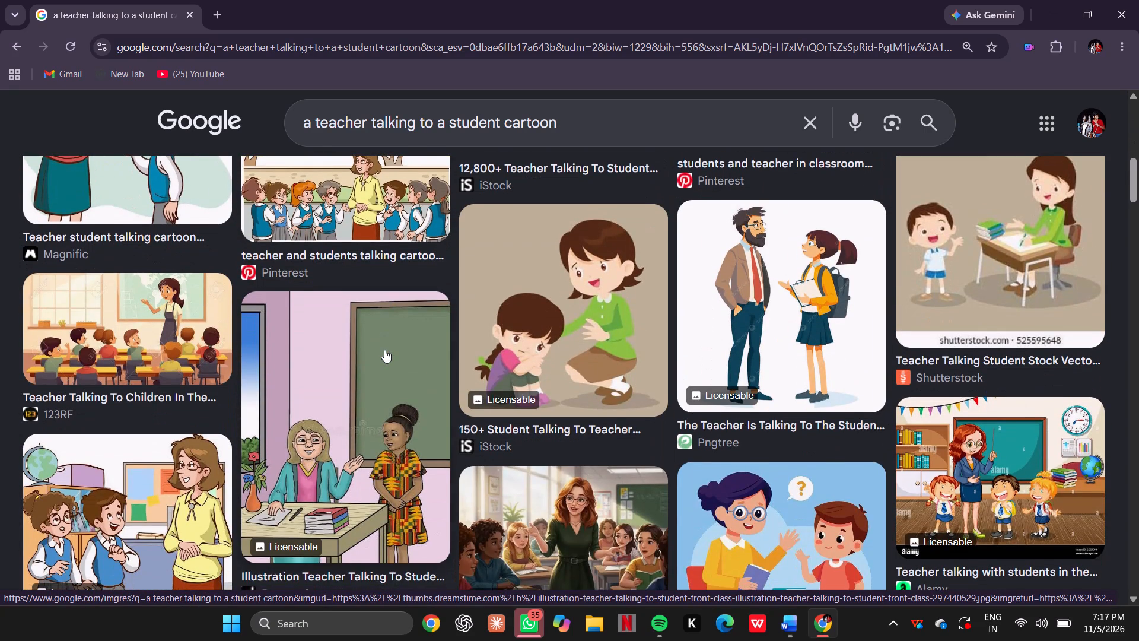
scroll(384, 350, "down", 1)
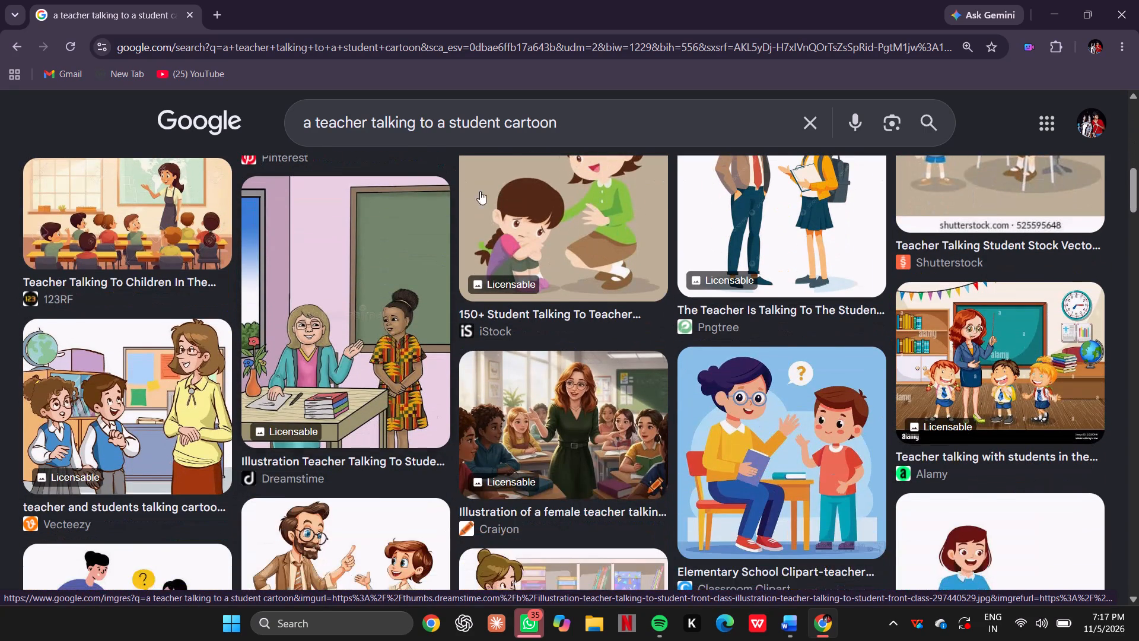
Refine the image search by adding "in classroom" to the end of the query and run it.
left_click(580, 118)
key("space")
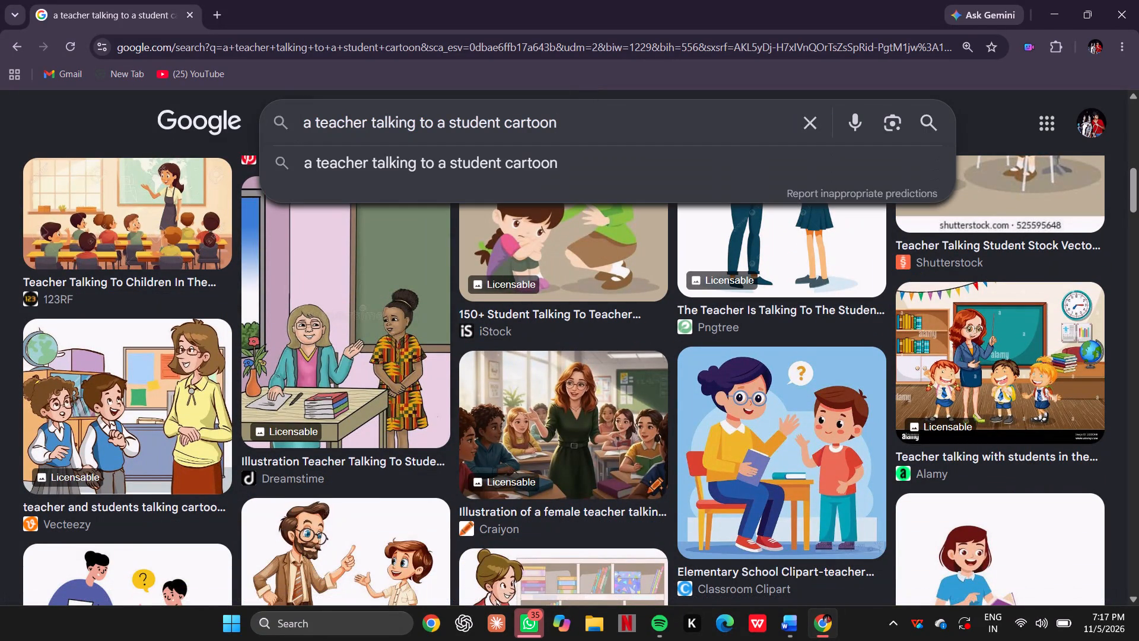
type("in classroom")
key("space")
key("Return")
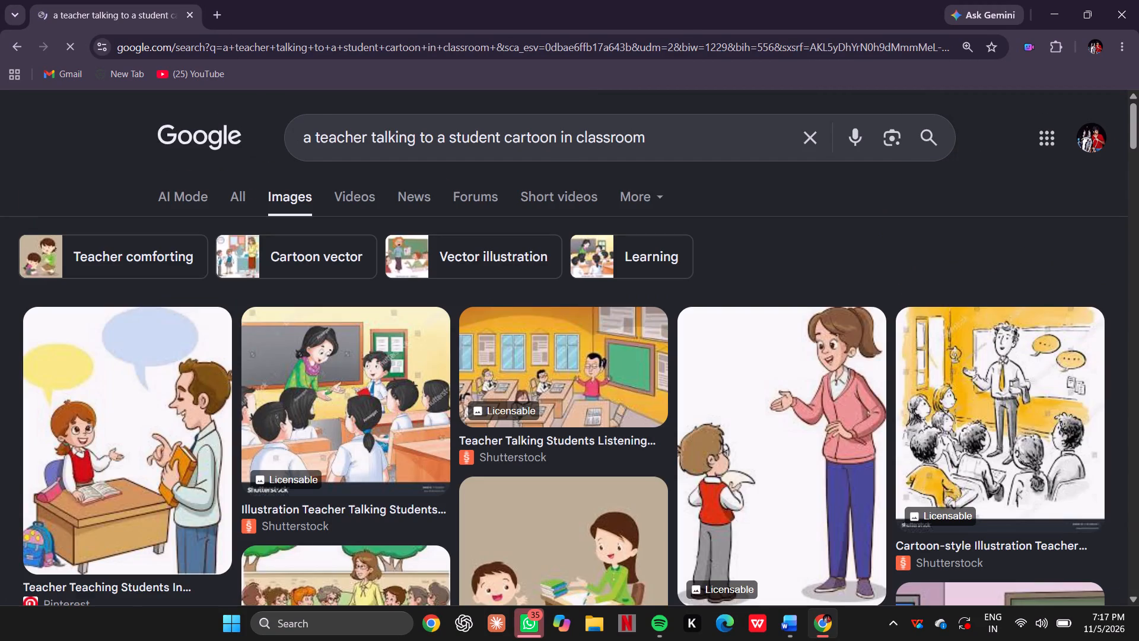
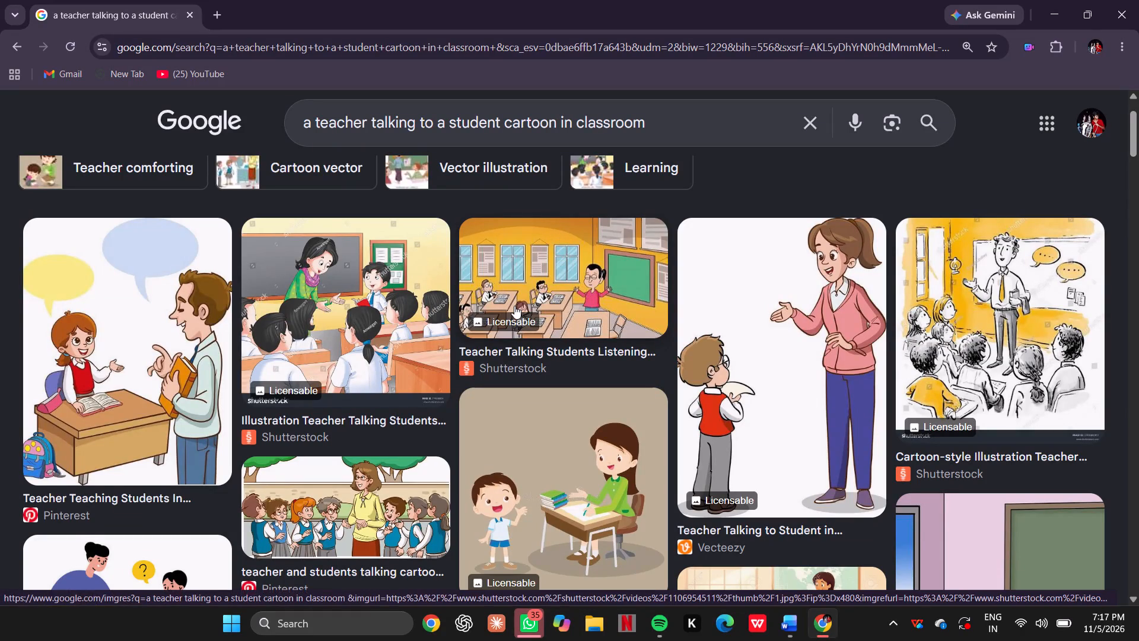
Open the Pinterest cartoon of a teacher talking to a girl at her desk and copy the image.
scroll(514, 306, "down", 2)
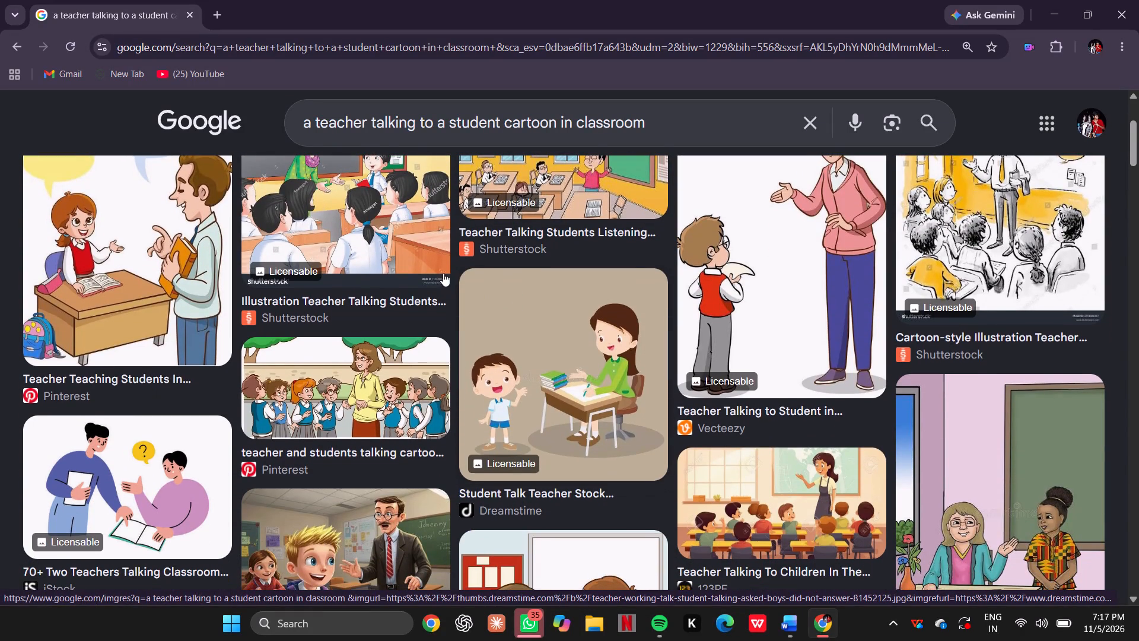
scroll(185, 236, "down", 1)
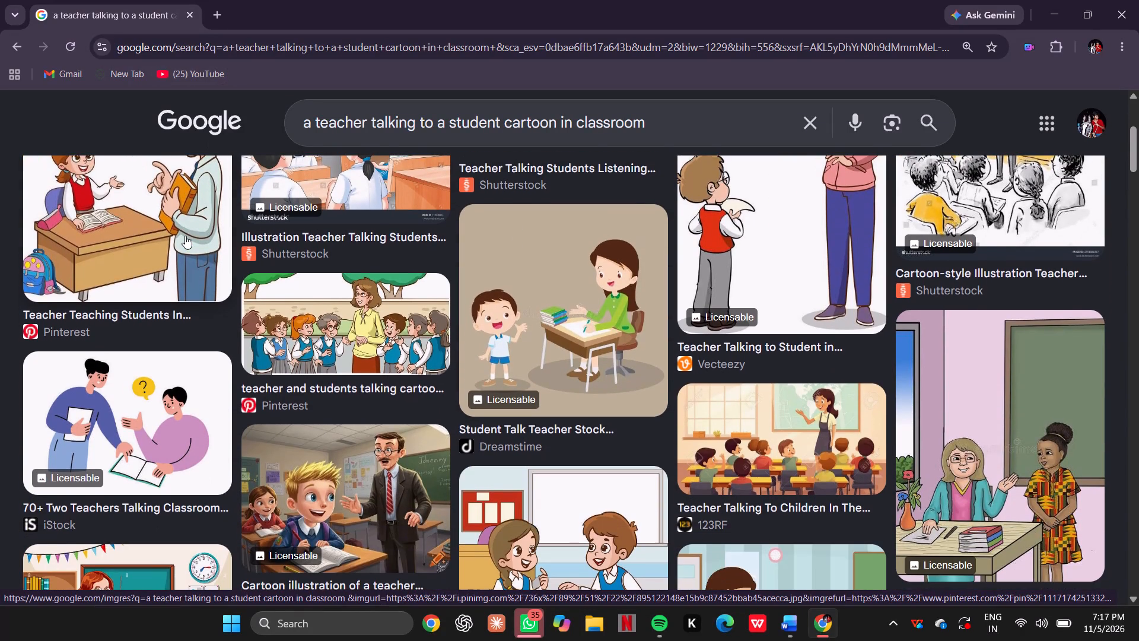
scroll(185, 236, "down", 1)
left_click(145, 221)
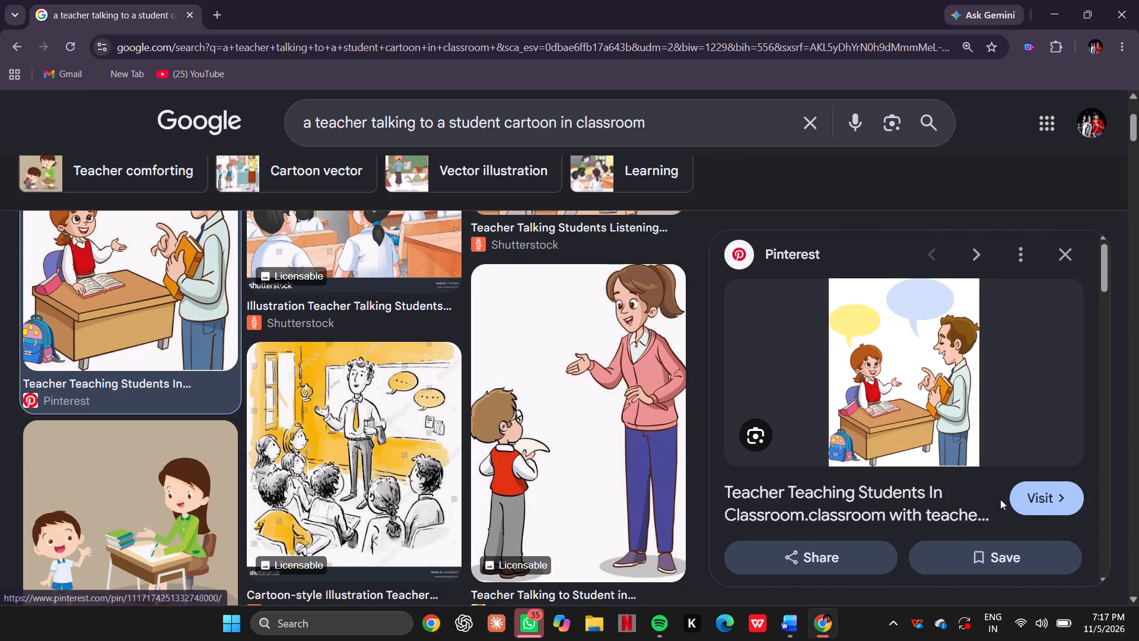
right_click(968, 441)
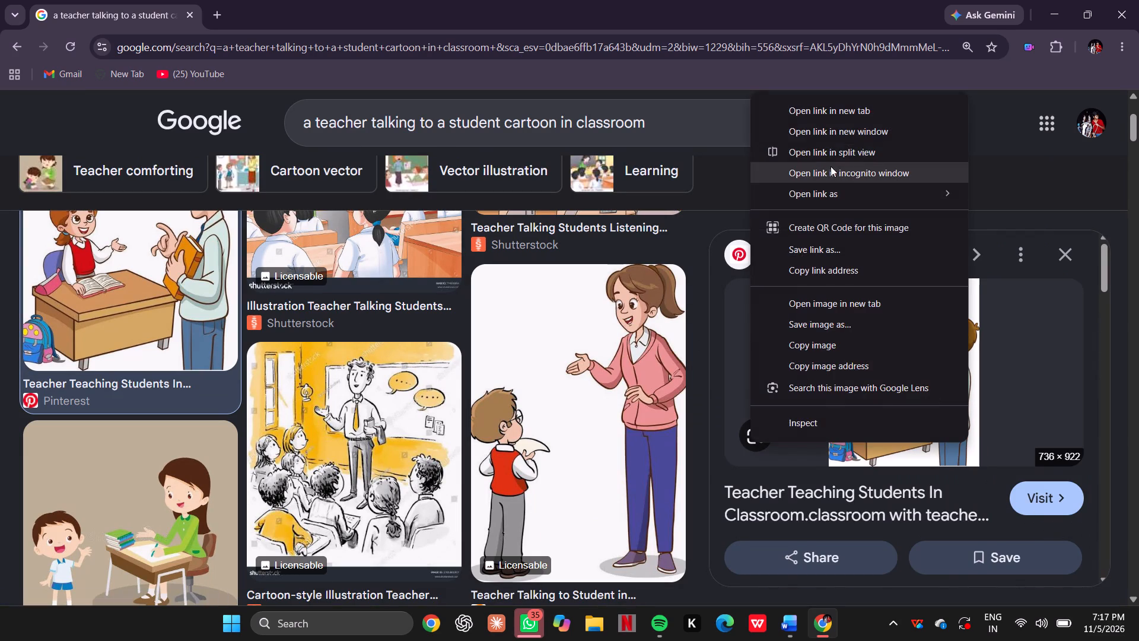
left_click(882, 344)
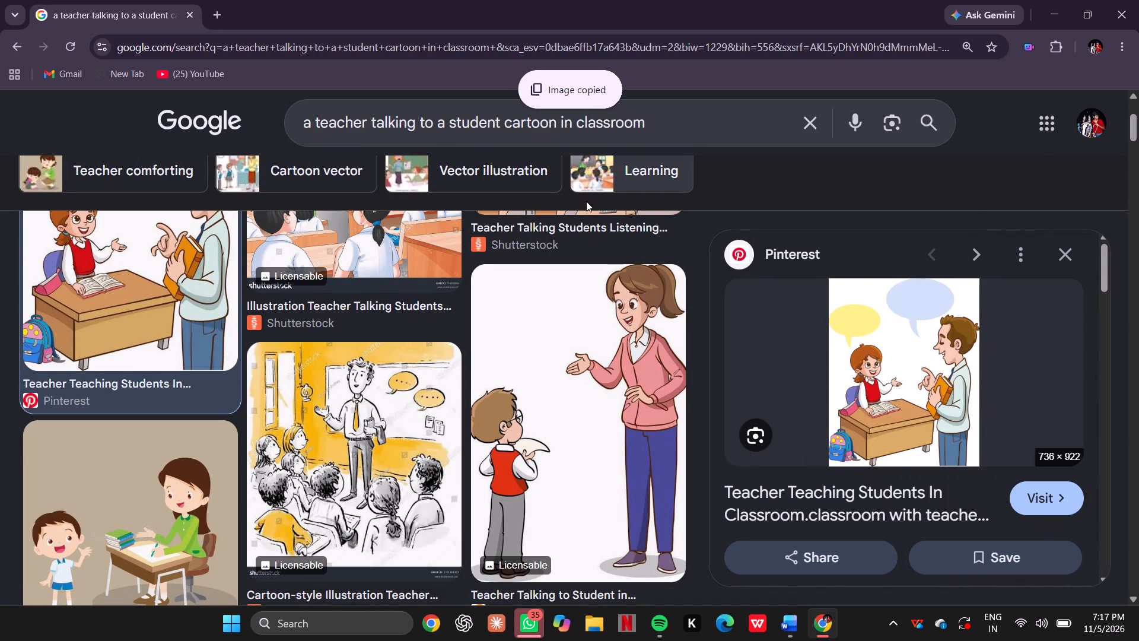
Switch to Word and paste the copied teacher-and-girl picture on page 2, ahead of the library picture with two standing children.
left_click(797, 636)
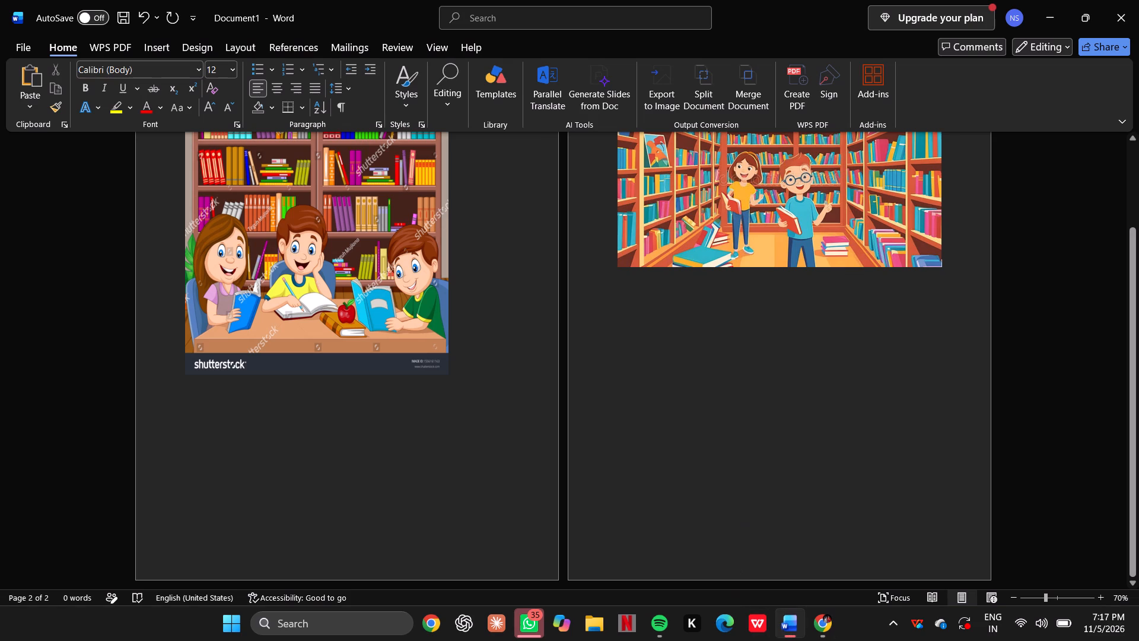
right_click(743, 380)
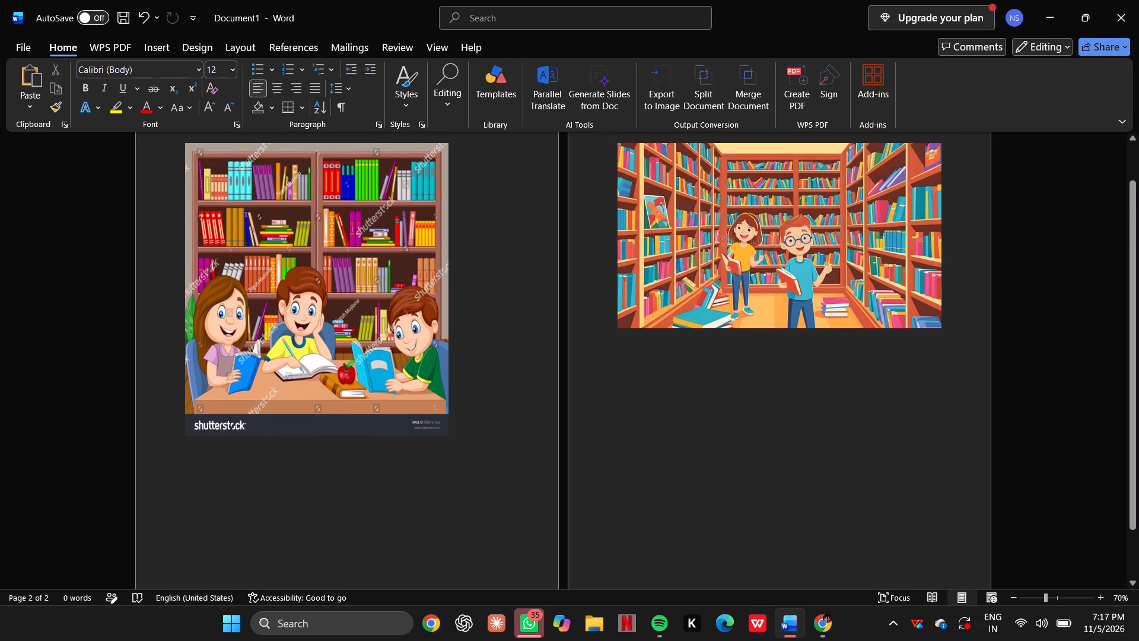
right_click(743, 380)
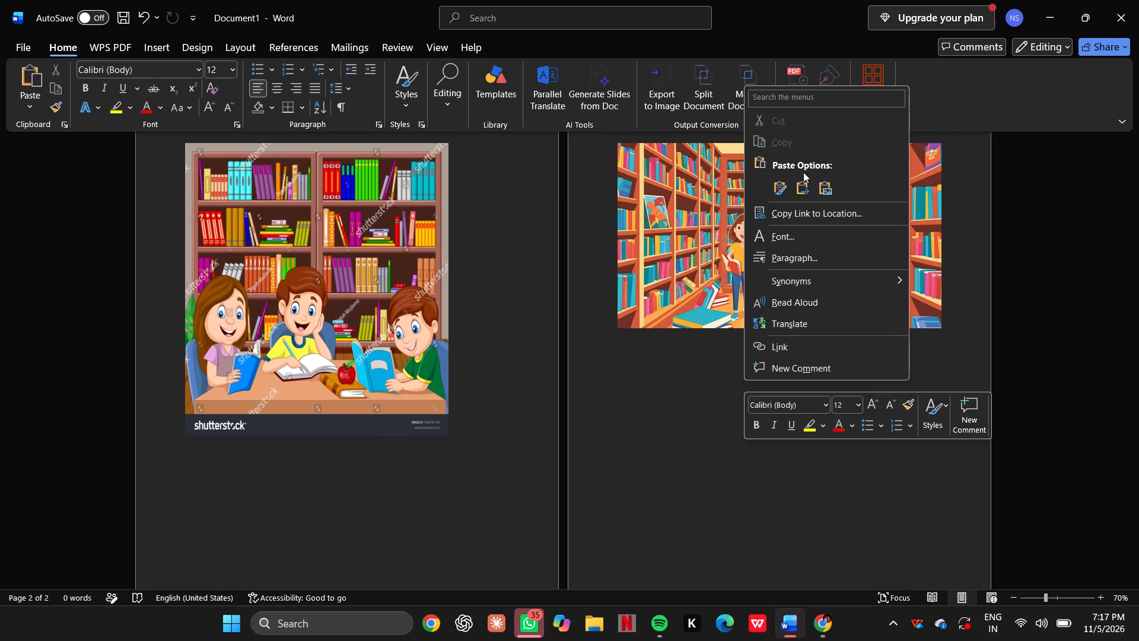
left_click(801, 187)
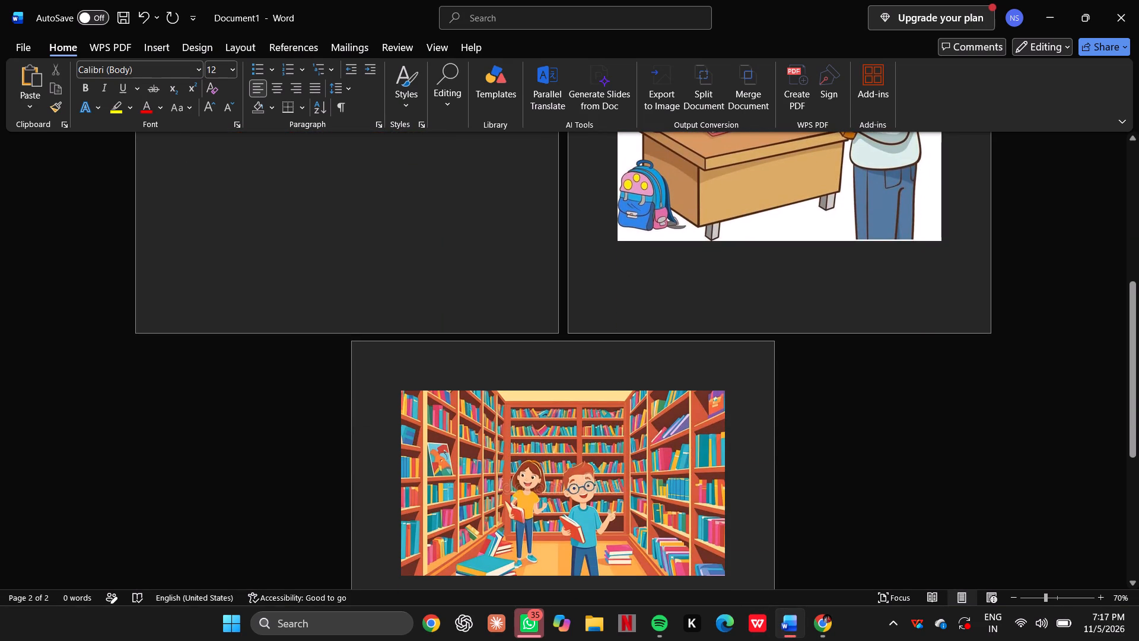
scroll(720, 322, "right", 1)
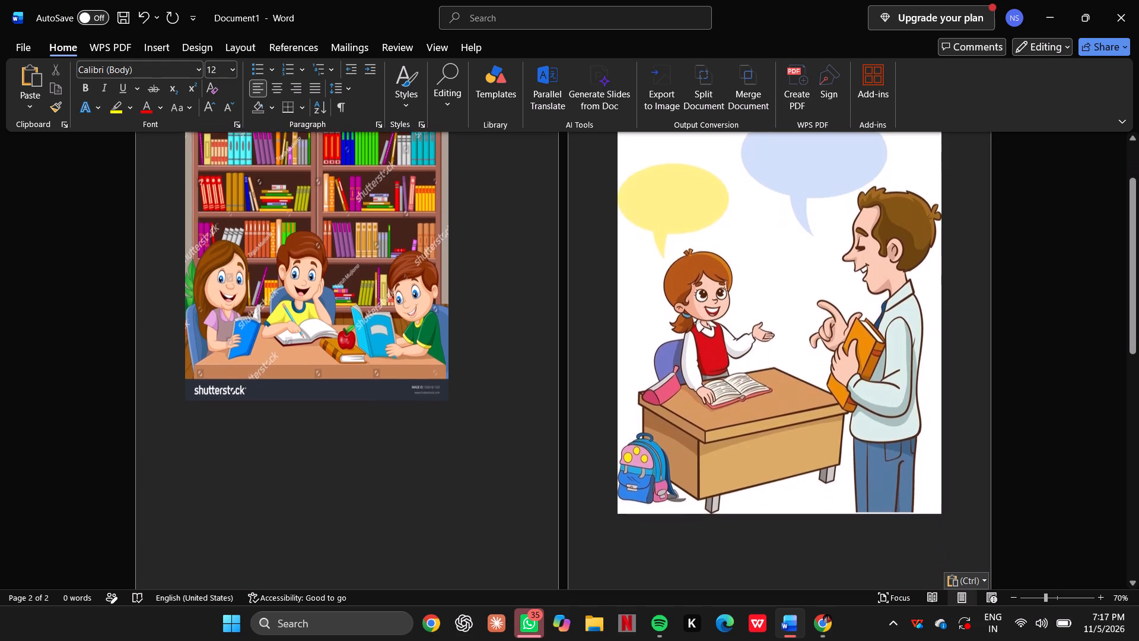
scroll(720, 322, "right", 1)
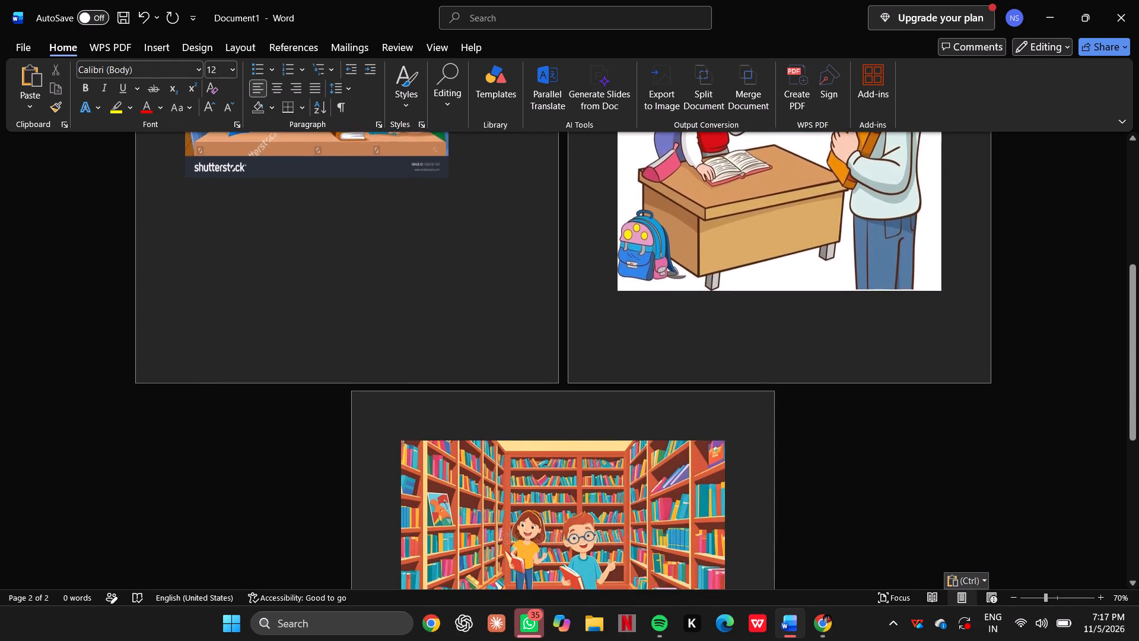
scroll(720, 322, "right", 1)
scroll(720, 322, "down", 4)
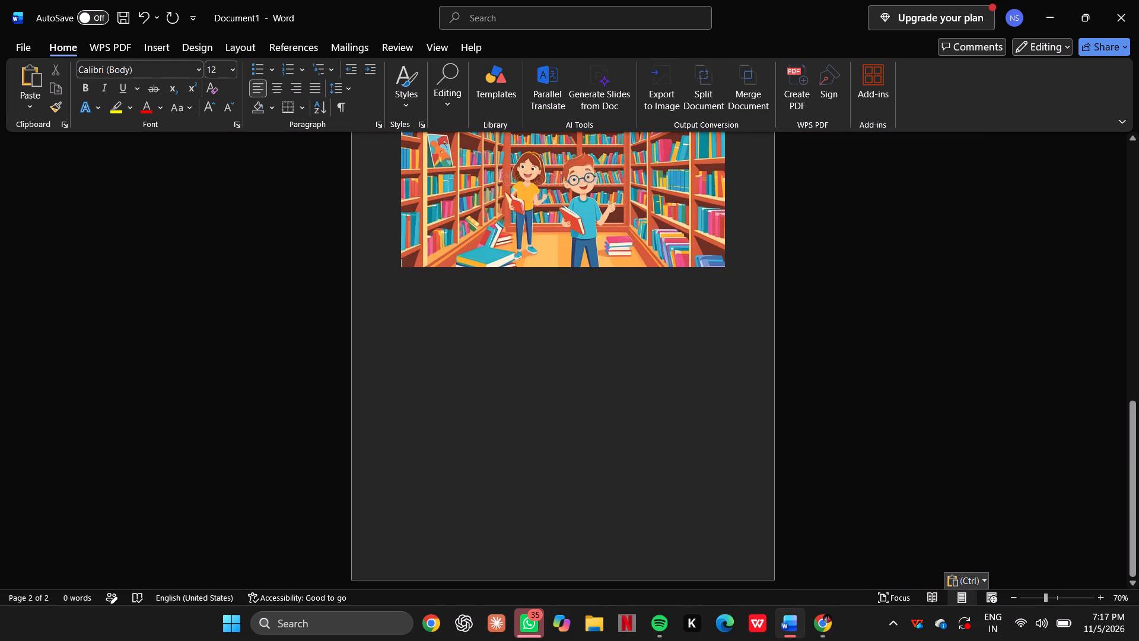
scroll(720, 322, "down", 1)
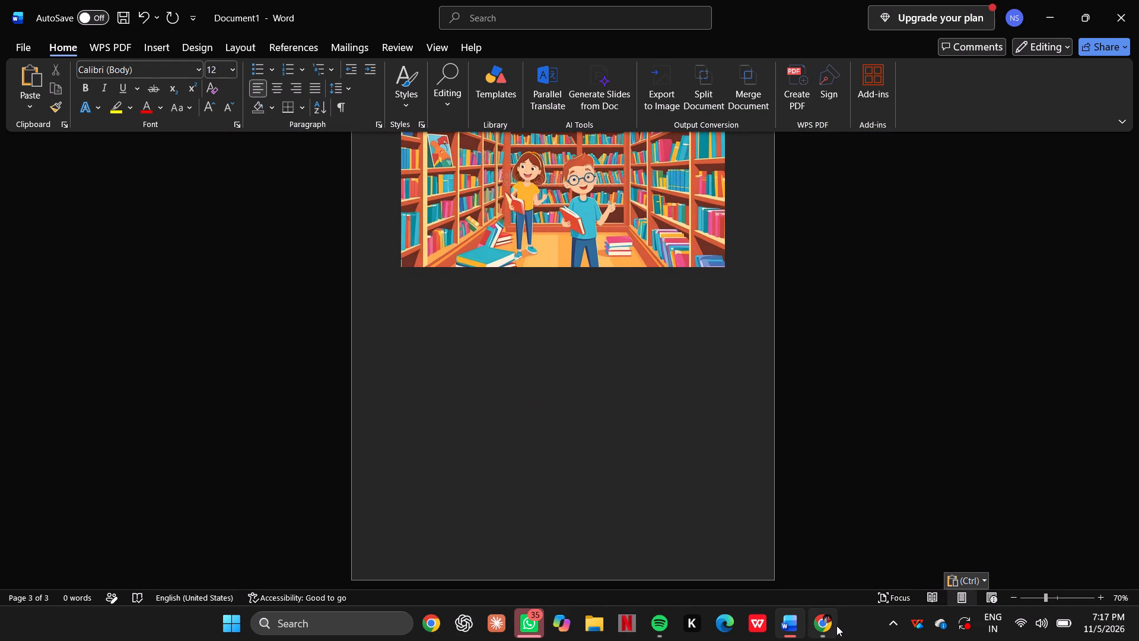
Switch back to Chrome and replace the image search with the suggested query "post office cartoon".
left_click(835, 625)
left_click(835, 625)
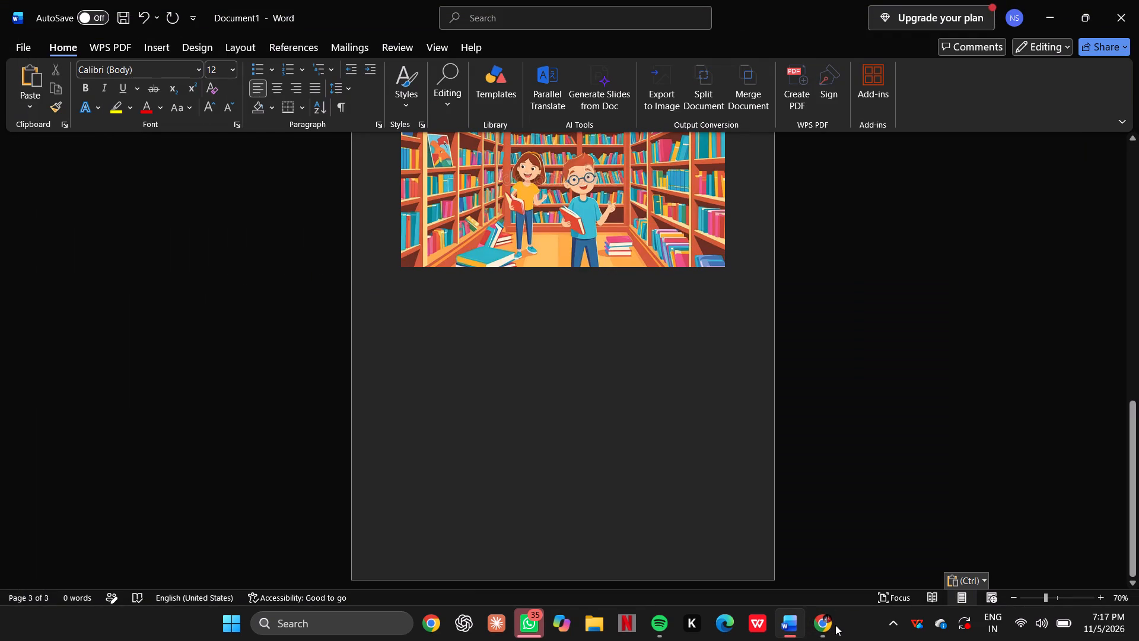
left_click(811, 624)
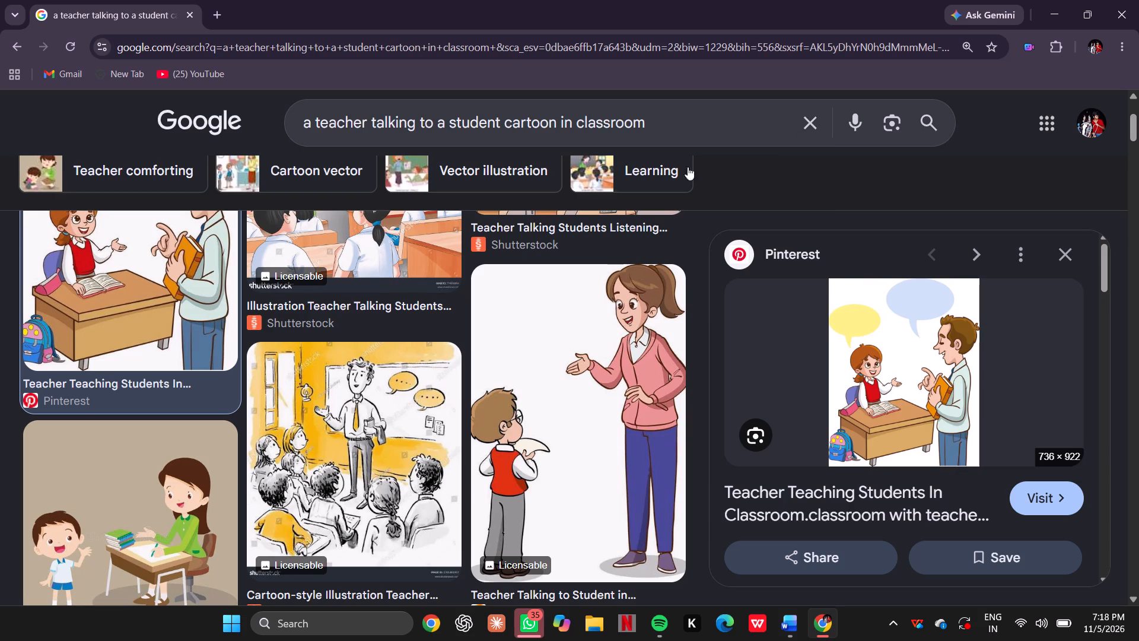
left_click(821, 126)
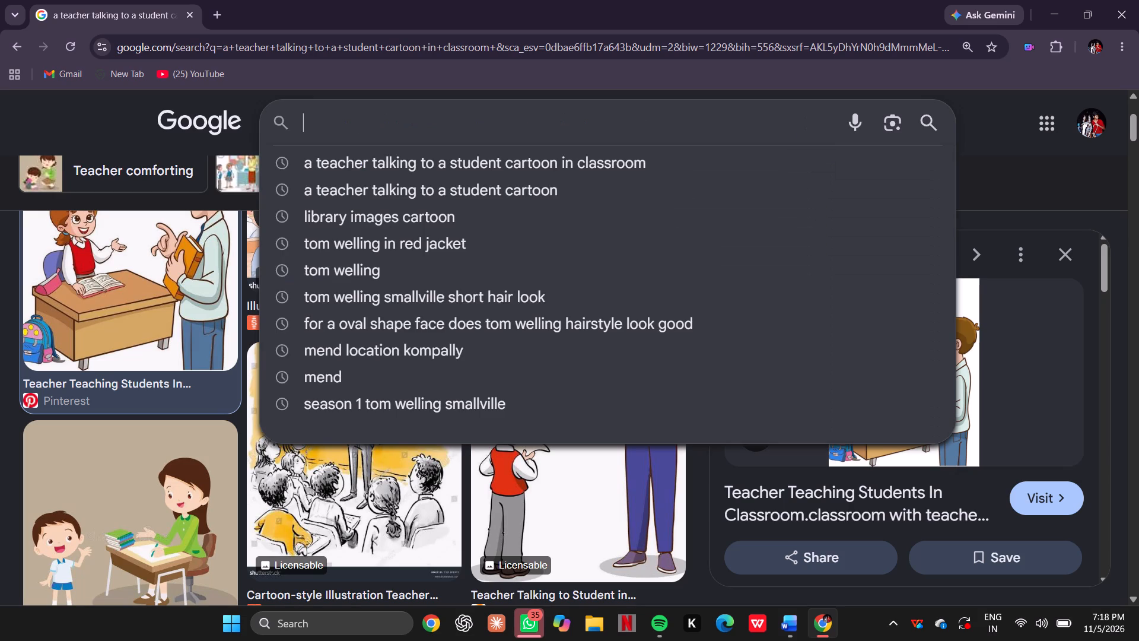
type("post")
key("space")
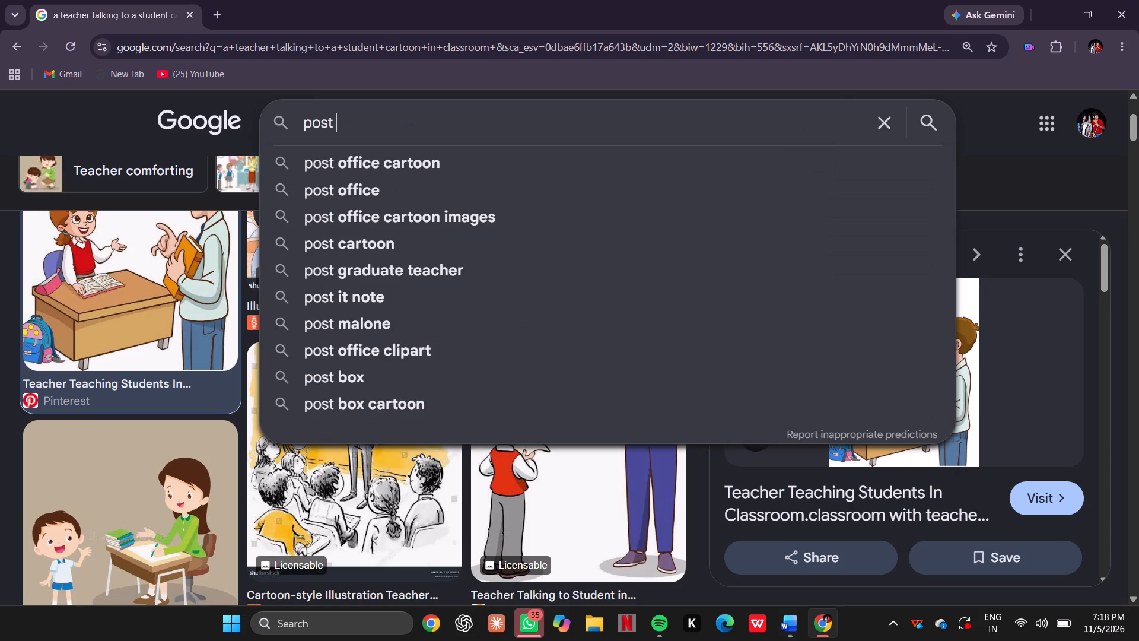
key("Down")
key("Return")
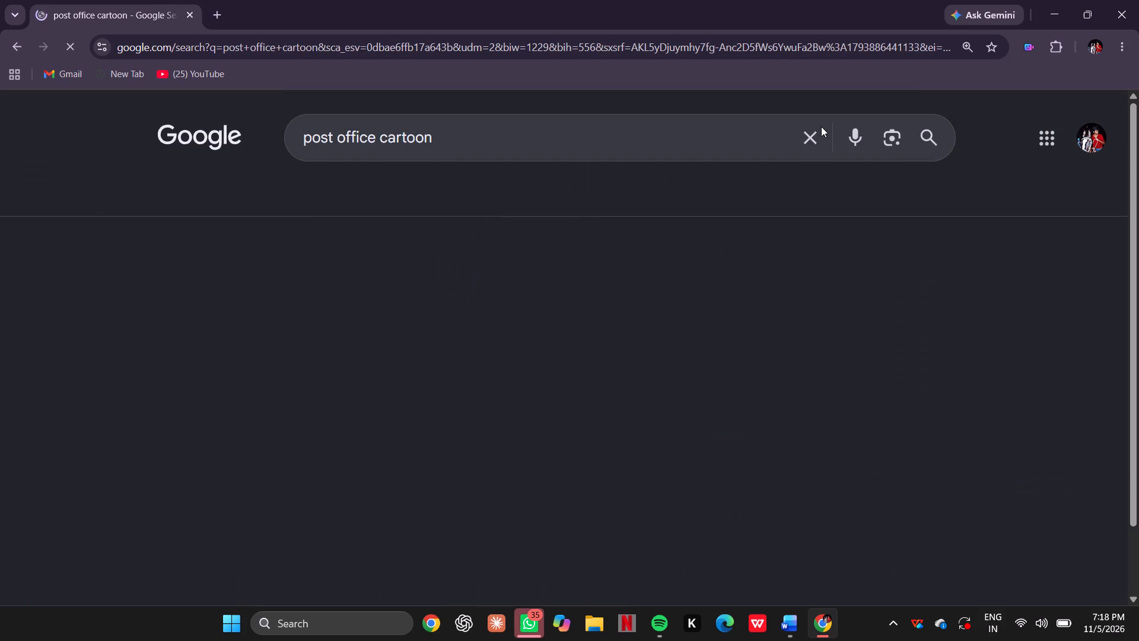
Look through the image results for a suitable cartoon of a post office scene.
scroll(586, 266, "down", 1)
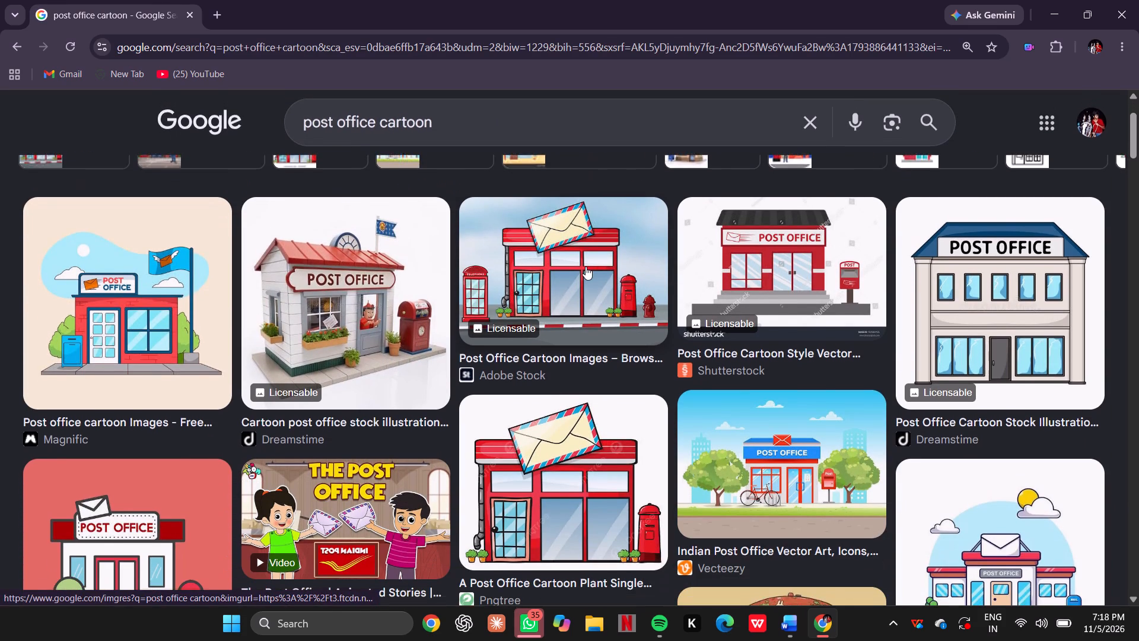
scroll(586, 266, "down", 3)
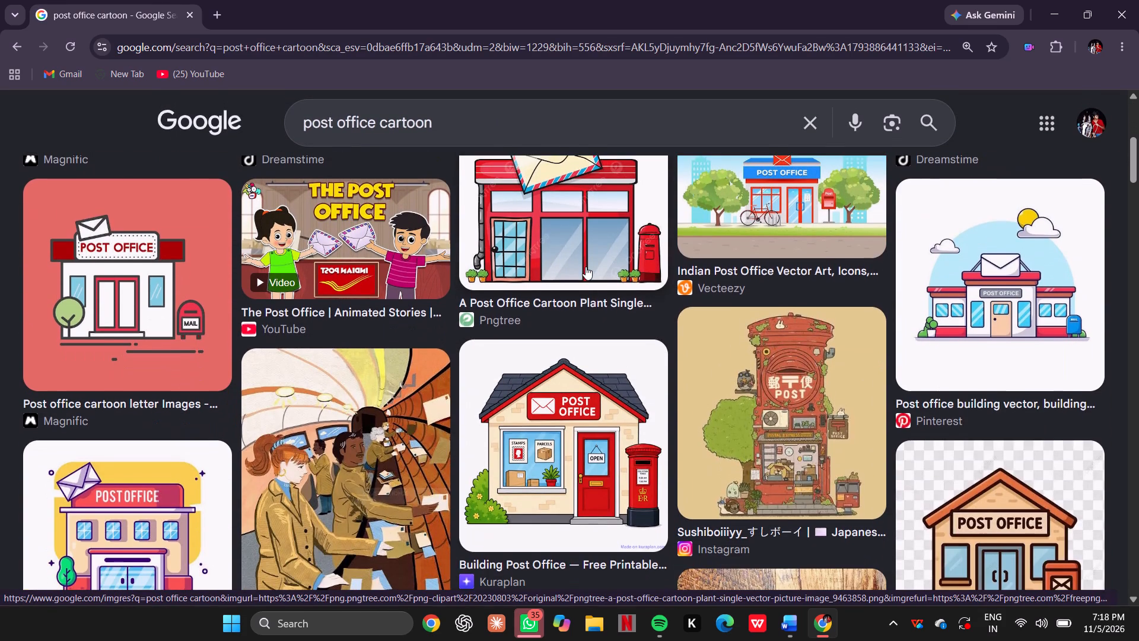
scroll(586, 266, "down", 3)
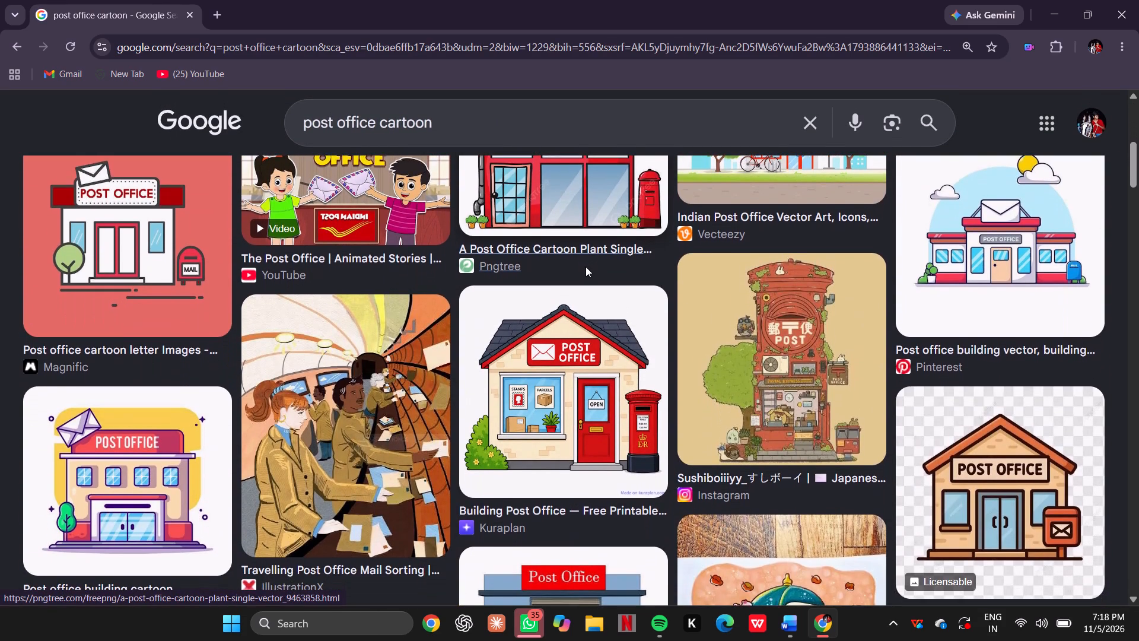
scroll(586, 266, "down", 3)
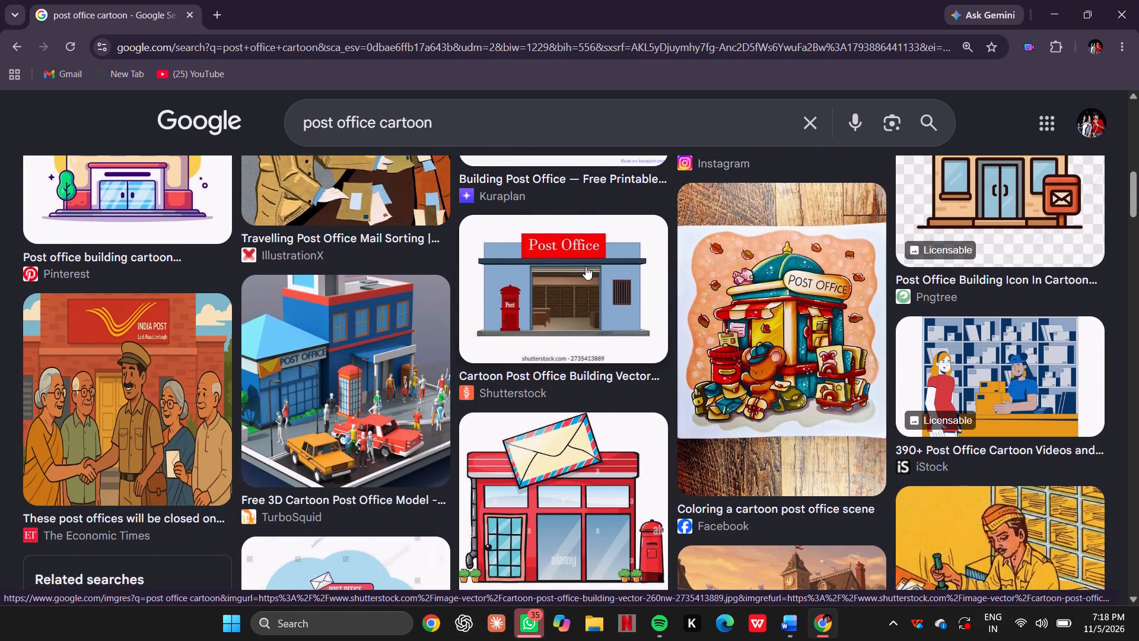
scroll(586, 266, "down", 2)
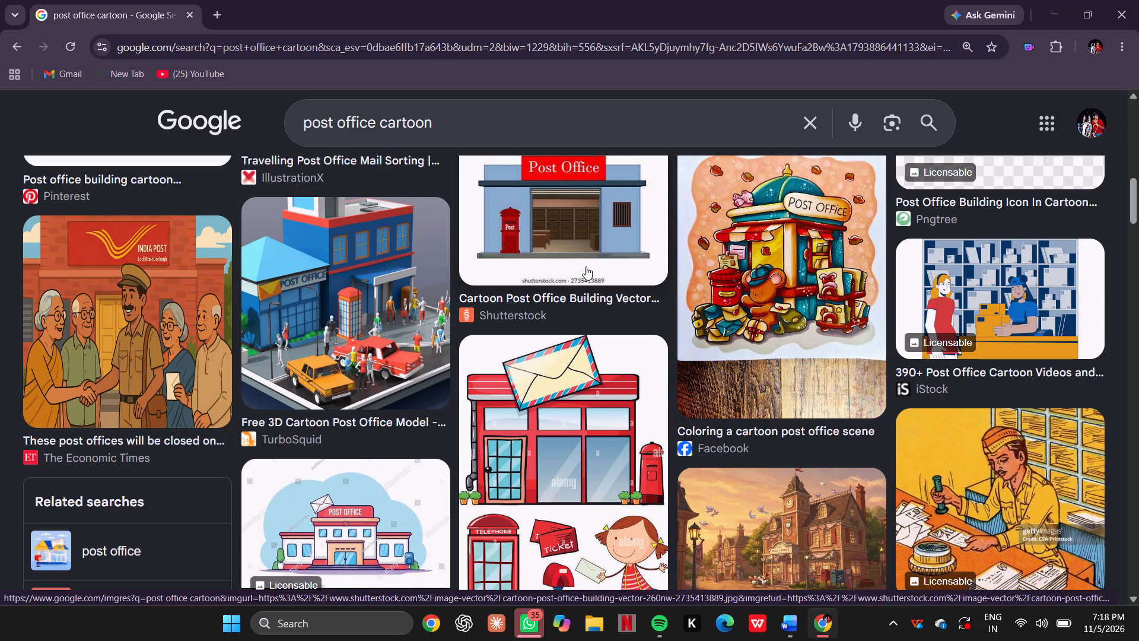
scroll(586, 266, "down", 5)
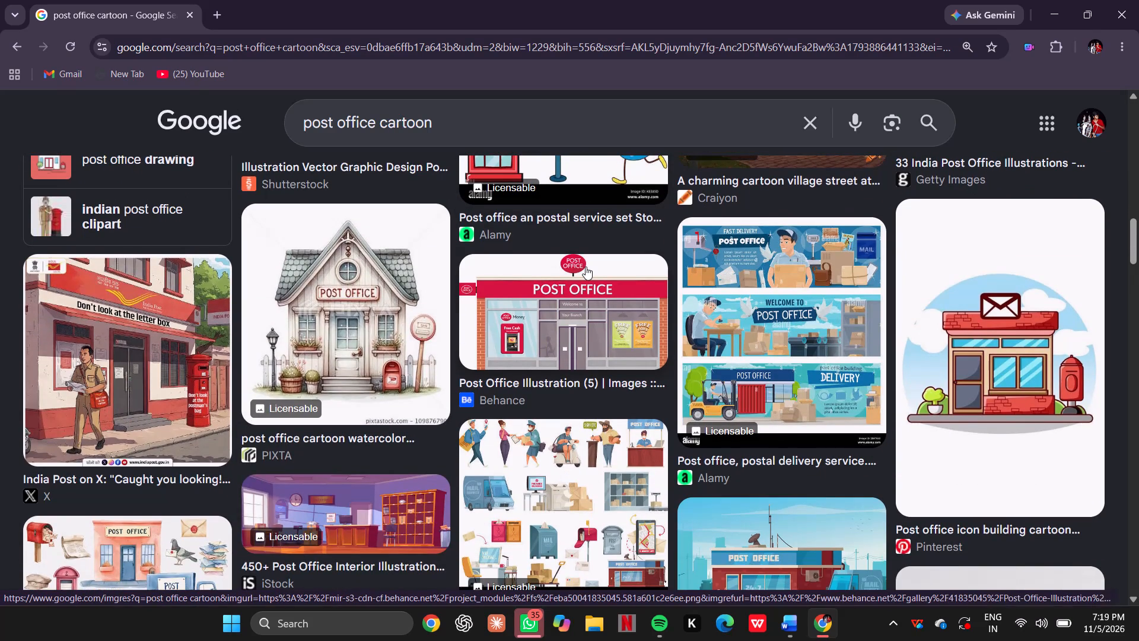
scroll(586, 266, "down", 1)
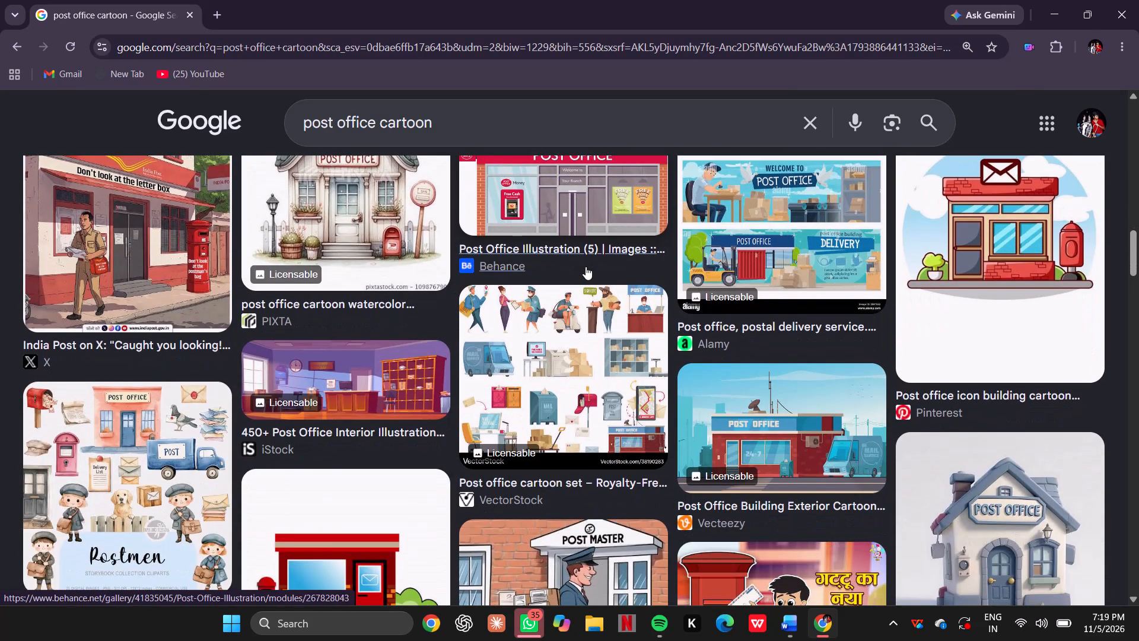
scroll(586, 266, "up", 3)
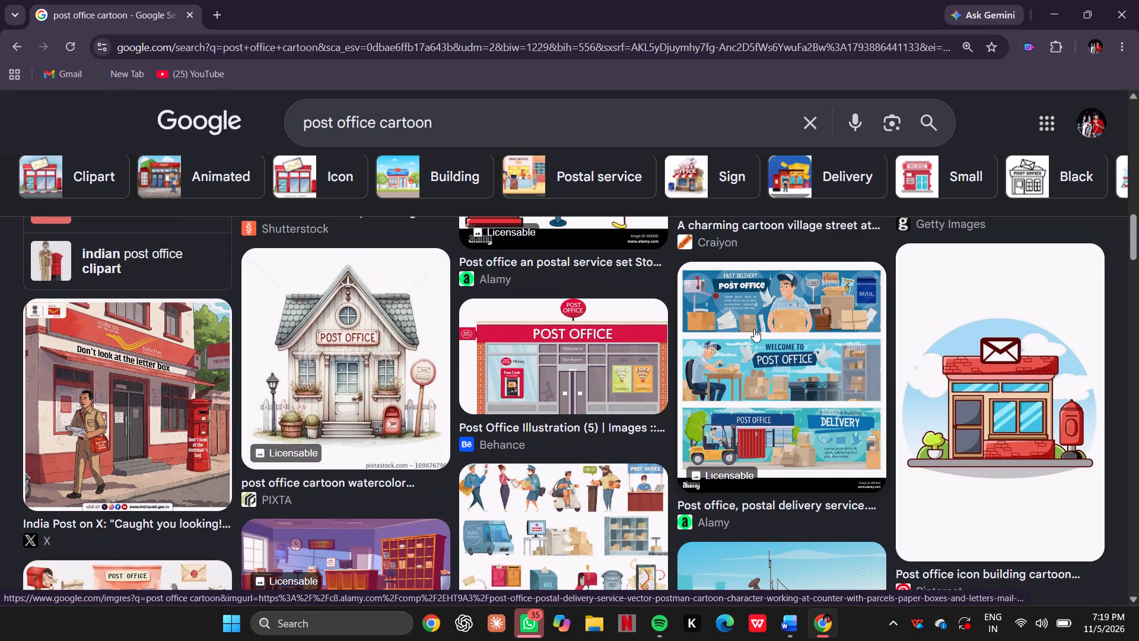
scroll(754, 329, "down", 4)
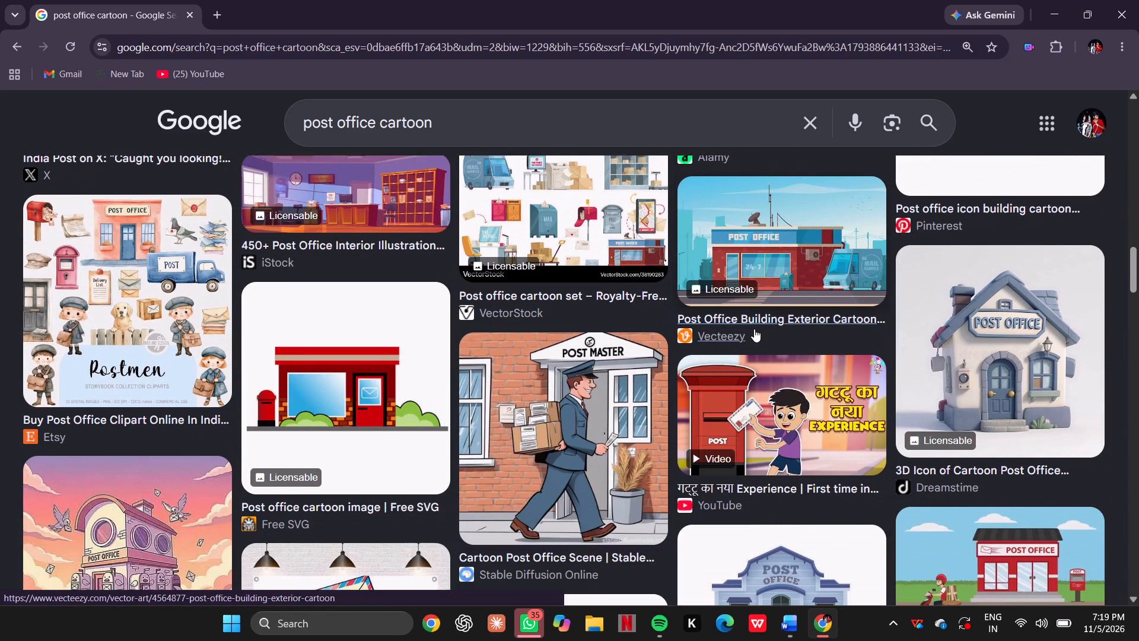
scroll(754, 329, "down", 1)
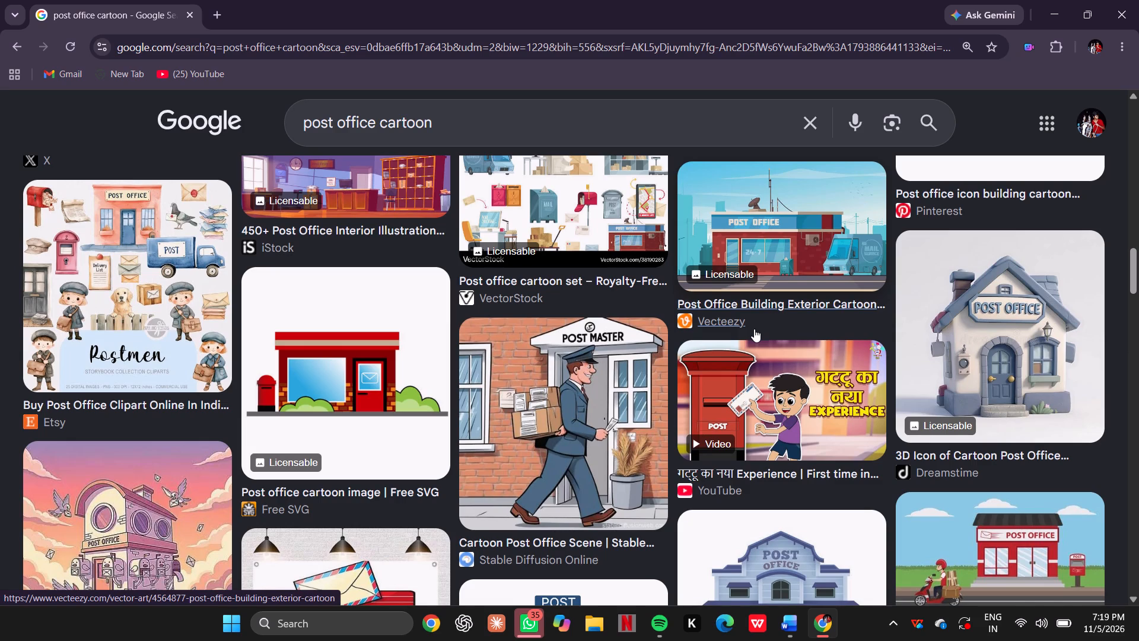
Refine the image search by adding "a customer talking to a postal clerk" to the query and run it.
left_click(578, 122)
key("space")
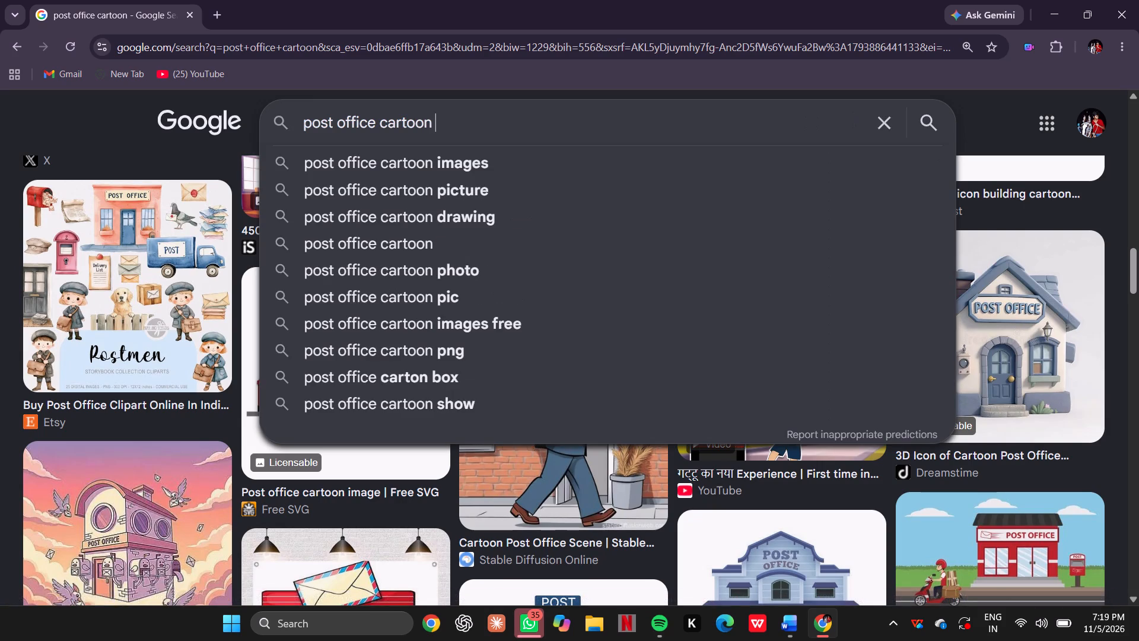
type("a cus")
type("tomer")
key("space")
type("talking")
key("space")
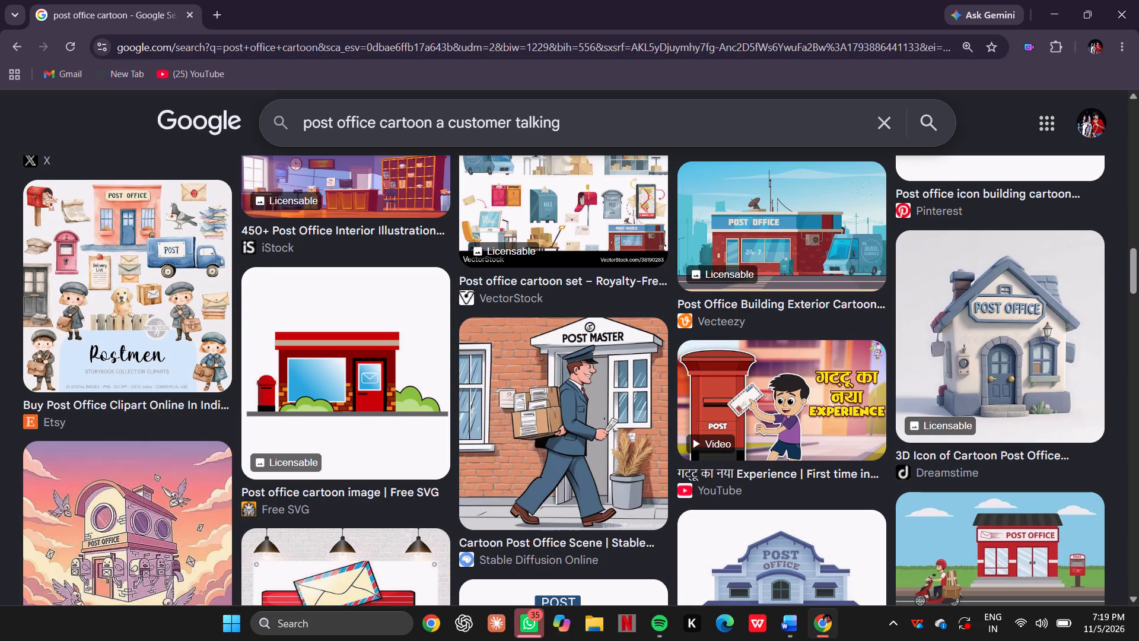
type("to a")
key("space")
type("ps")
type("ostal clerk")
key("space")
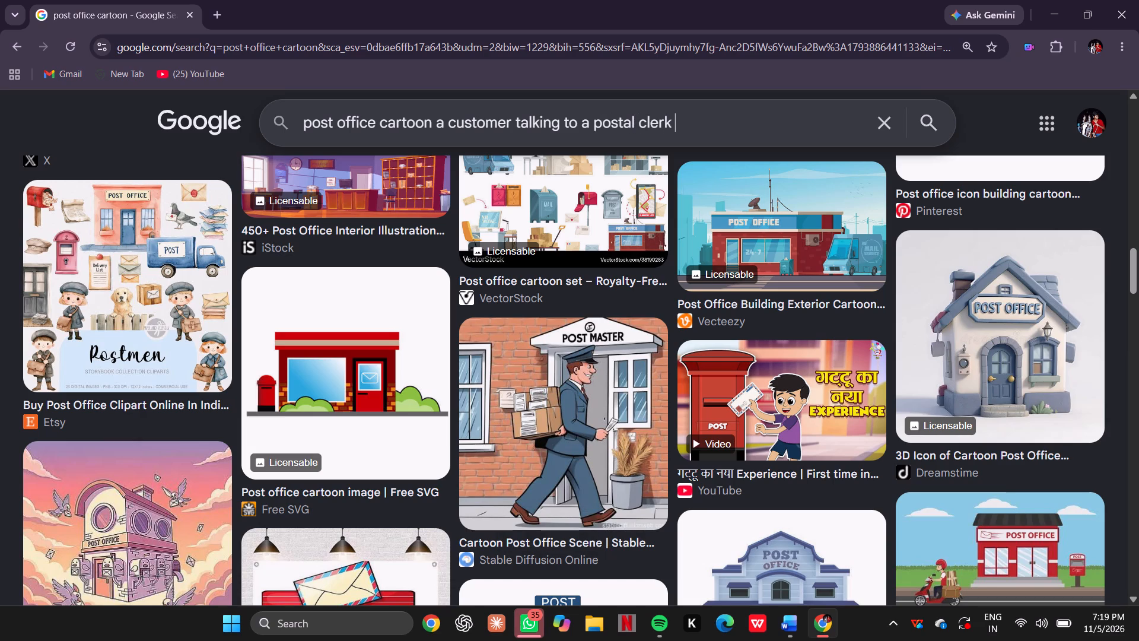
key("Return")
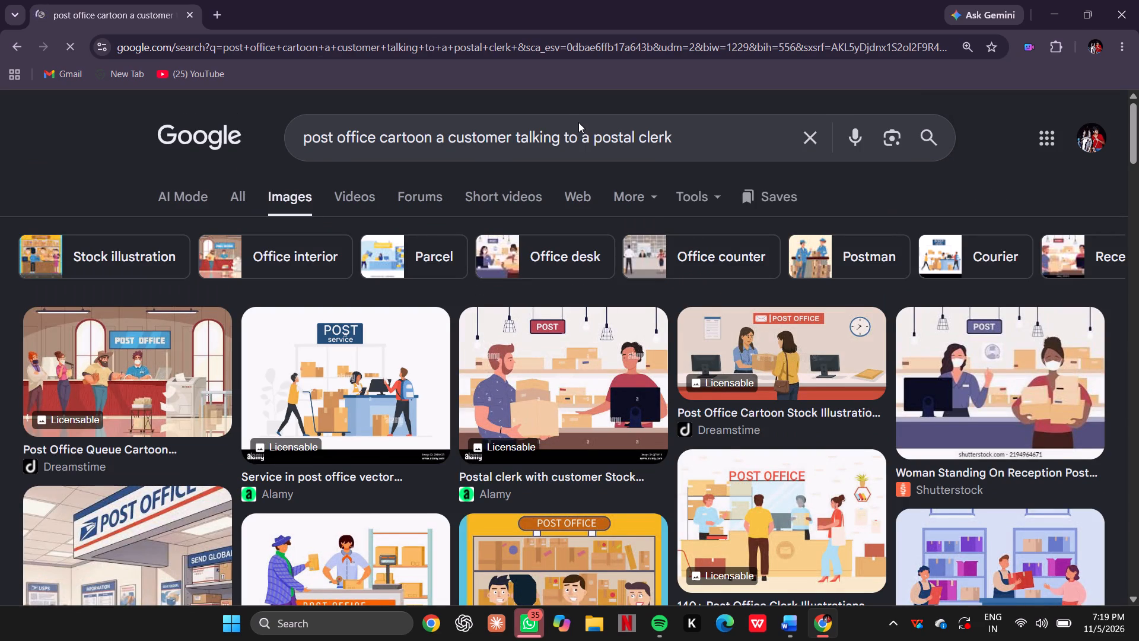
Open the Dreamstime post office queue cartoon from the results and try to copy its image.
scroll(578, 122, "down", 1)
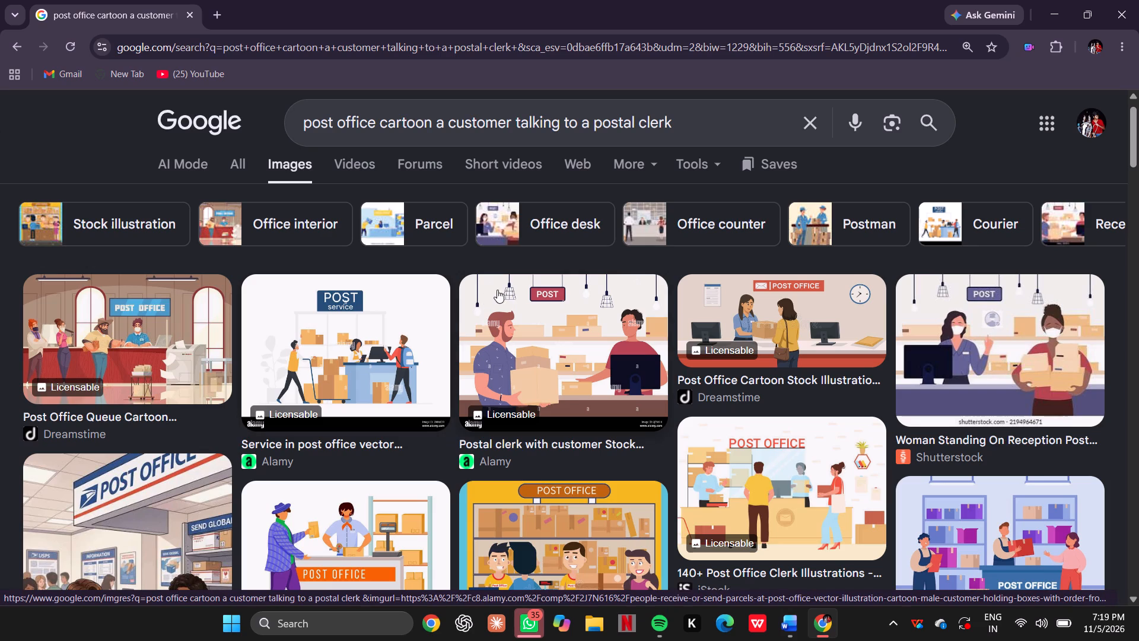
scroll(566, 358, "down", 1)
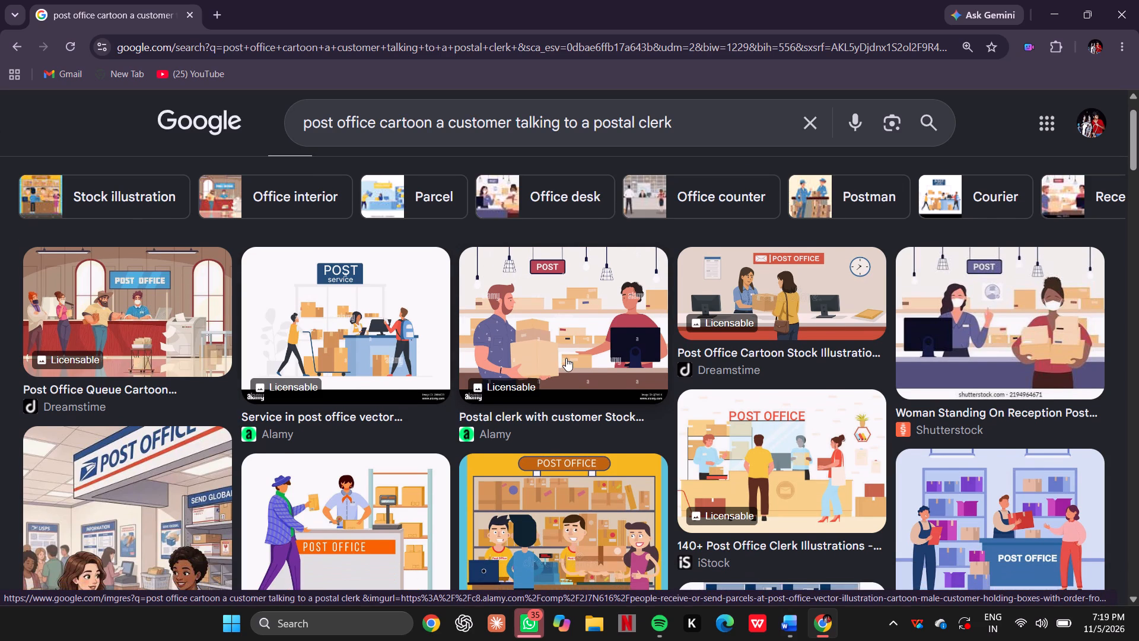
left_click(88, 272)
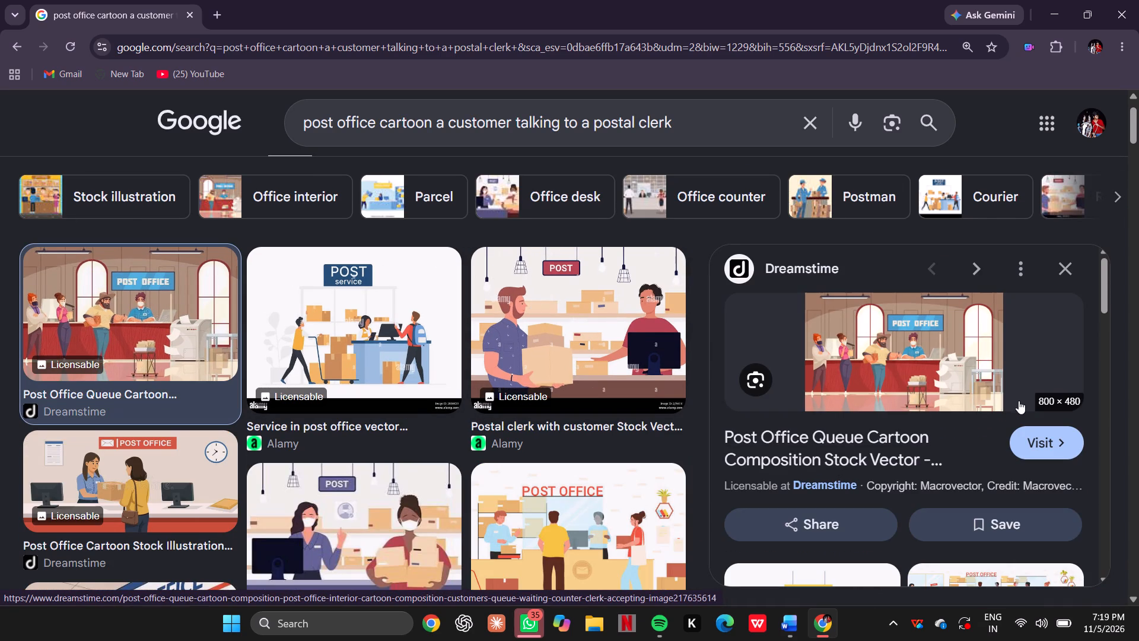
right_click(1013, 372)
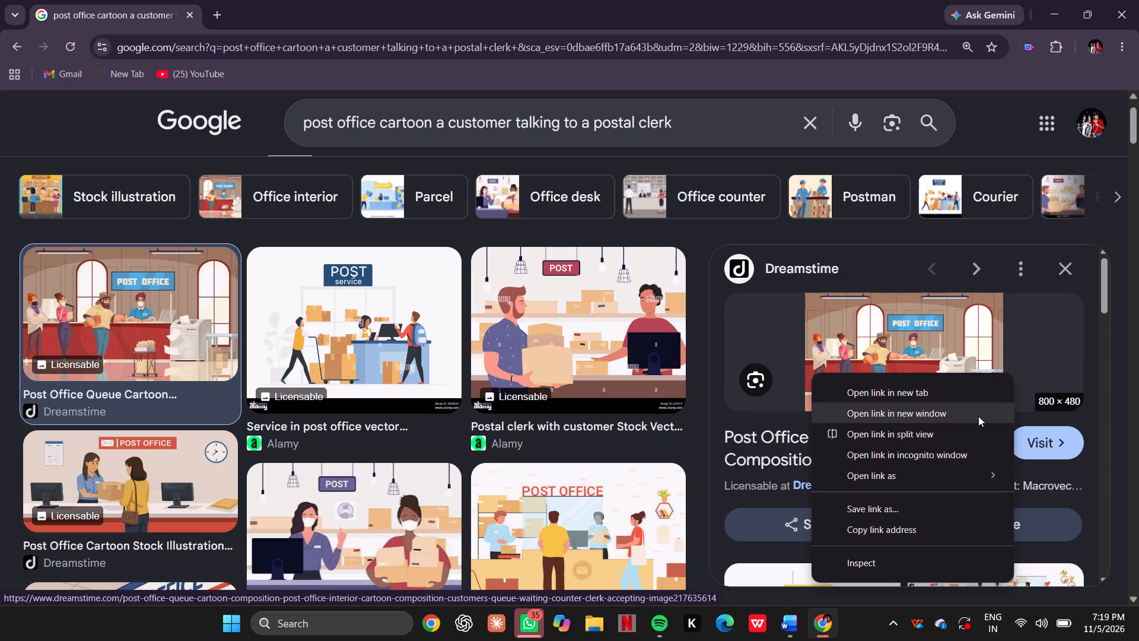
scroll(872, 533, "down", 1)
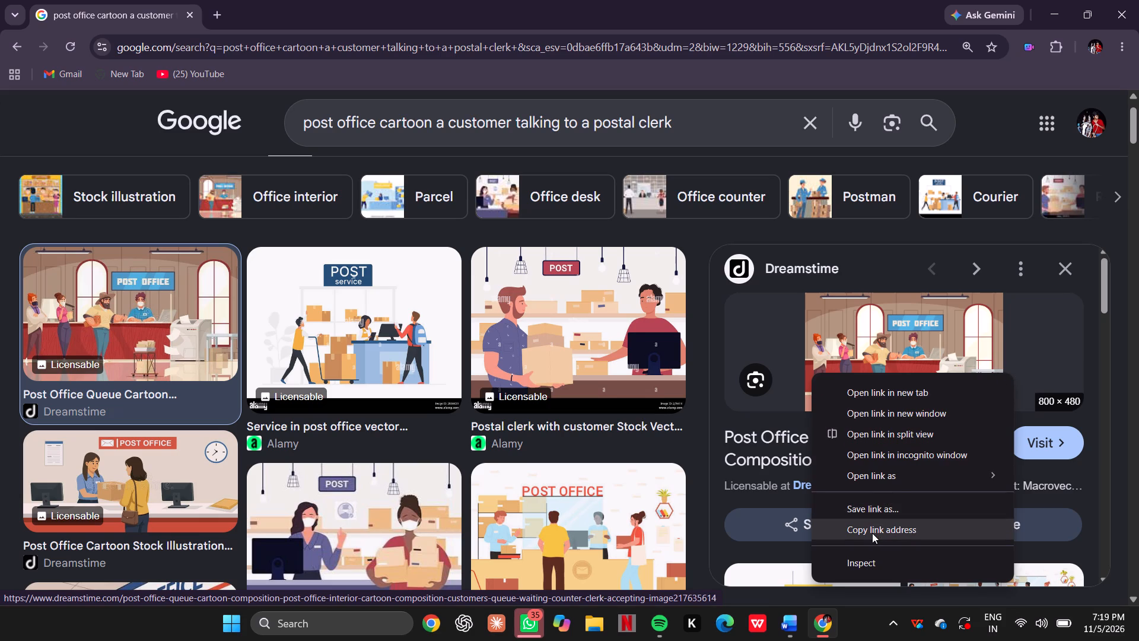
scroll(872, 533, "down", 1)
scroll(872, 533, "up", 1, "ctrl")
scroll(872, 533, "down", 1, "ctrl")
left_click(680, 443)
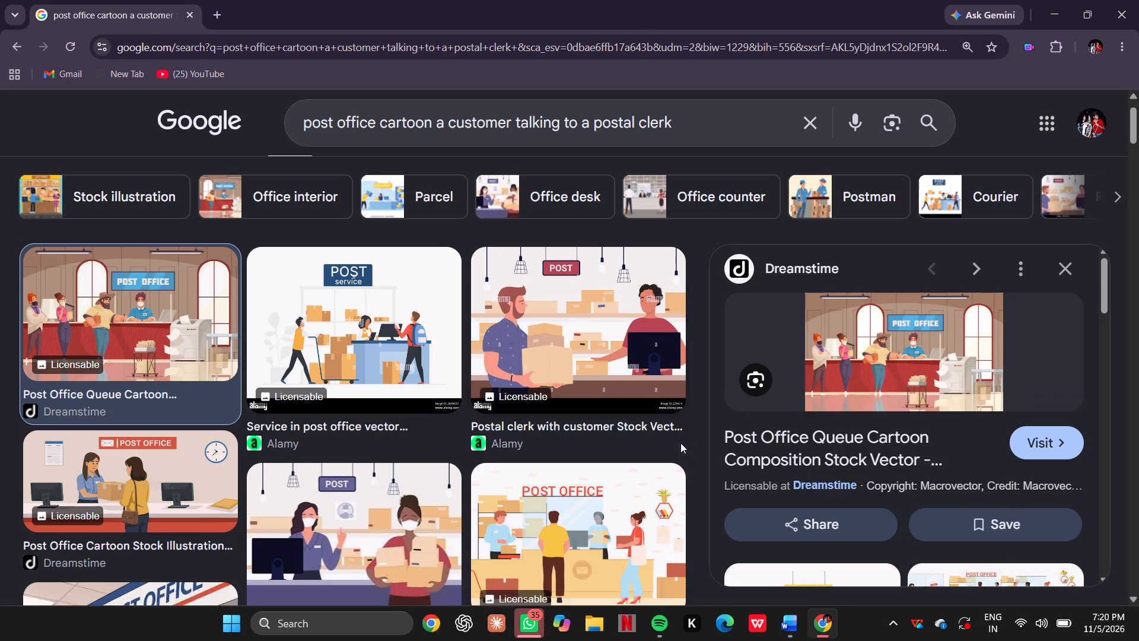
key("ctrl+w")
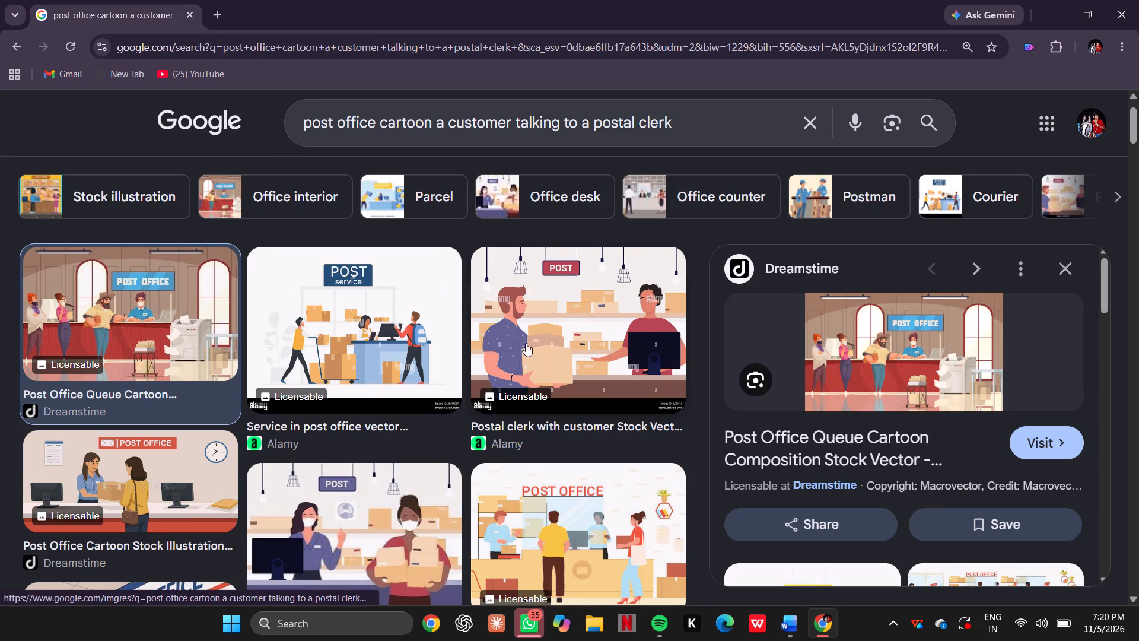
Look further through the results, open the Alamy cartoon of a postal clerk with a customer holding boxes, and copy the image.
scroll(545, 319, "down", 4)
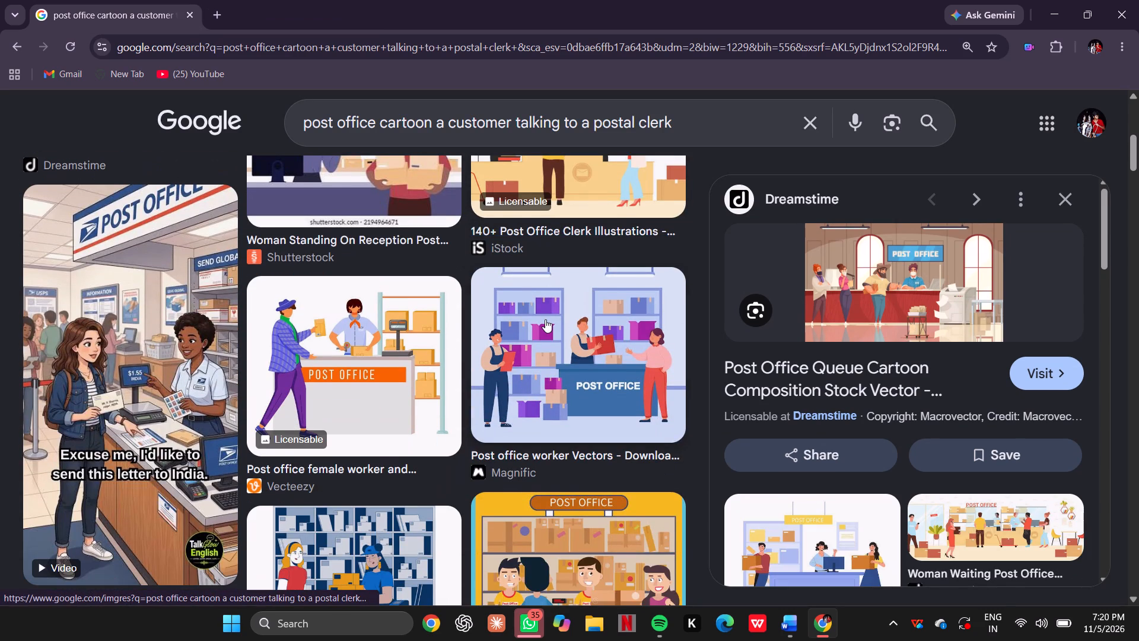
scroll(545, 319, "down", 3)
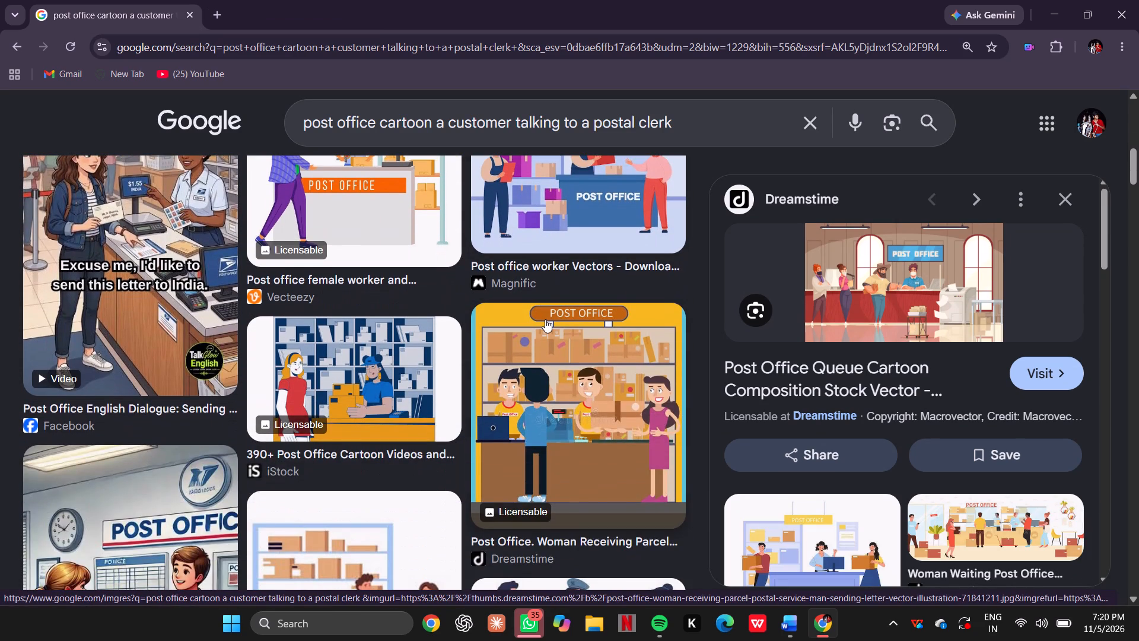
scroll(545, 319, "up", 7)
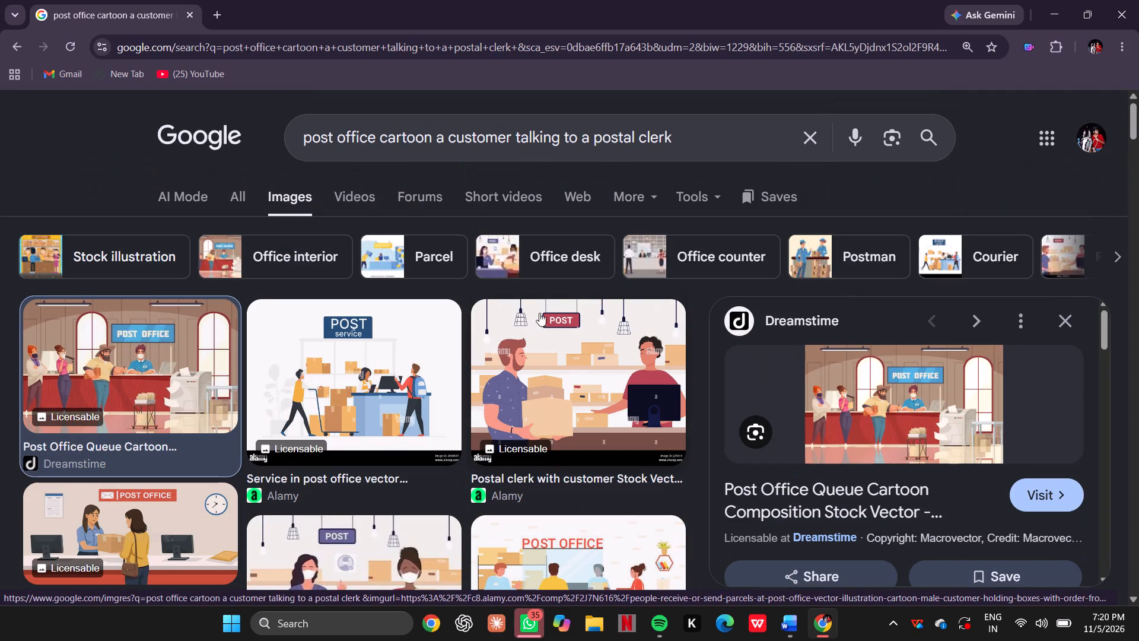
left_click(530, 388)
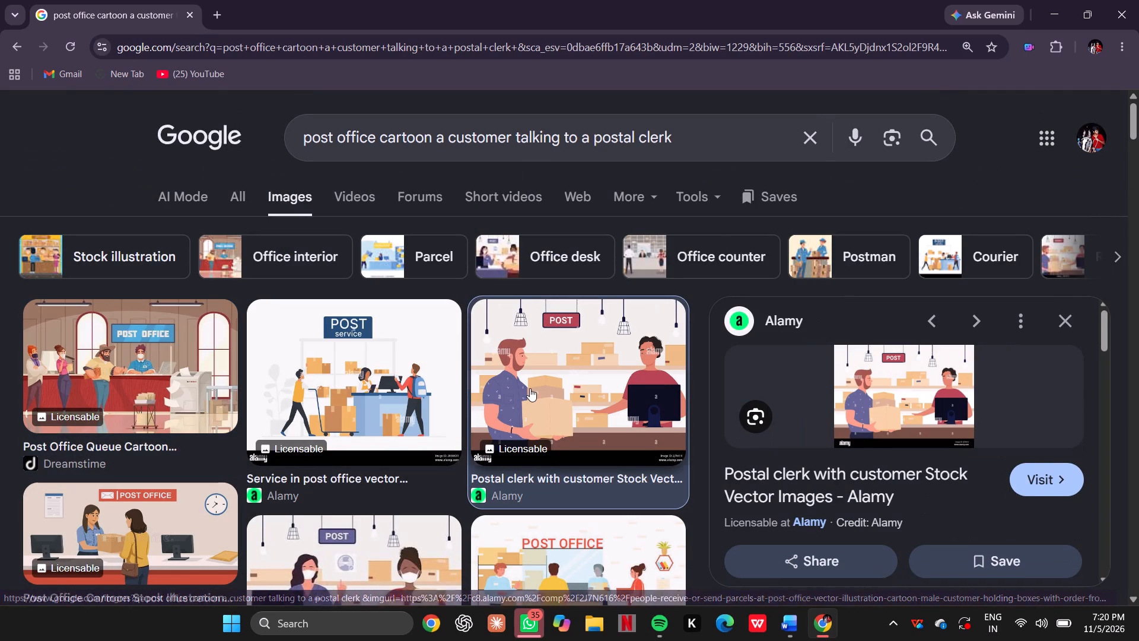
right_click(918, 439)
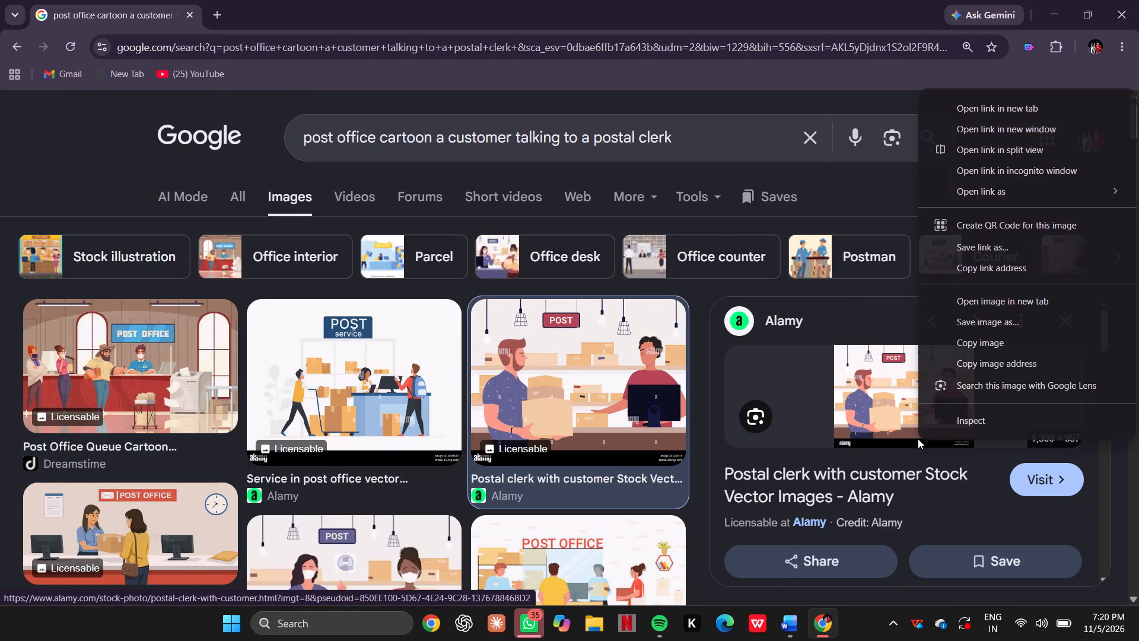
left_click(960, 348)
Switch to Word and paste the copied postal clerk picture with merged formatting below the two-children library picture on page 3.
left_click(788, 620)
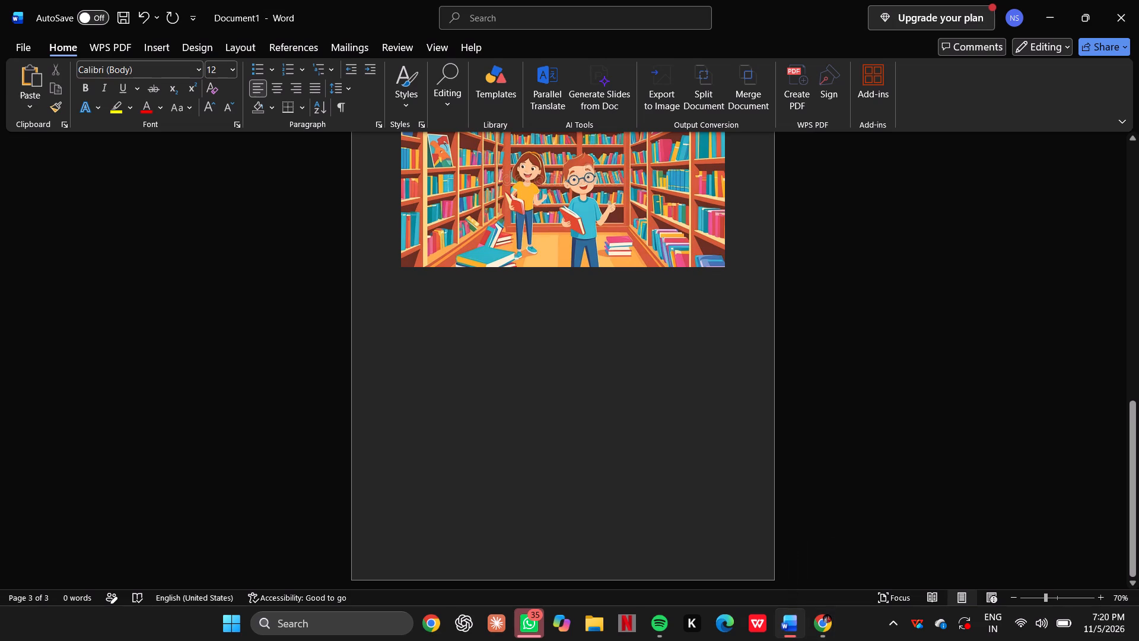
right_click(607, 357)
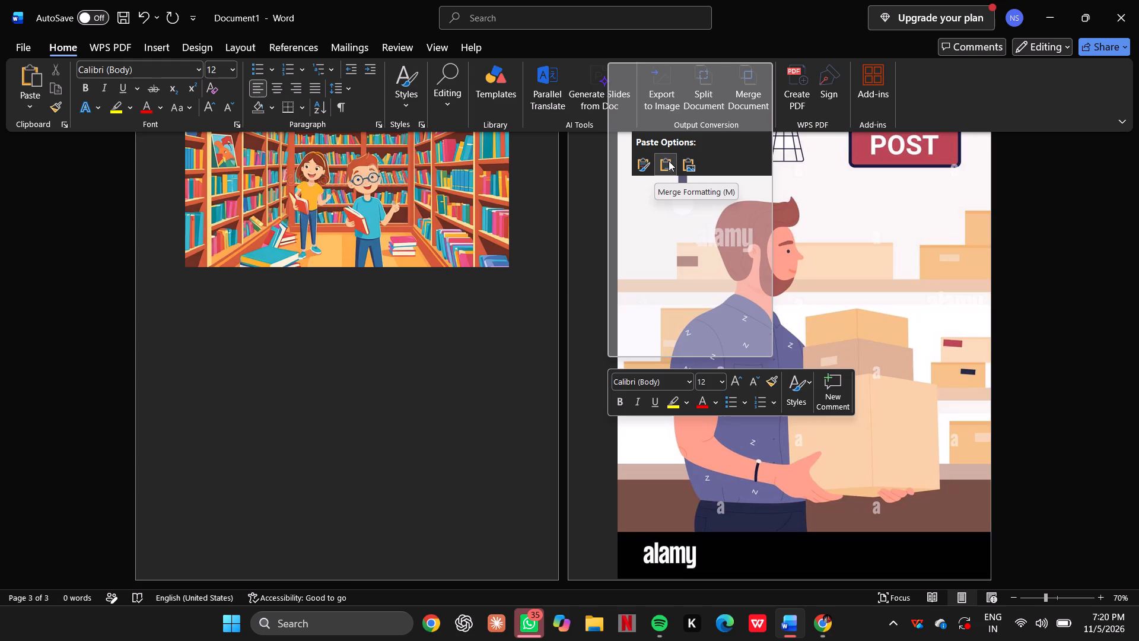
left_click(666, 161)
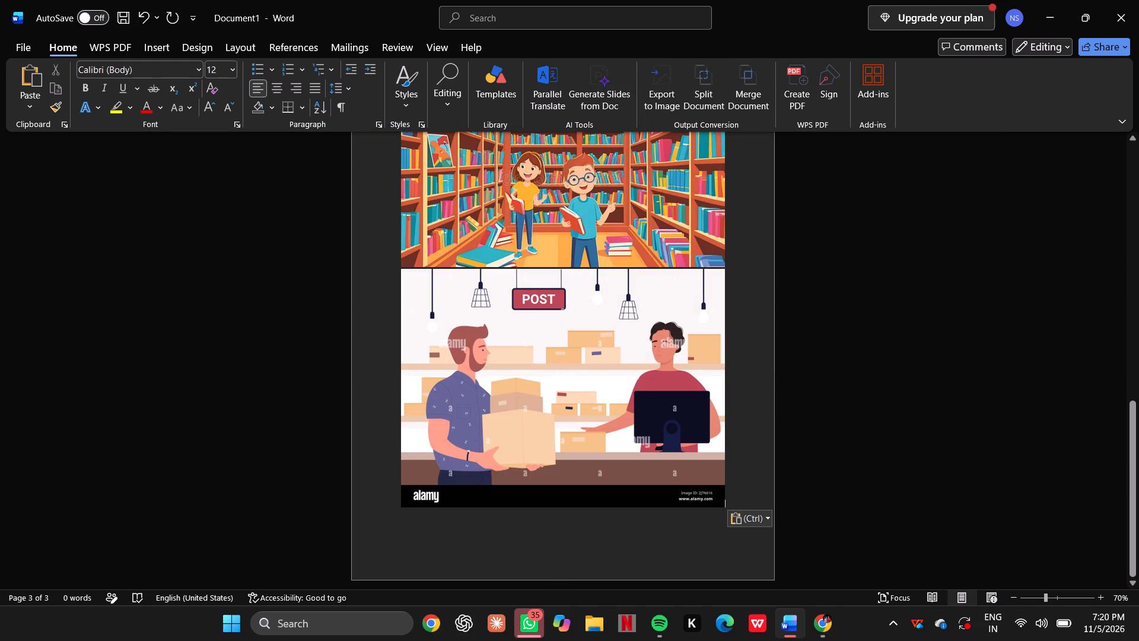
scroll(803, 326, "down", 1)
Switch back to Chrome and replace the image search text with "a passenger talking".
left_click(818, 621)
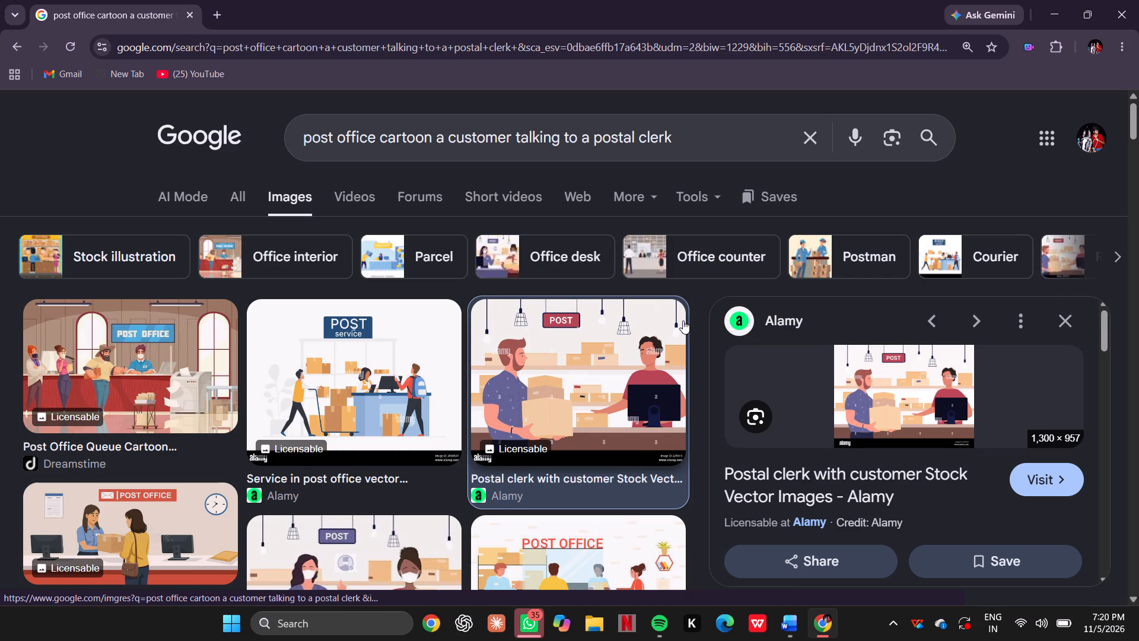
left_click(815, 142)
type("a")
key("space")
type("passenf")
key("BackSpace")
type("gern")
key("BackSpace")
key("space")
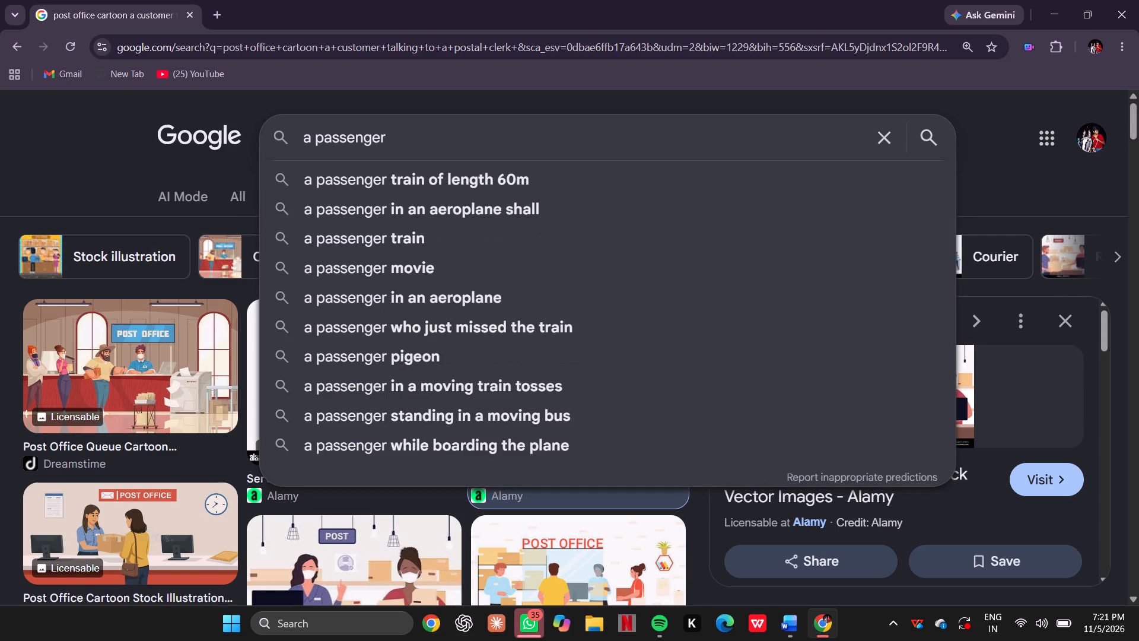
type("taking")
key("space")
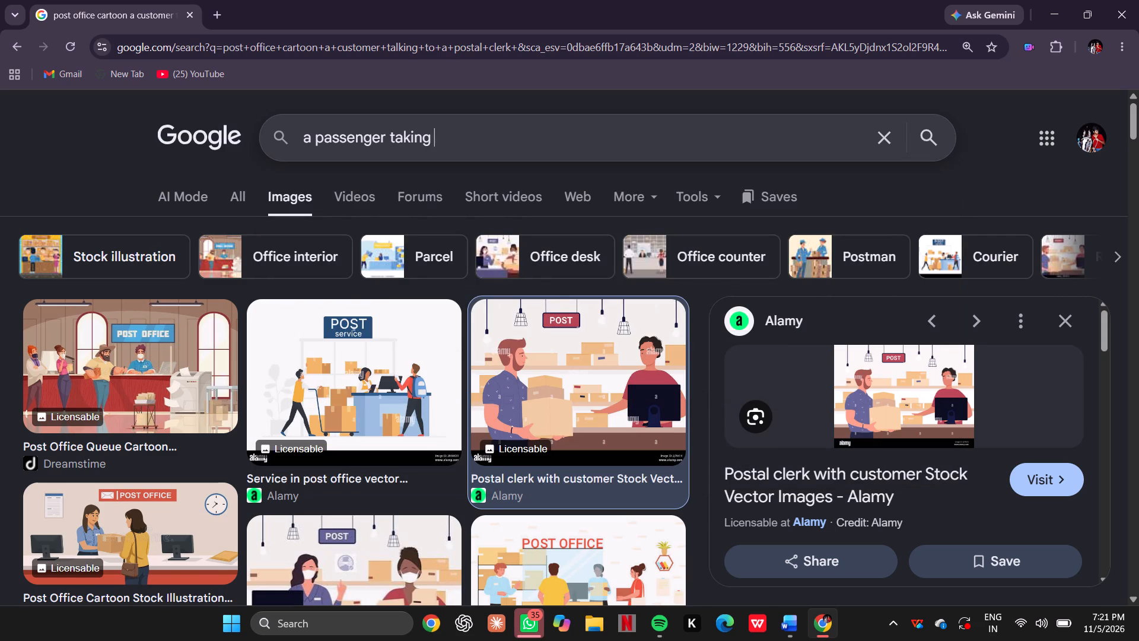
key("BackSpace")
key("BackSpace")
key("BackSpace")
key("BackSpace")
key("BackSpace")
type("lkinmgn")
key("space")
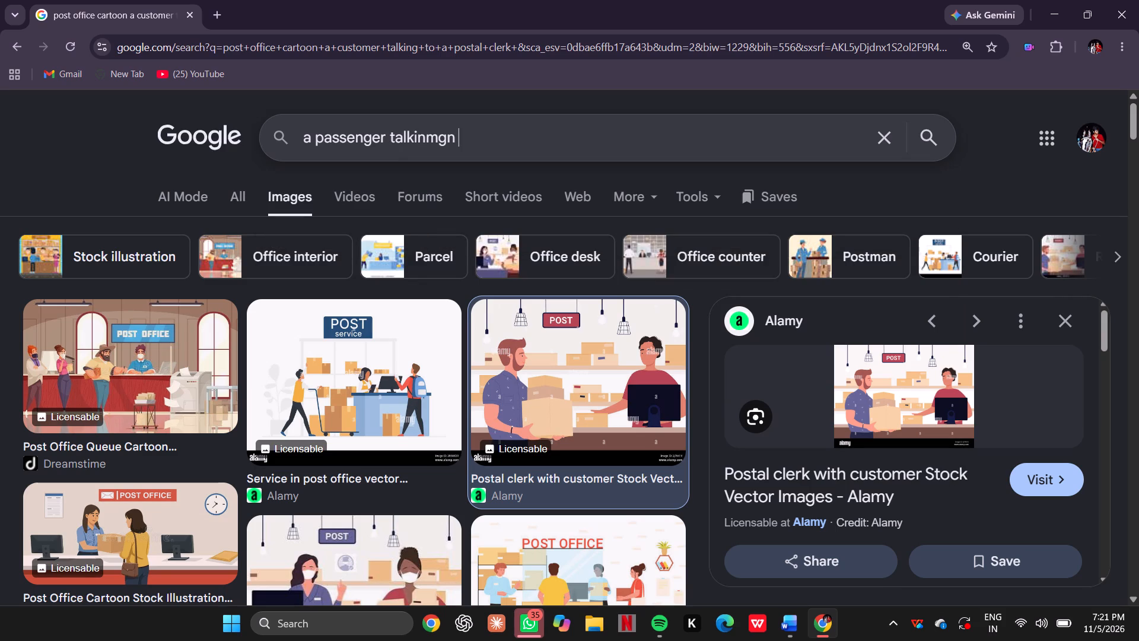
key("BackSpace")
key("BackSpace")
key("BackSpace")
key("BackSpace")
type("h")
key("space")
key("BackSpace")
key("BackSpace")
type("g")
key("space")
Insert "a person talking to" in front of "a passenger talking" in the image search text.
left_click(303, 134)
key("space")
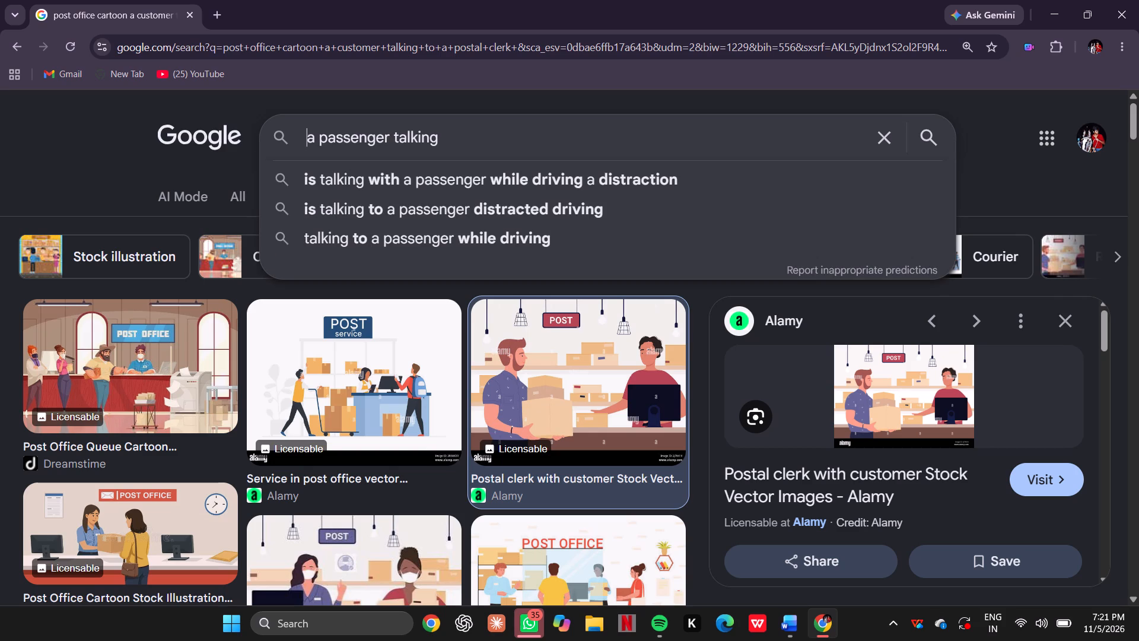
key("BackSpace")
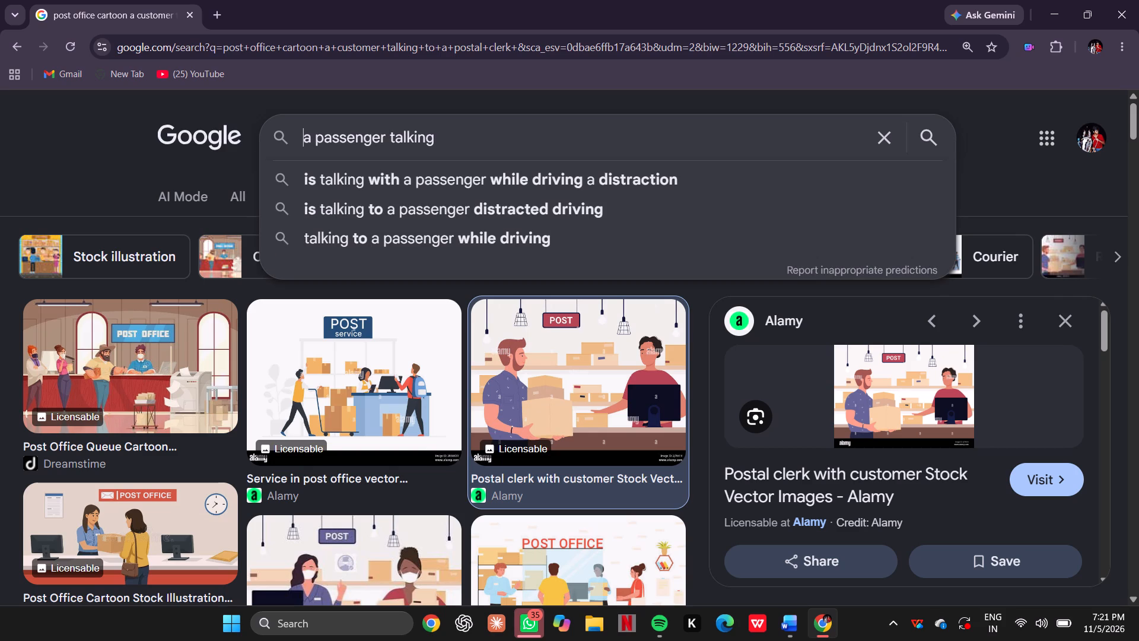
type("a")
key("space")
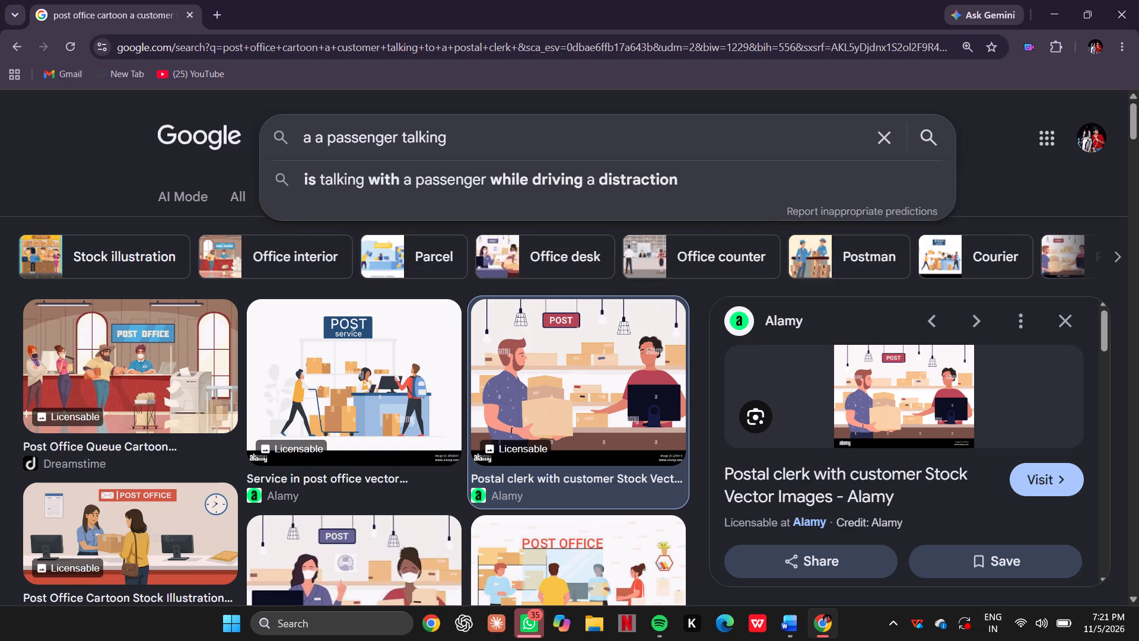
type("per")
type("son")
key("space")
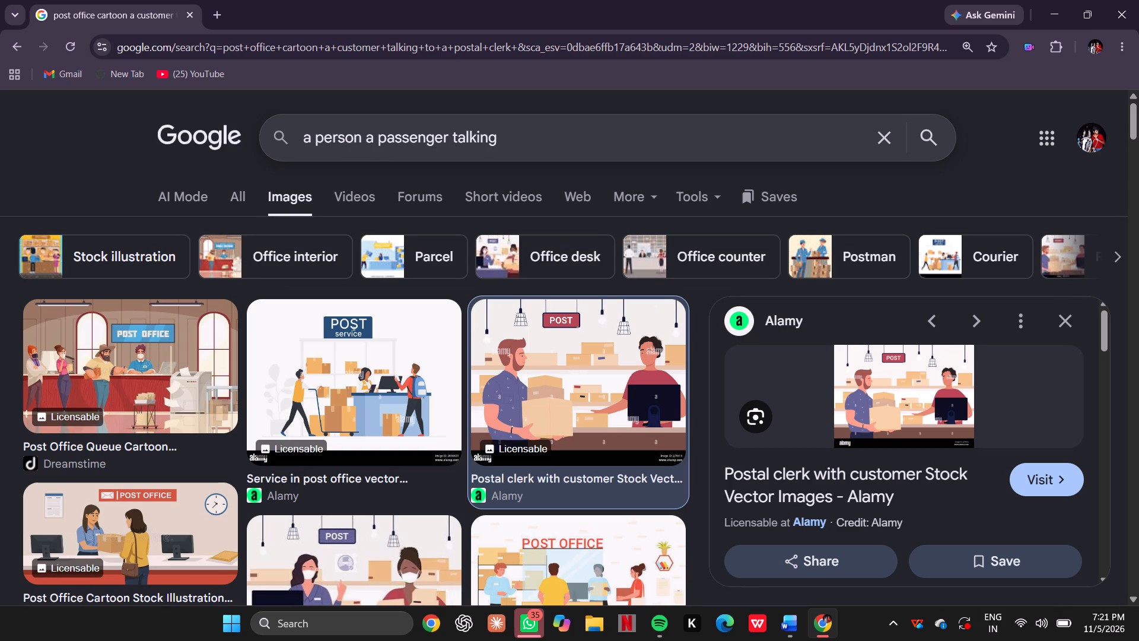
type("talik")
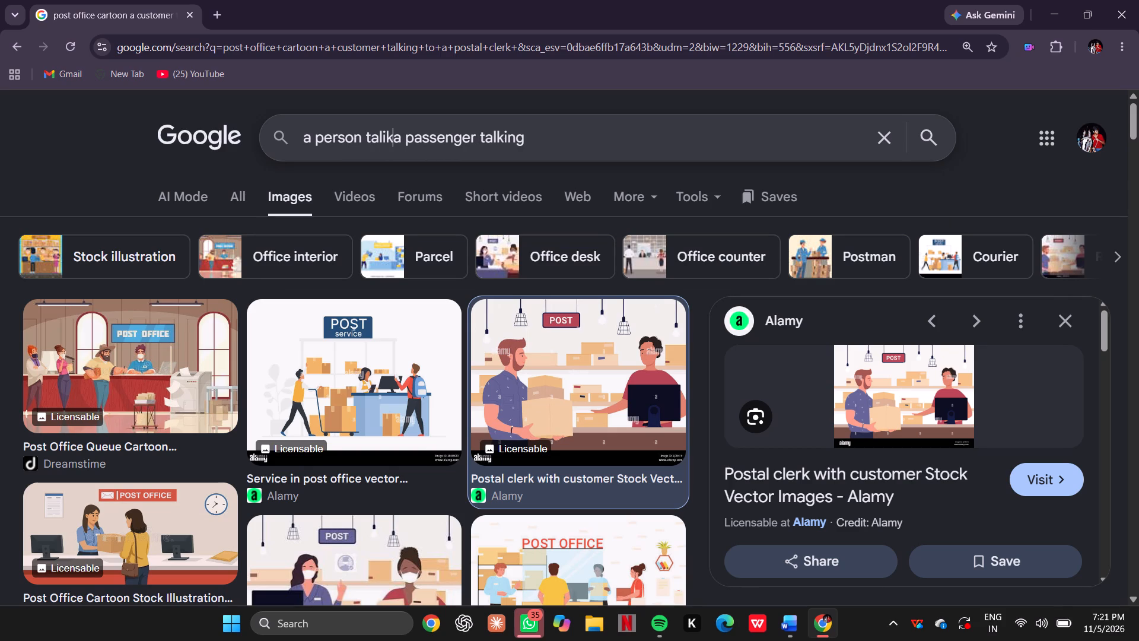
key("BackSpace")
key("BackSpace")
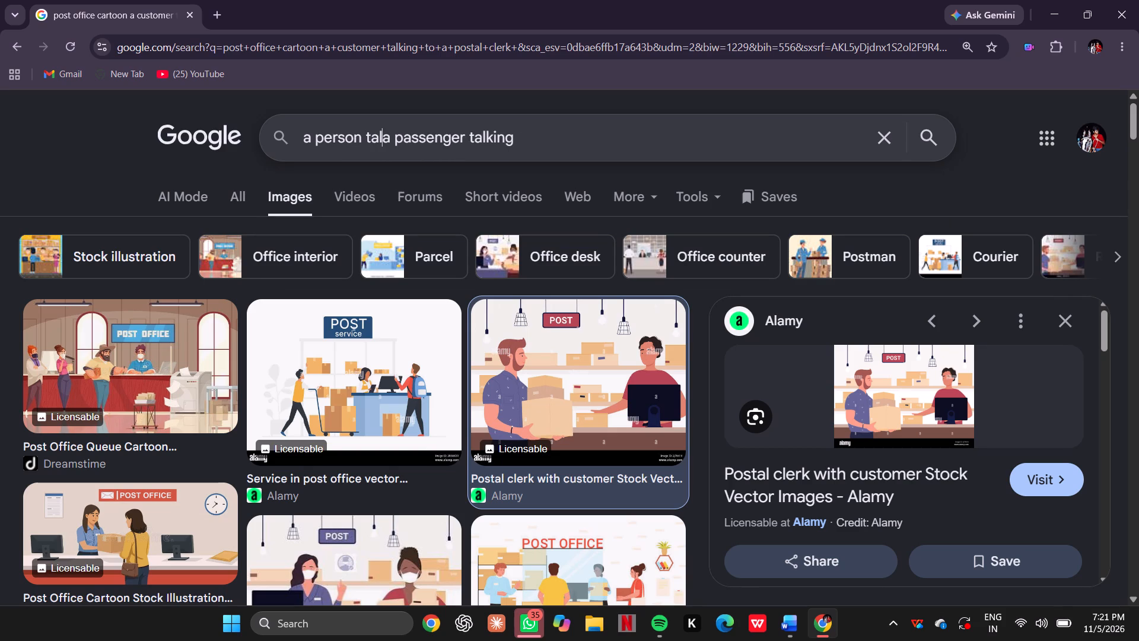
type("king")
key("space")
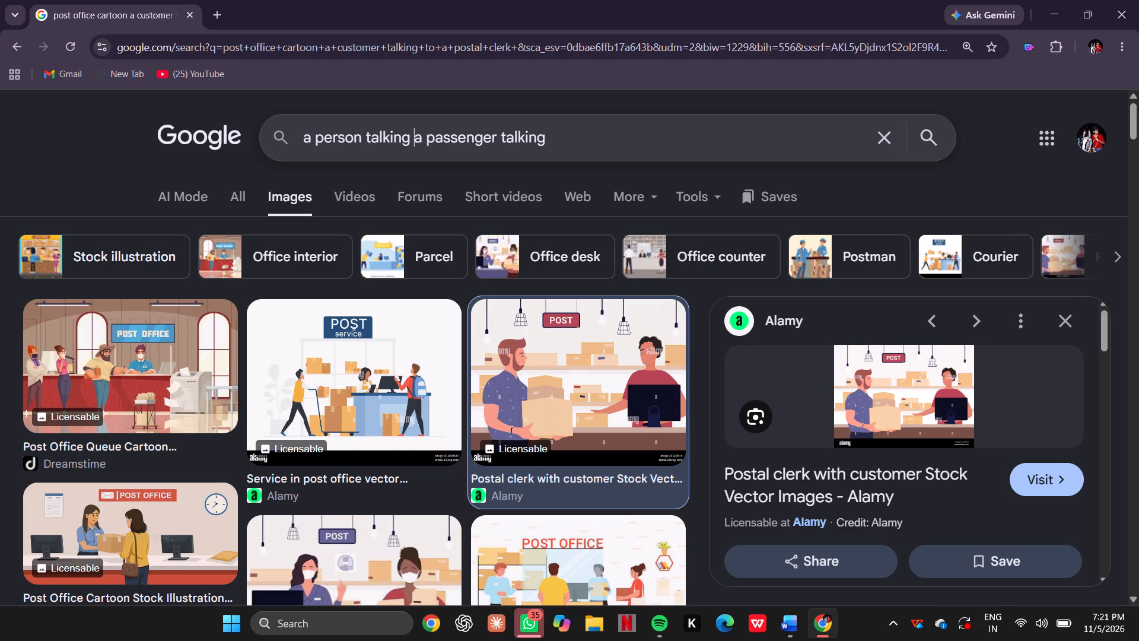
type("to")
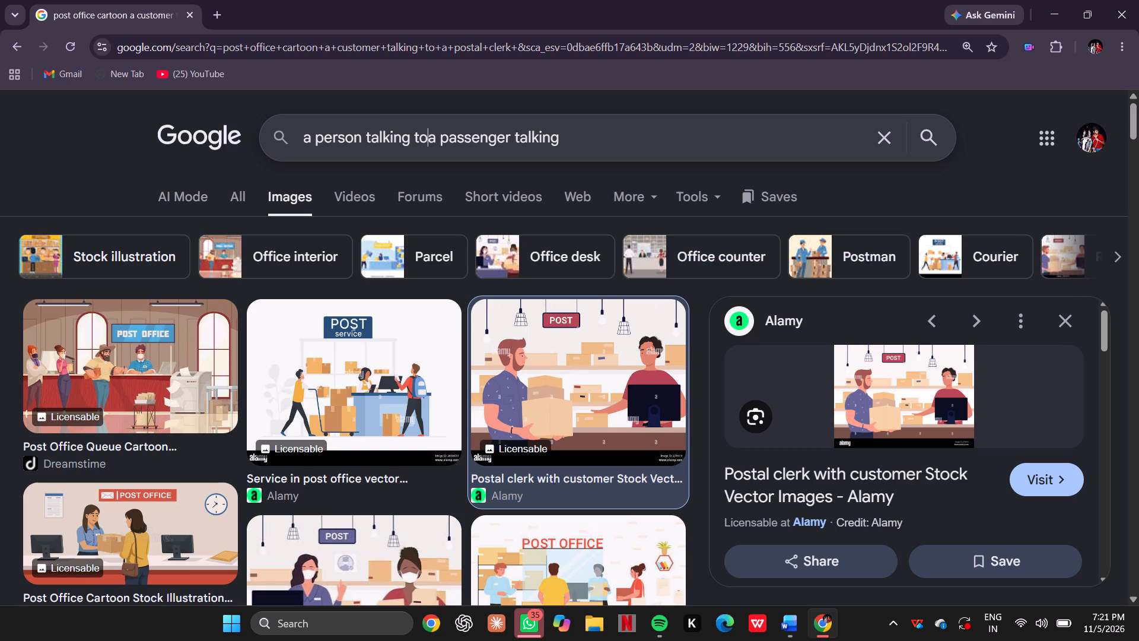
key("space")
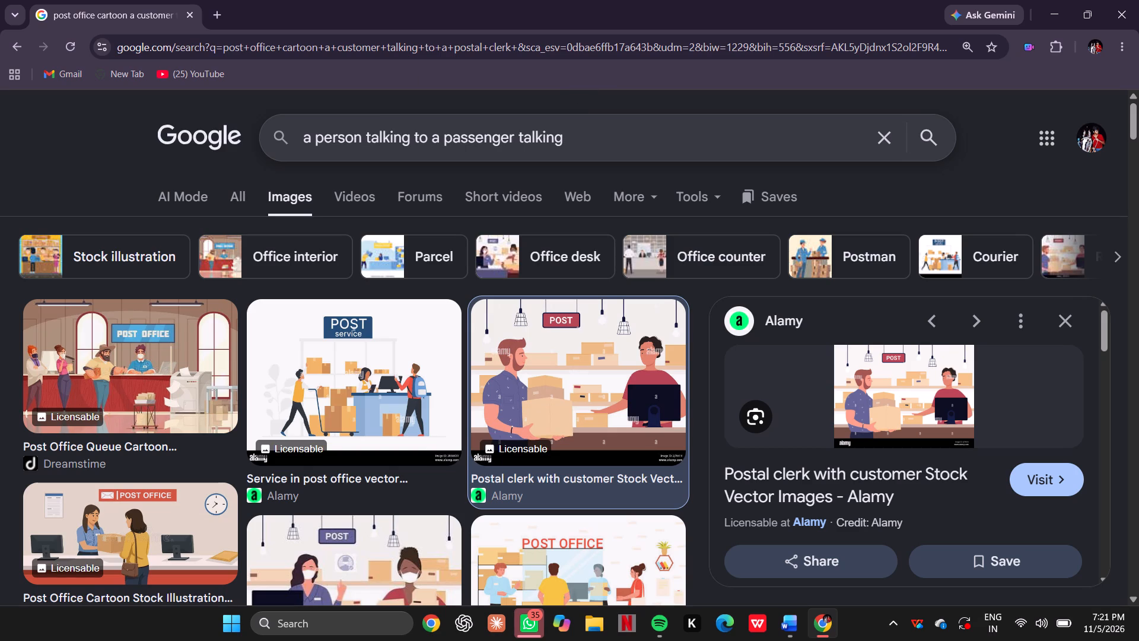
key("BackSpace")
key("BackSpace")
key("BackSpace")
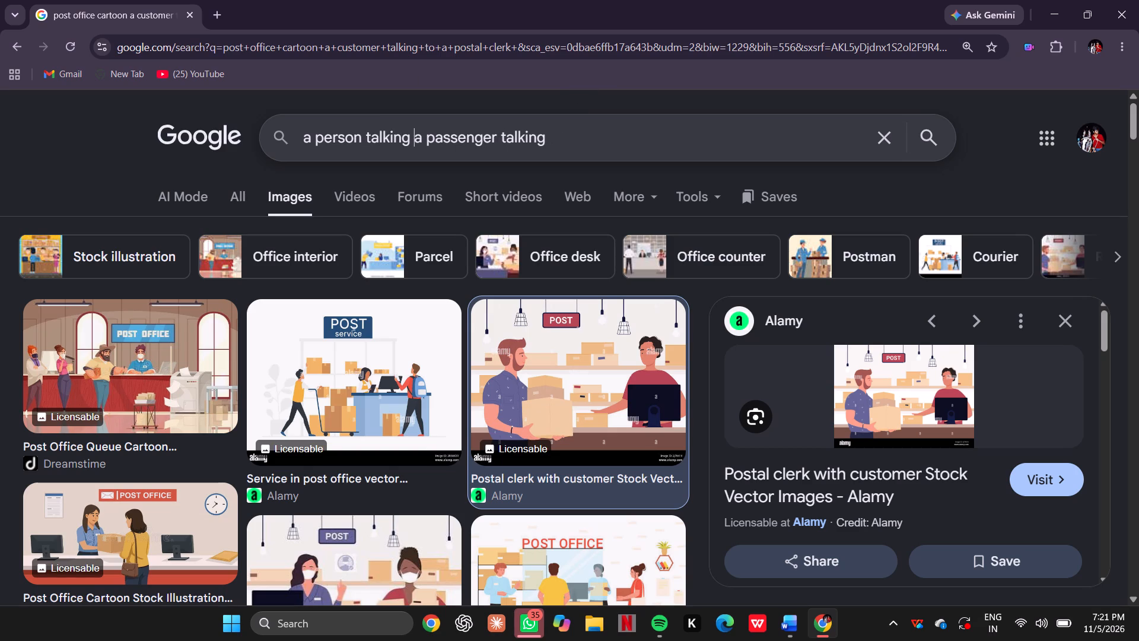
left_click(573, 138)
left_click(410, 134)
key("space")
type("to")
Replace the final word "talking" in the search text with "at a railway ststion" and run the image search.
left_click(578, 132)
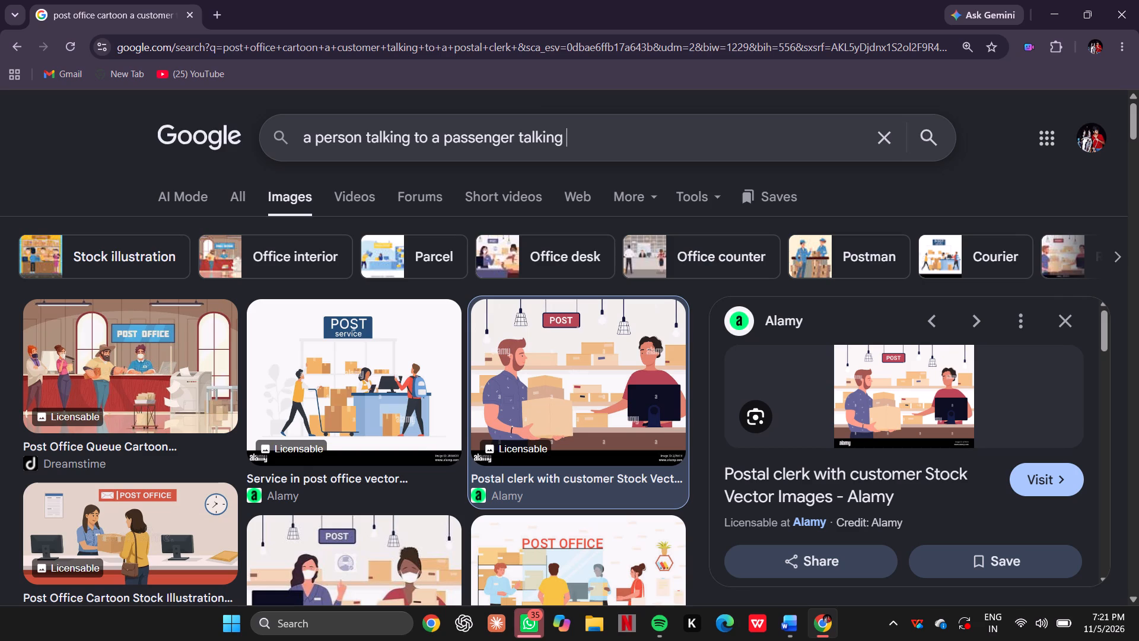
key("BackSpace")
key("BackSpace")
key("BackSpace")
key("BackSpace")
key("BackSpace")
key("BackSpace")
key("BackSpace")
key("BackSpace")
key("a")
key("BackSpace")
type("at t")
key("BackSpace")
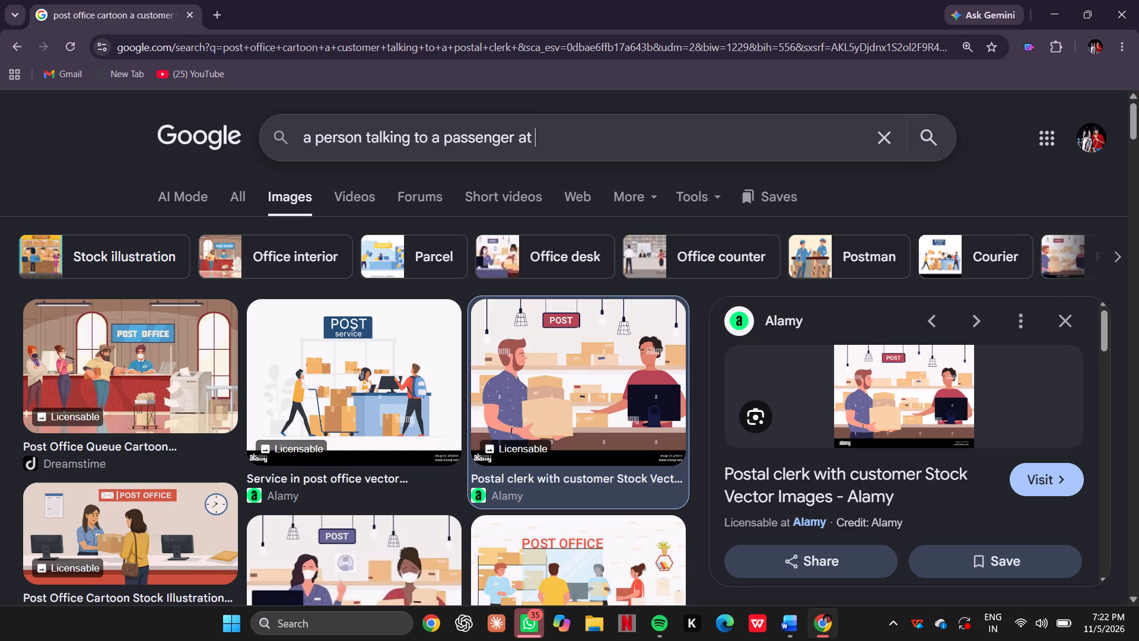
type("a rai;")
key("BackSpace")
type("lwa")
type("y ststion")
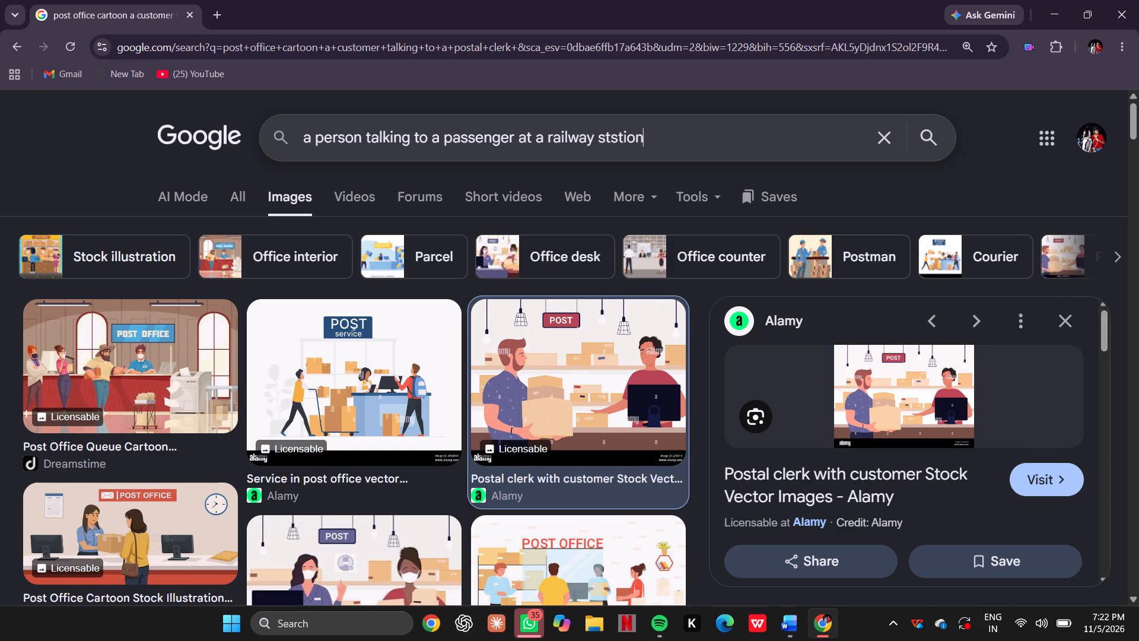
key("Return")
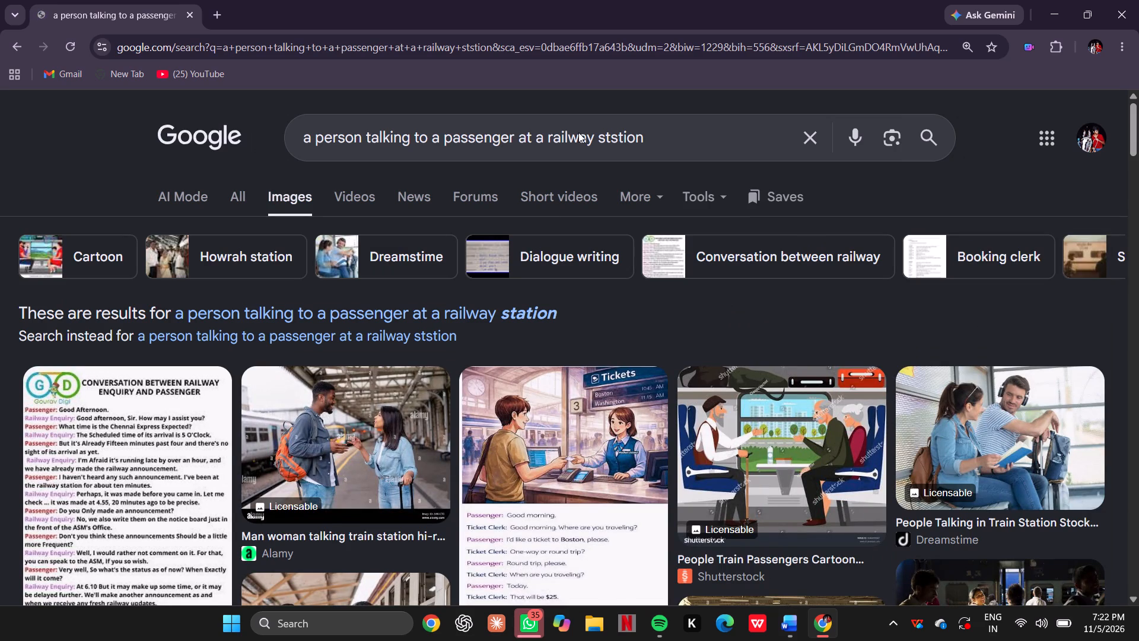
Look through the railway station results and preview the Vecteezy picture of two friends talking beside a train.
scroll(560, 236, "down", 1)
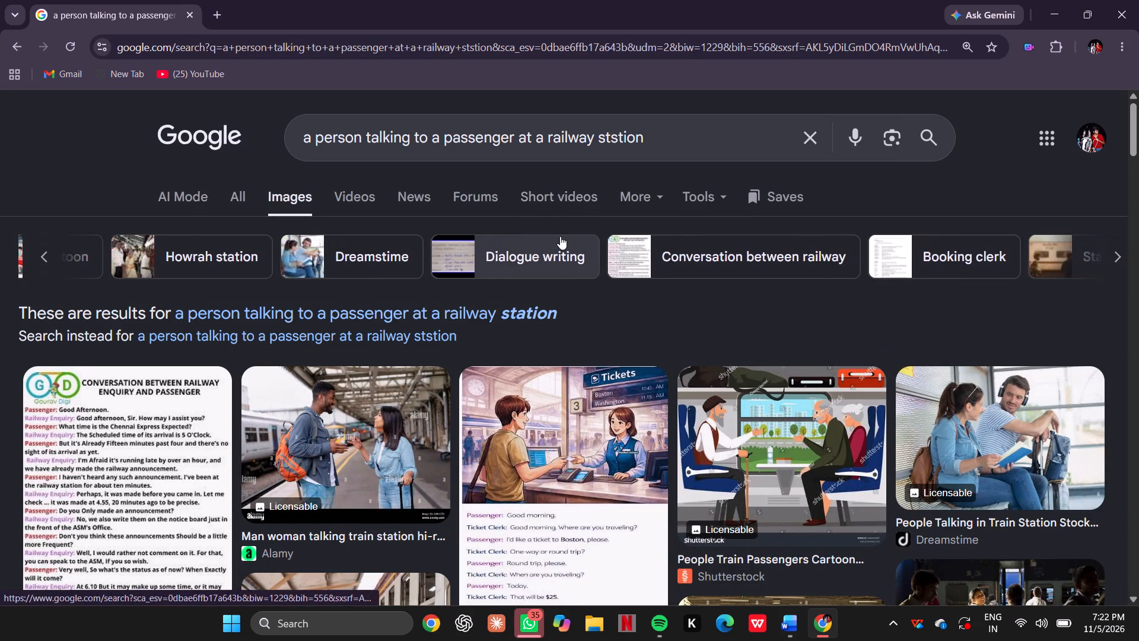
scroll(560, 236, "down", 2)
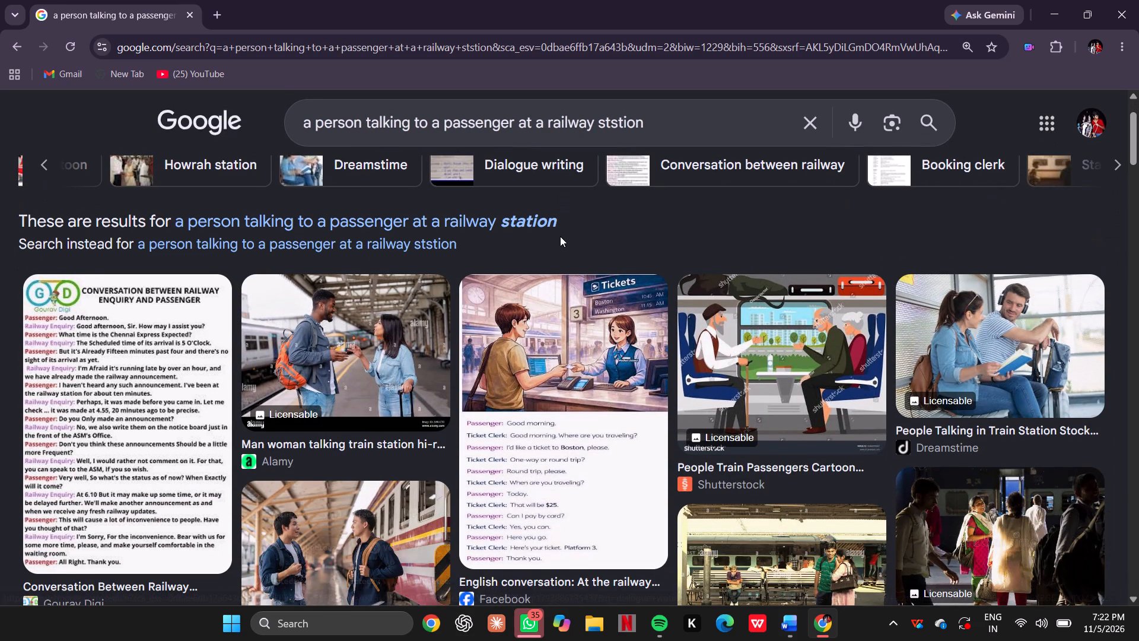
scroll(560, 236, "down", 1)
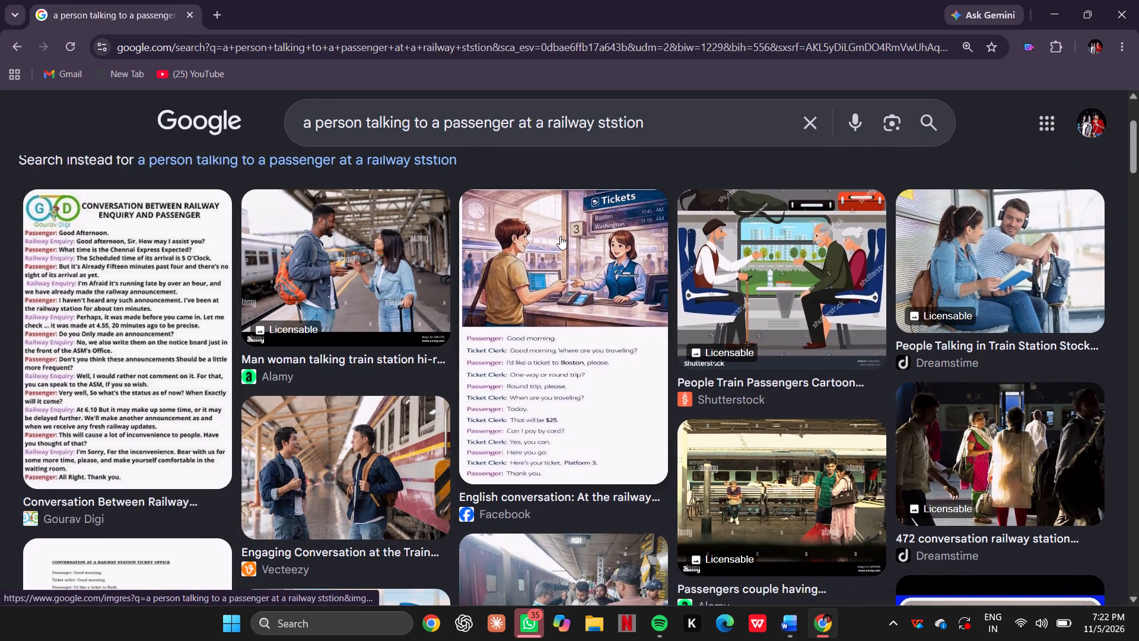
left_click(326, 401)
Add "cartoon" to the end of the railway station search text and run the image search again.
scroll(326, 401, "up", 1)
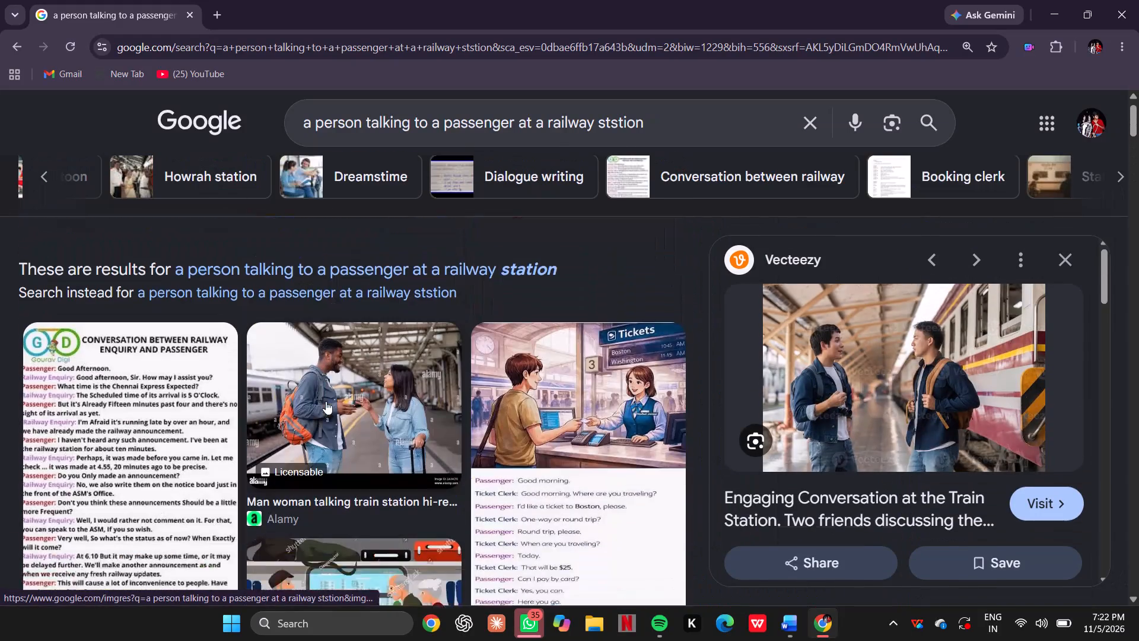
left_click(660, 121)
key("space")
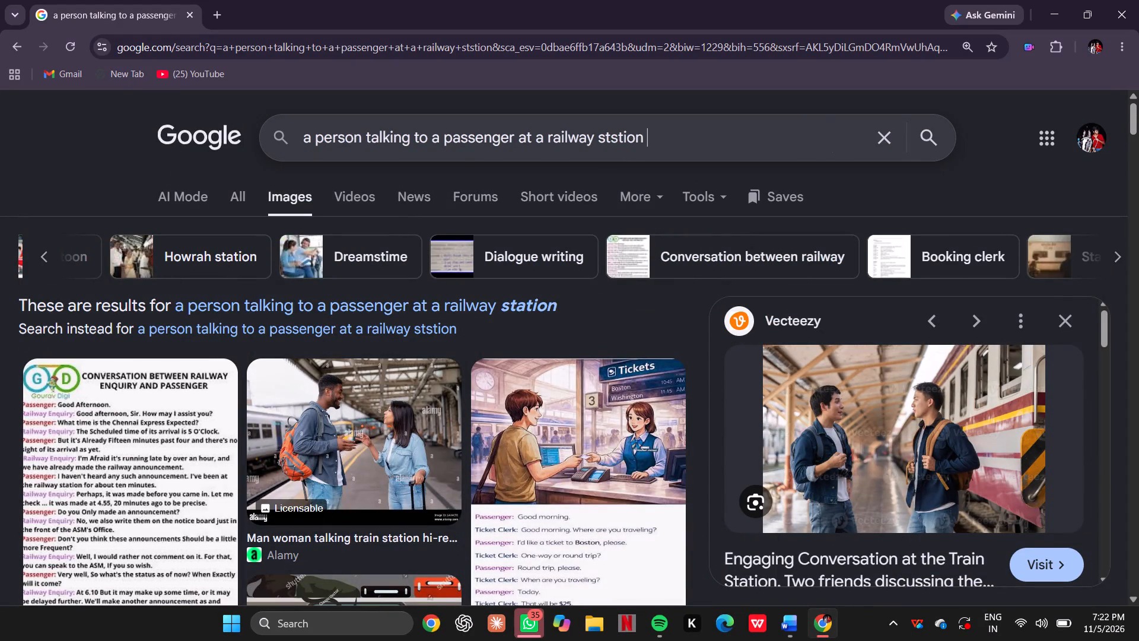
type("csa")
key("BackSpace")
key("BackSpace")
key("a")
type("rtoon")
key("Return")
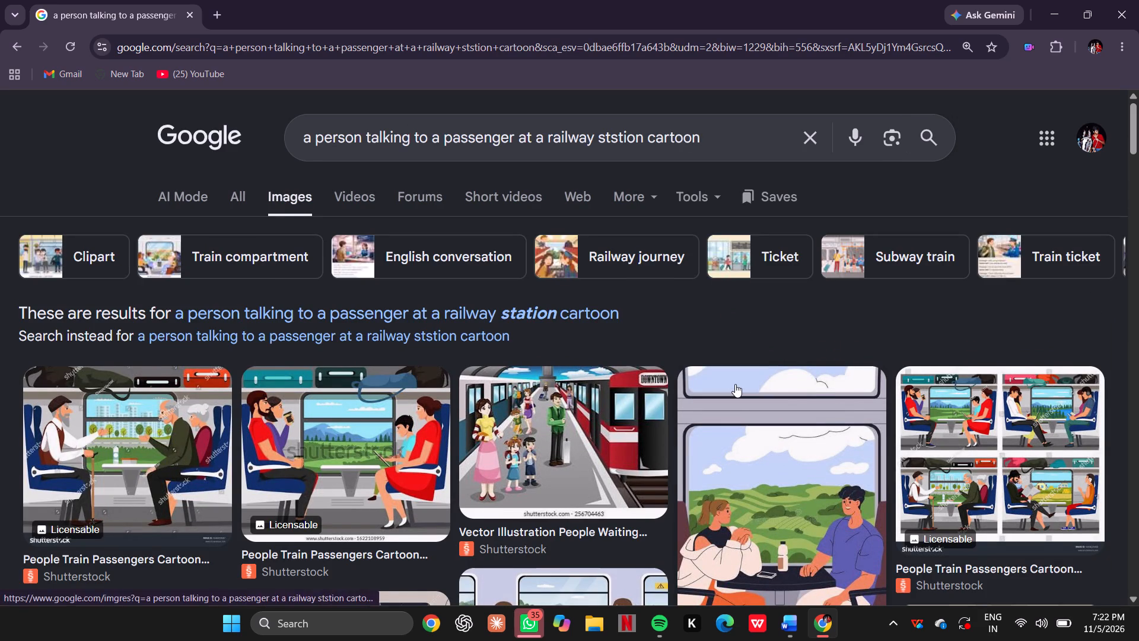
Look through the railway station cartoon results for a suitable picture of a person talking to a passenger.
scroll(735, 384, "down", 5)
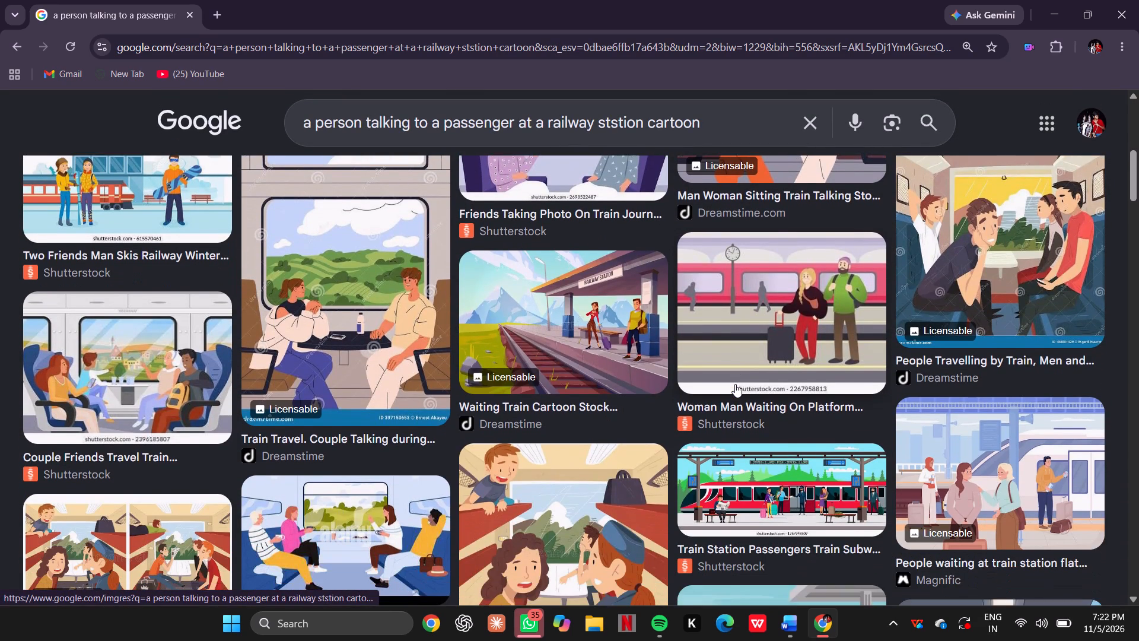
scroll(735, 384, "down", 5)
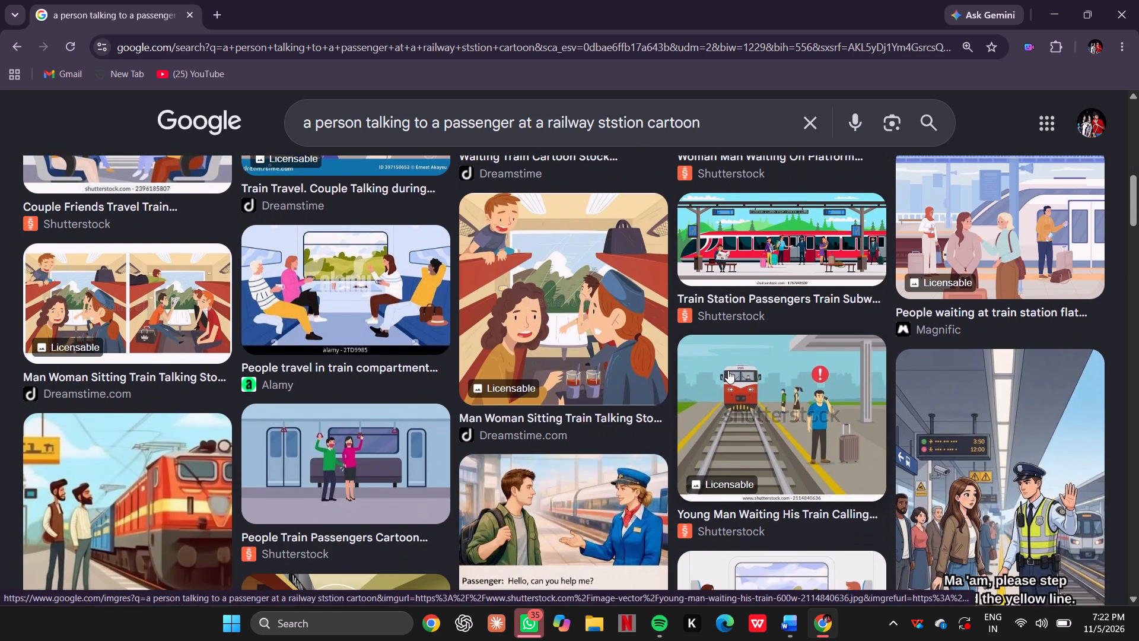
scroll(728, 370, "down", 3)
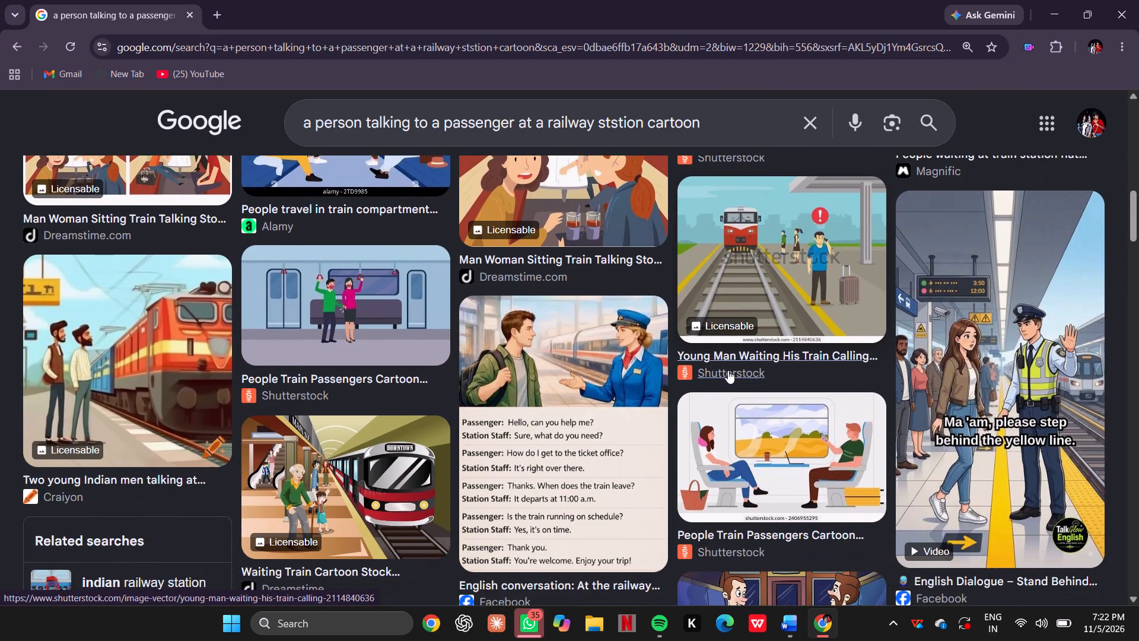
scroll(728, 370, "down", 3)
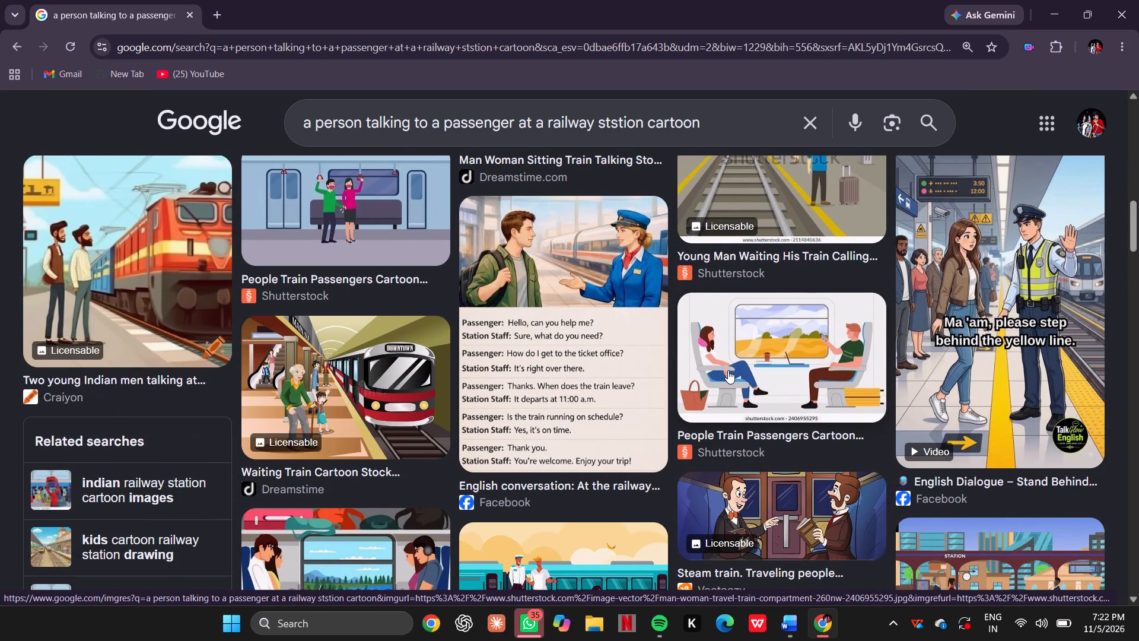
scroll(728, 370, "down", 1)
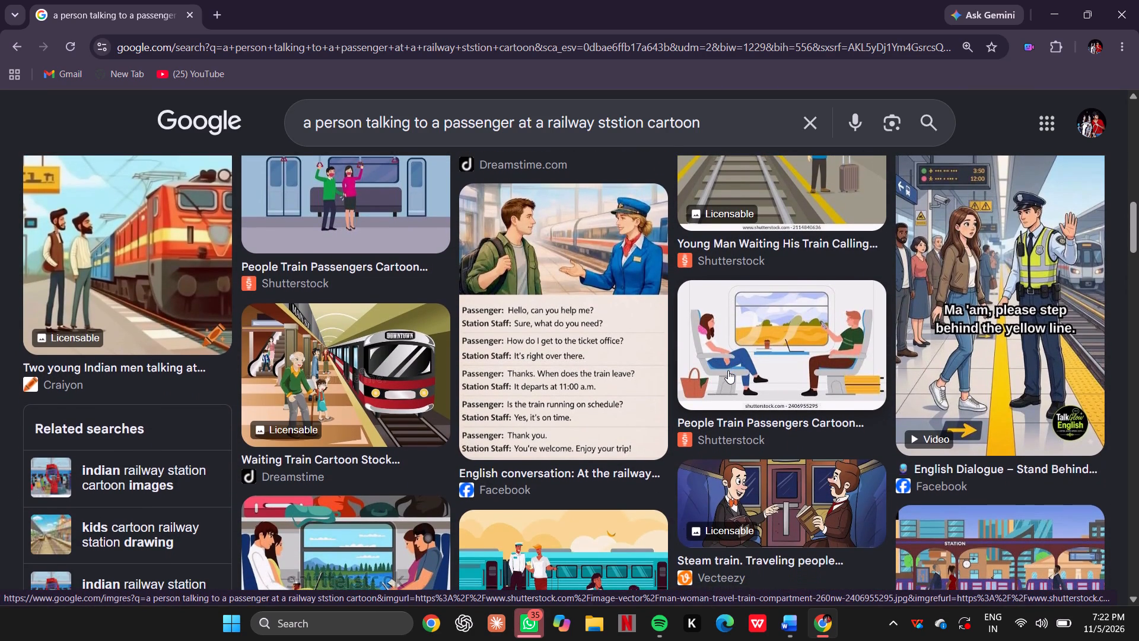
scroll(728, 370, "down", 1)
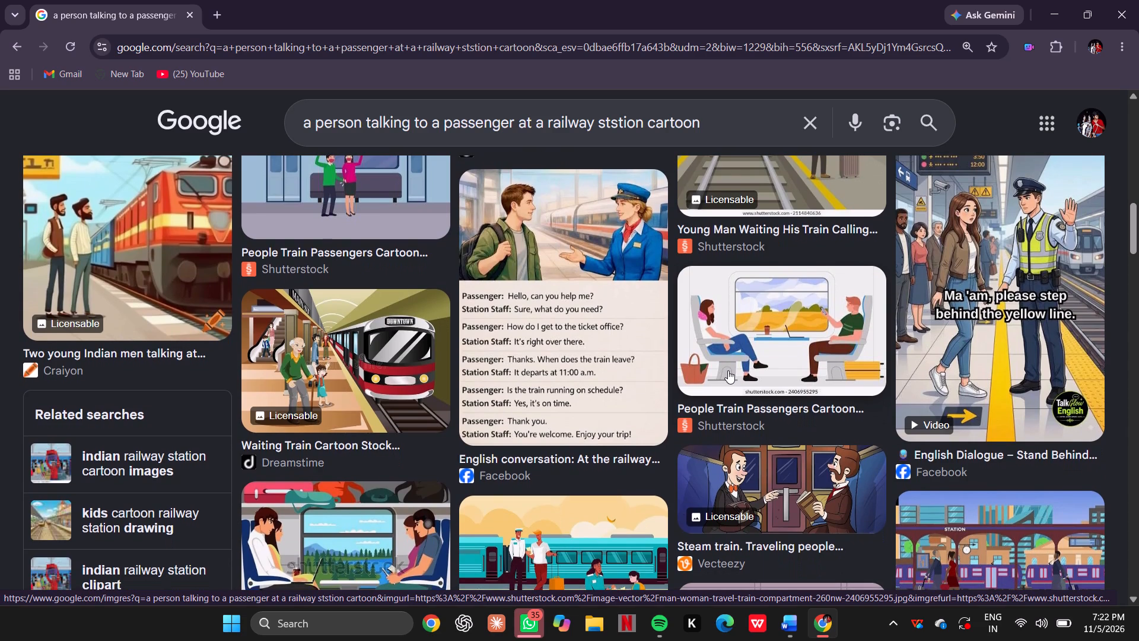
scroll(728, 370, "down", 2)
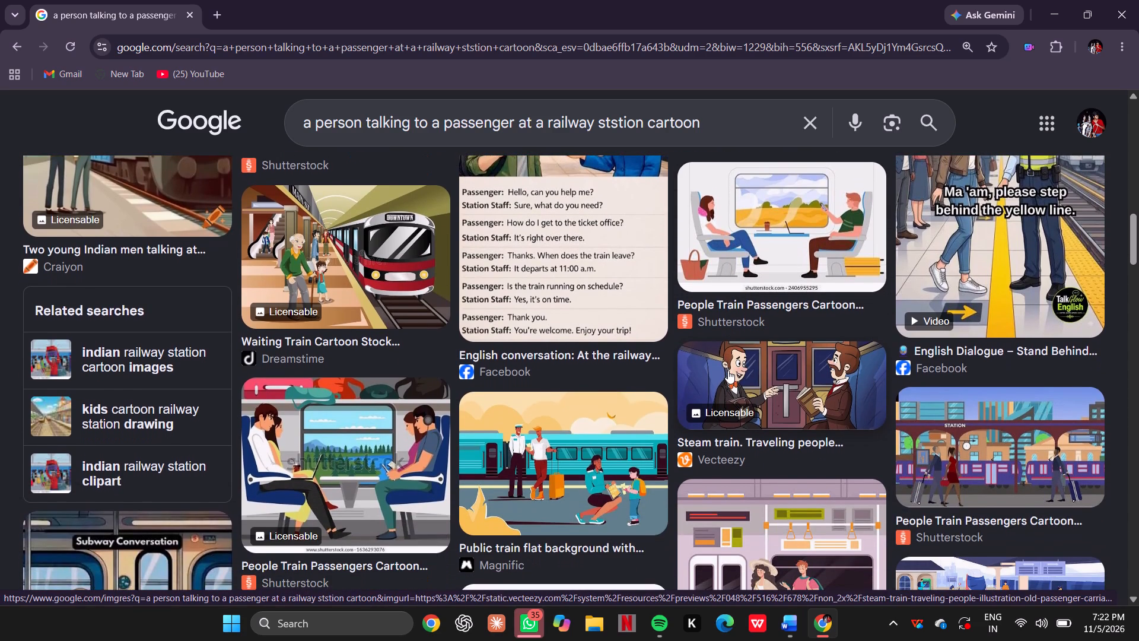
scroll(728, 370, "down", 2)
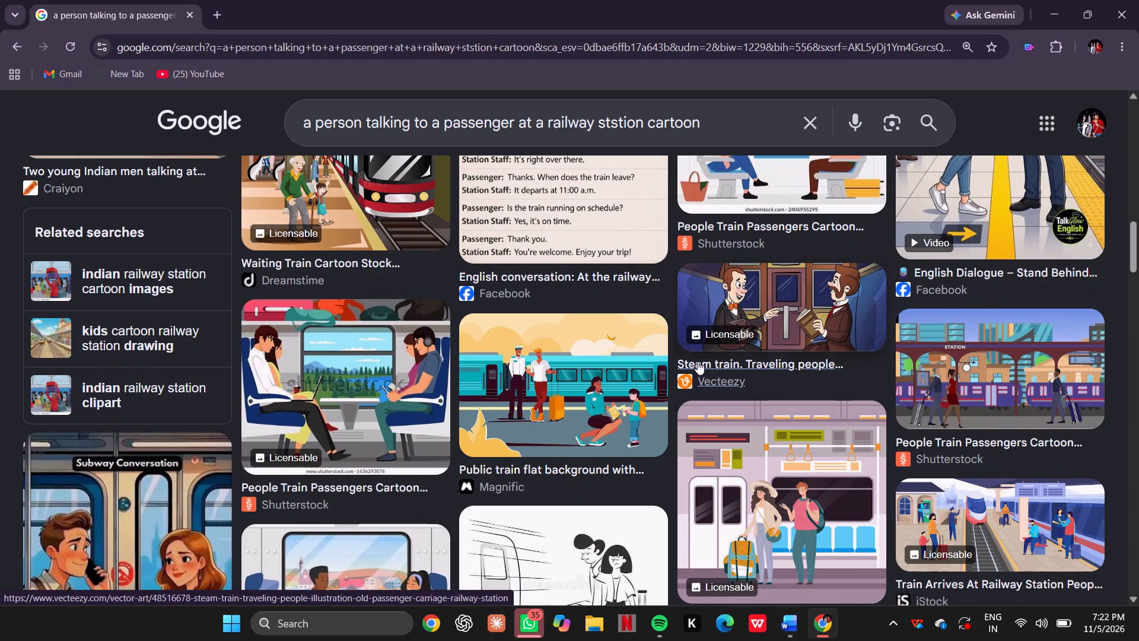
scroll(467, 439, "down", 2)
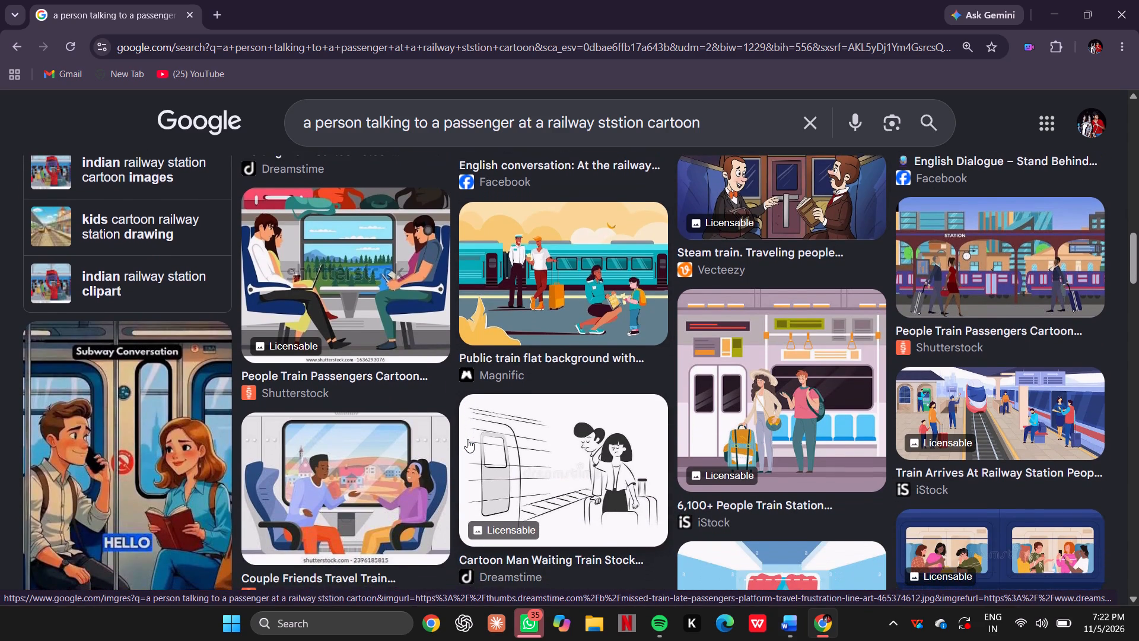
scroll(467, 439, "down", 4)
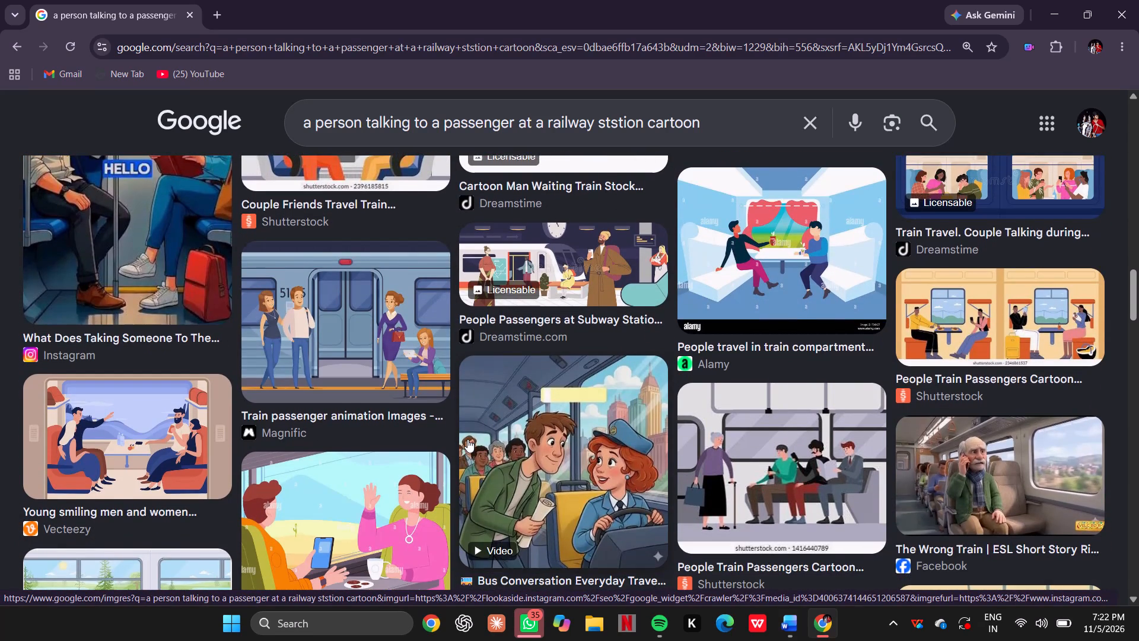
scroll(467, 439, "down", 1)
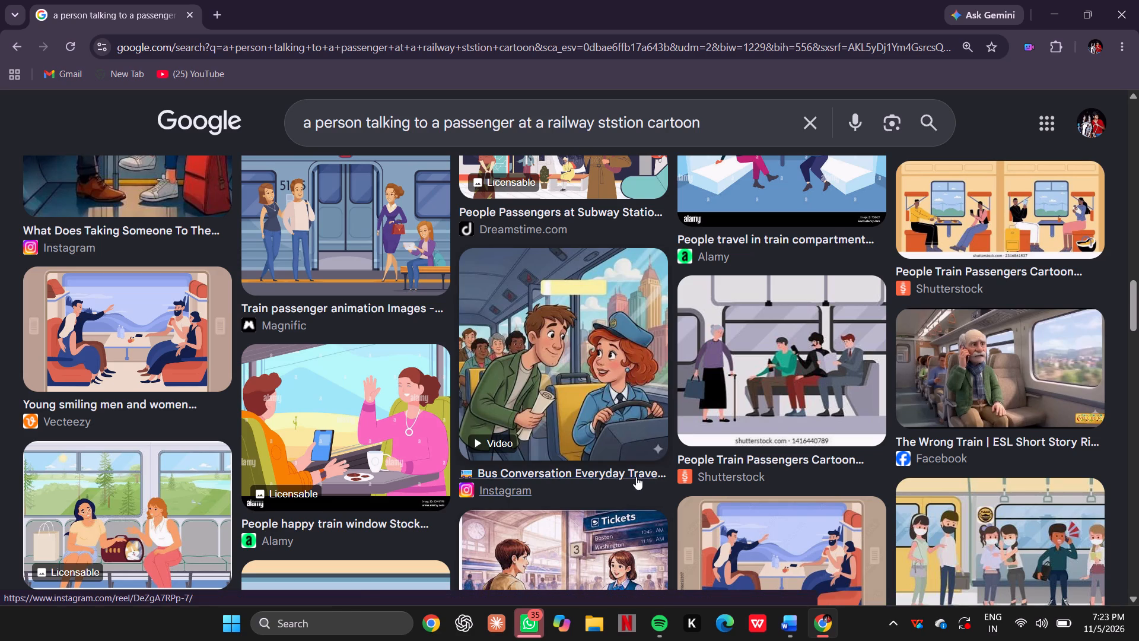
scroll(654, 453, "down", 4)
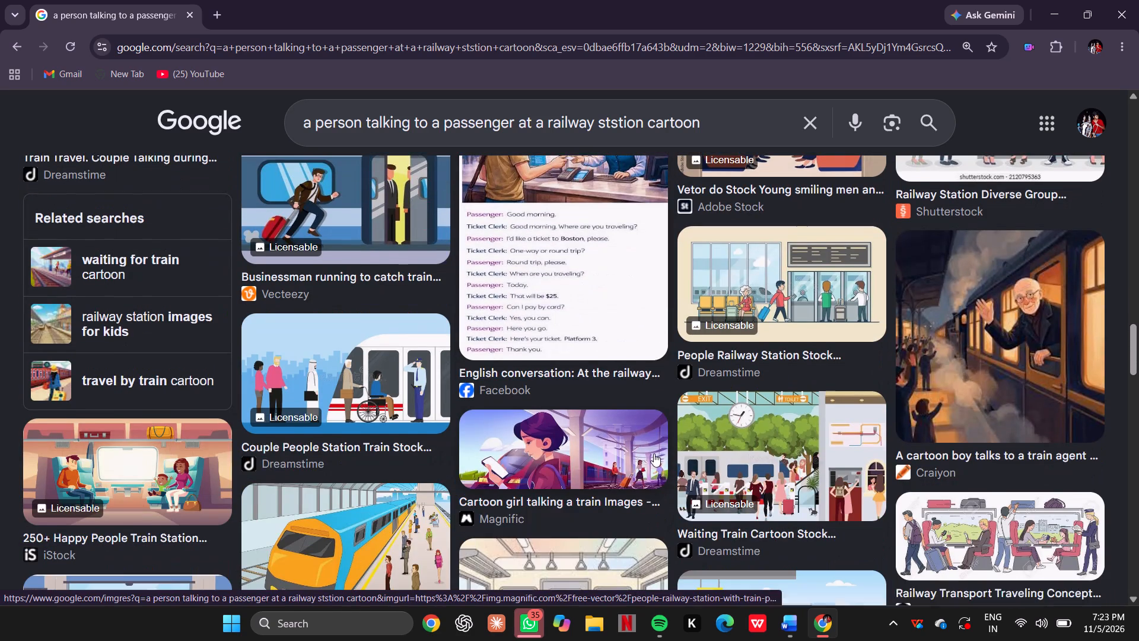
scroll(654, 453, "down", 1)
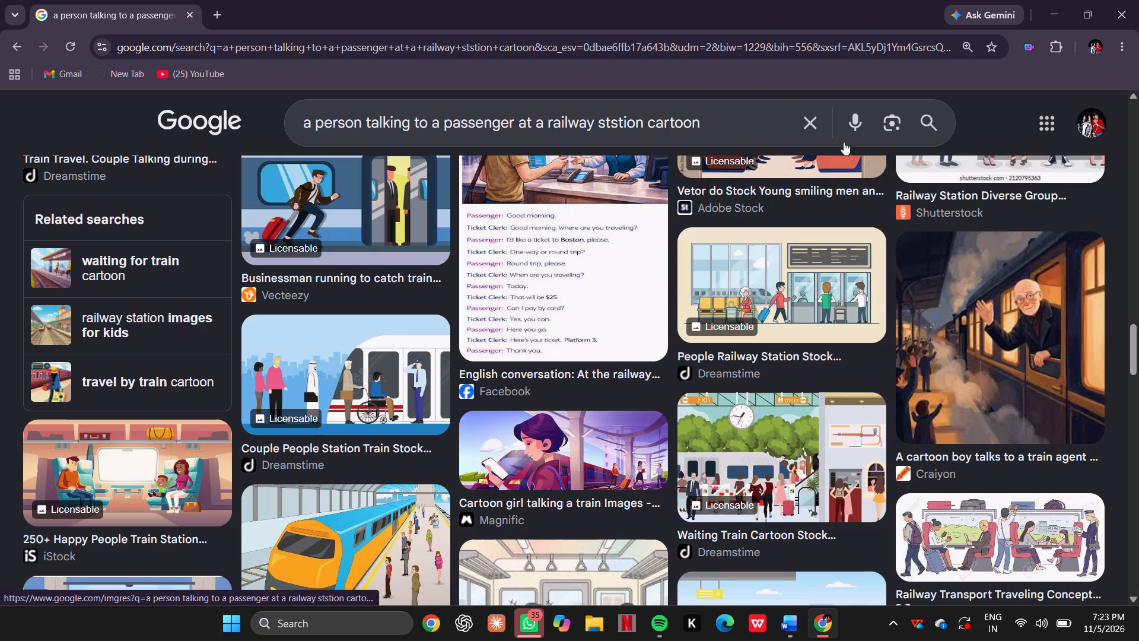
scroll(781, 325, "down", 3)
scroll(768, 302, "left", 3)
scroll(768, 302, "down", 1)
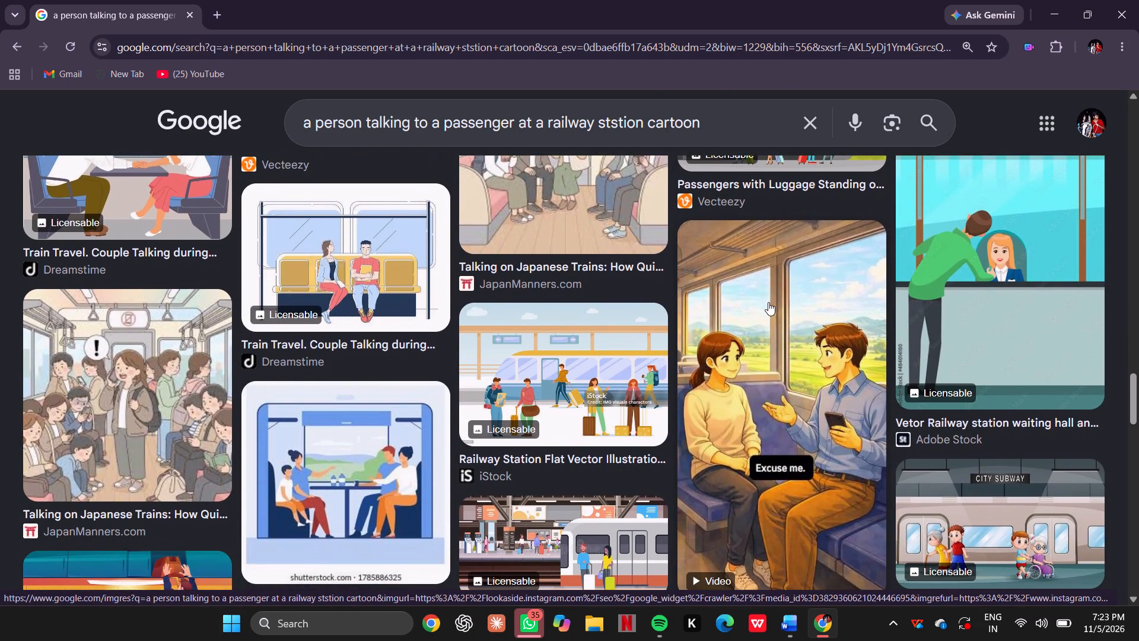
scroll(768, 302, "down", 4)
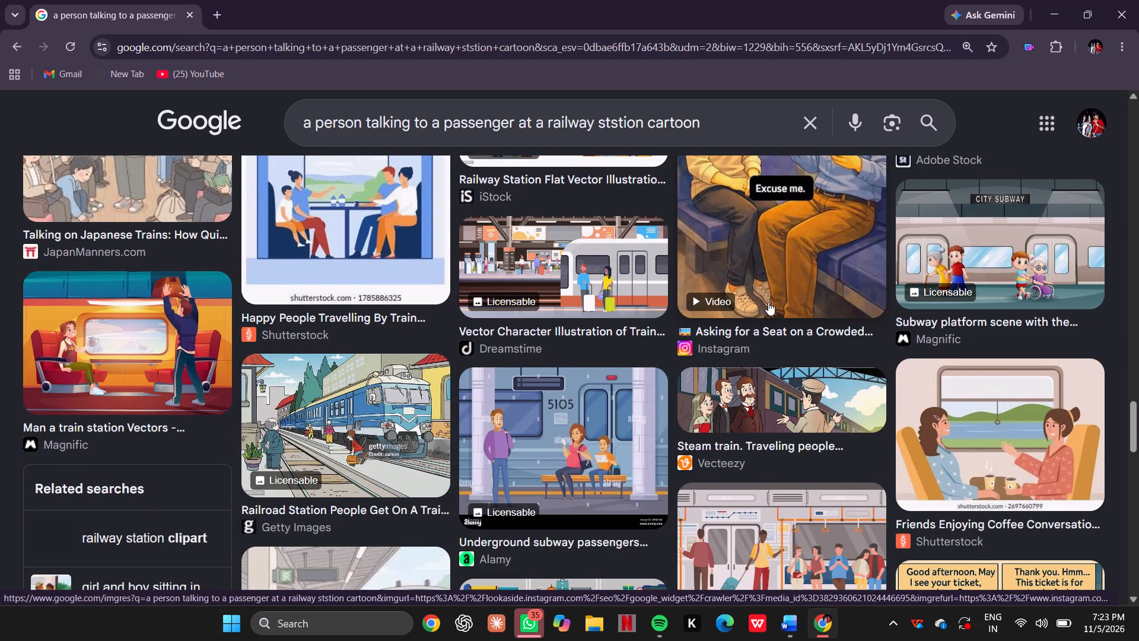
scroll(768, 302, "down", 2)
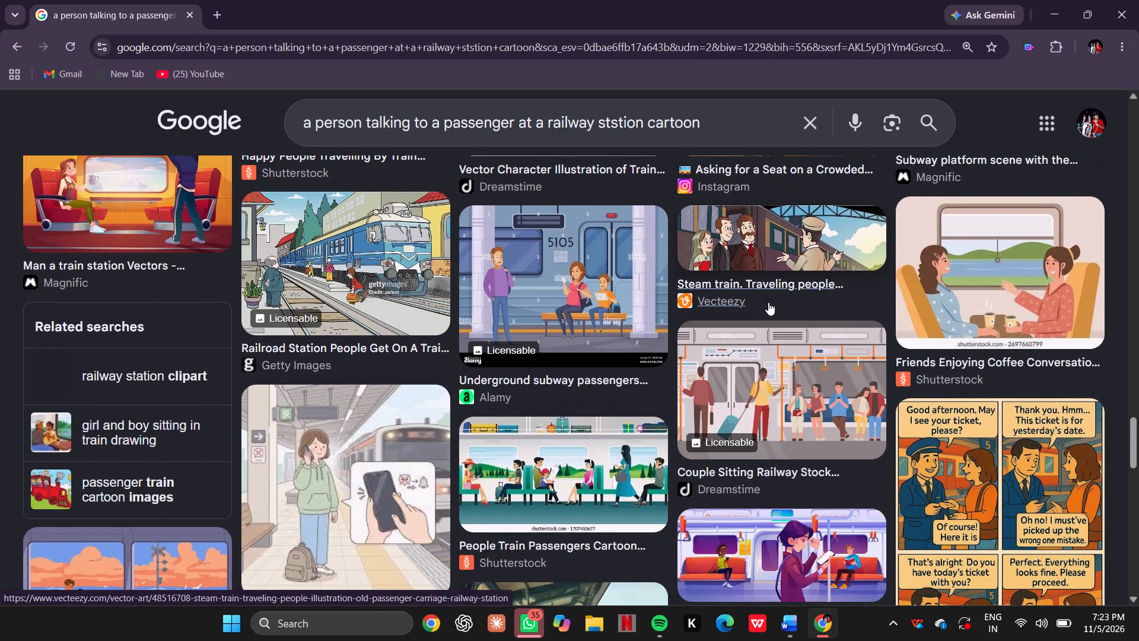
scroll(768, 302, "left", 1)
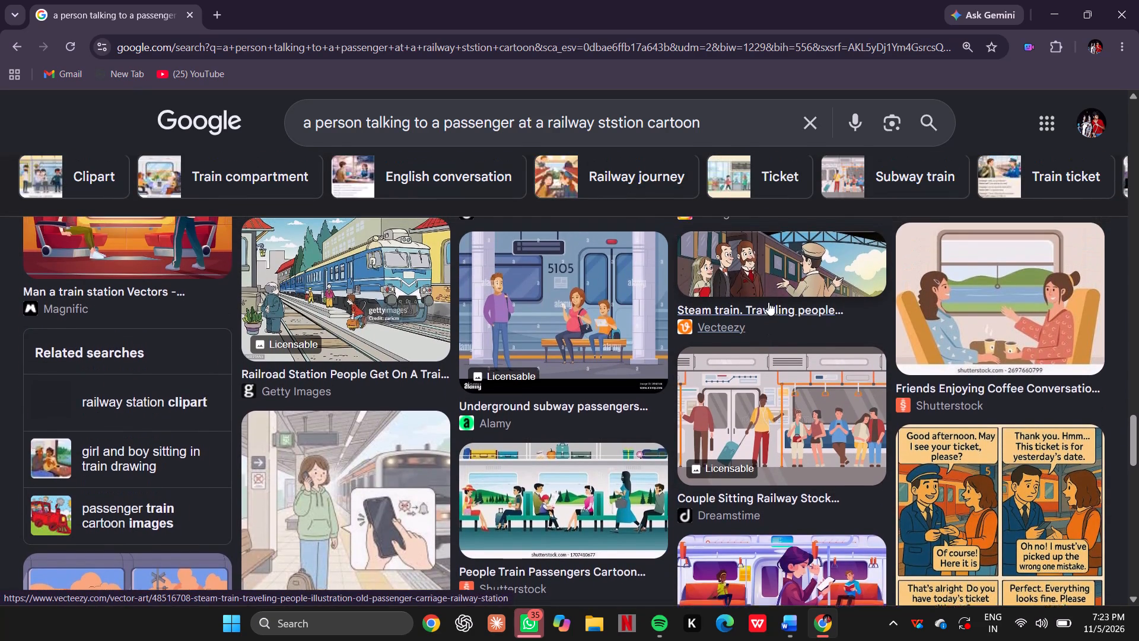
scroll(768, 302, "left", 2)
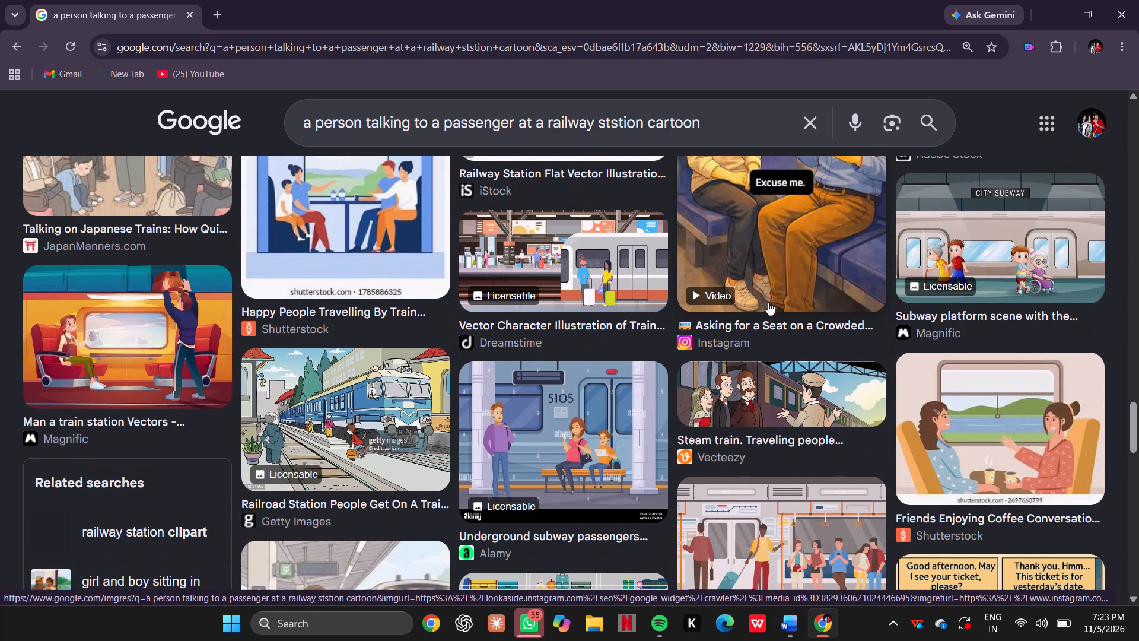
scroll(710, 294, "left", 3)
scroll(710, 294, "down", 1)
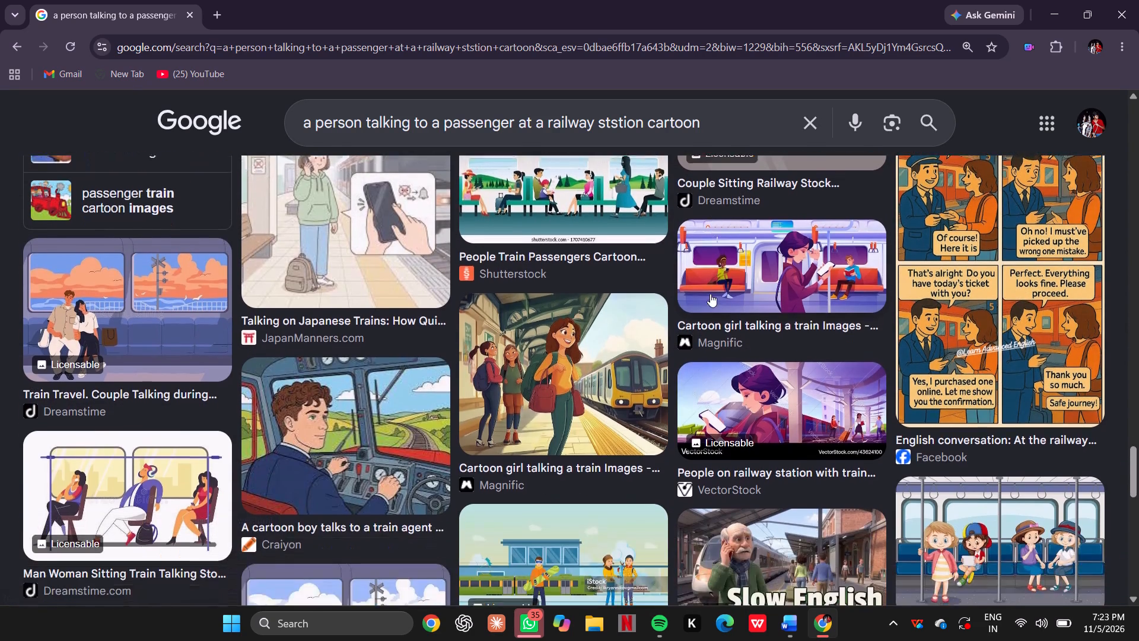
scroll(710, 294, "down", 3)
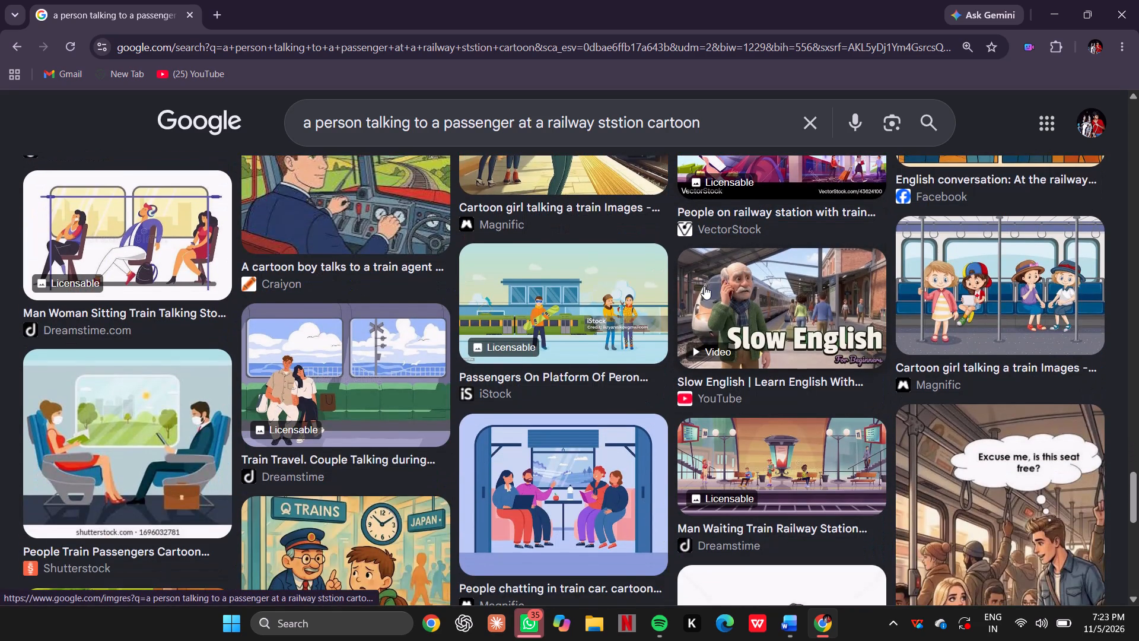
scroll(704, 286, "down", 2)
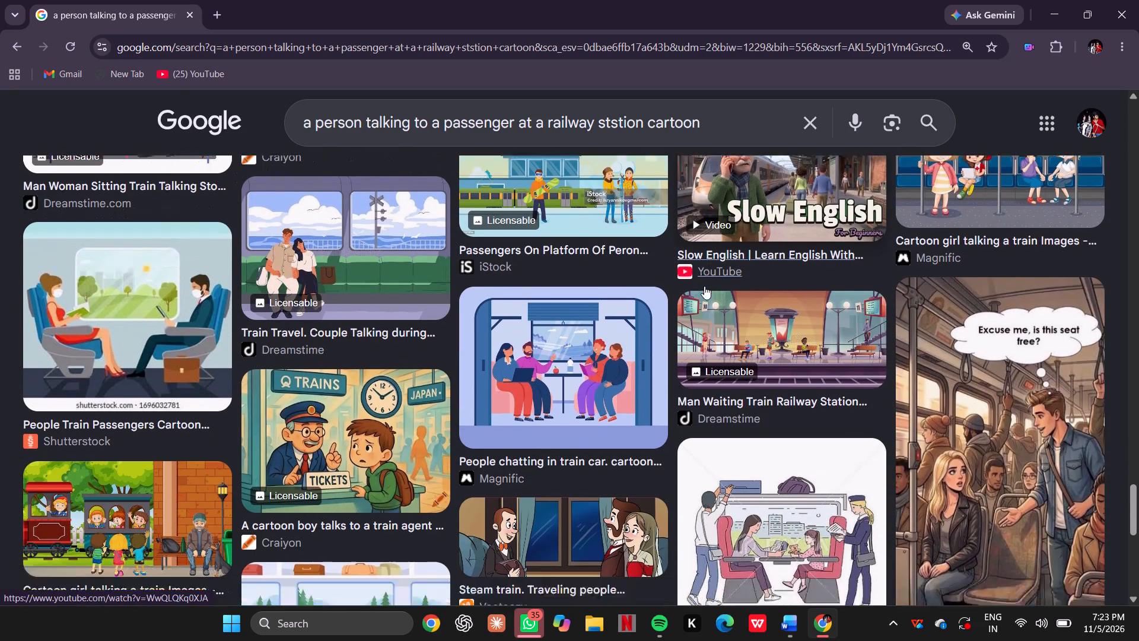
scroll(704, 286, "down", 2)
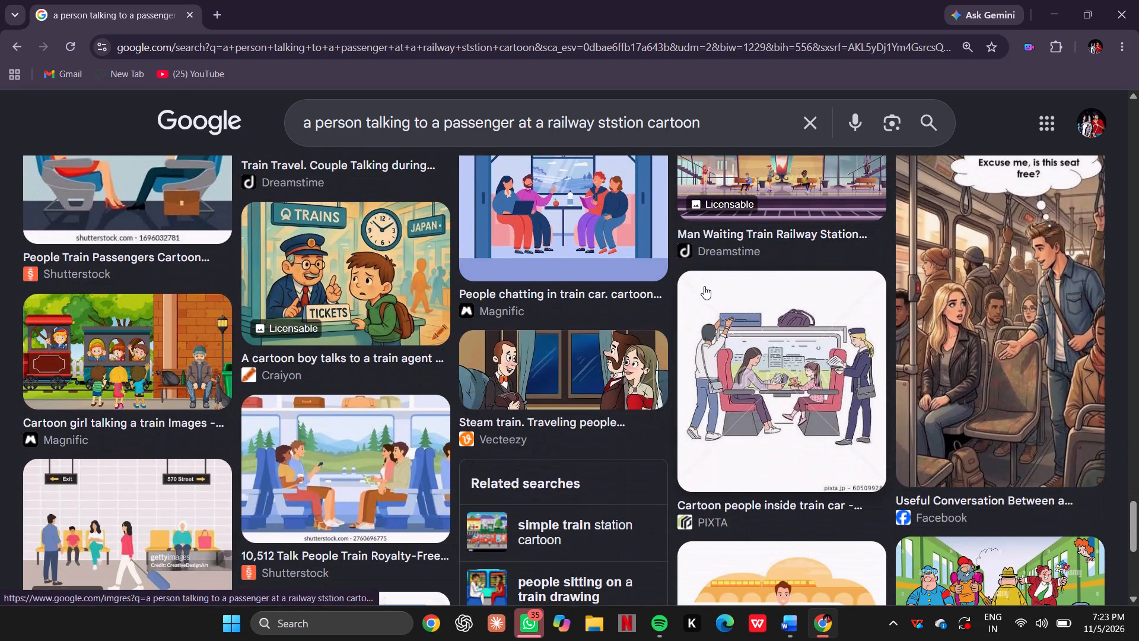
scroll(704, 286, "down", 1)
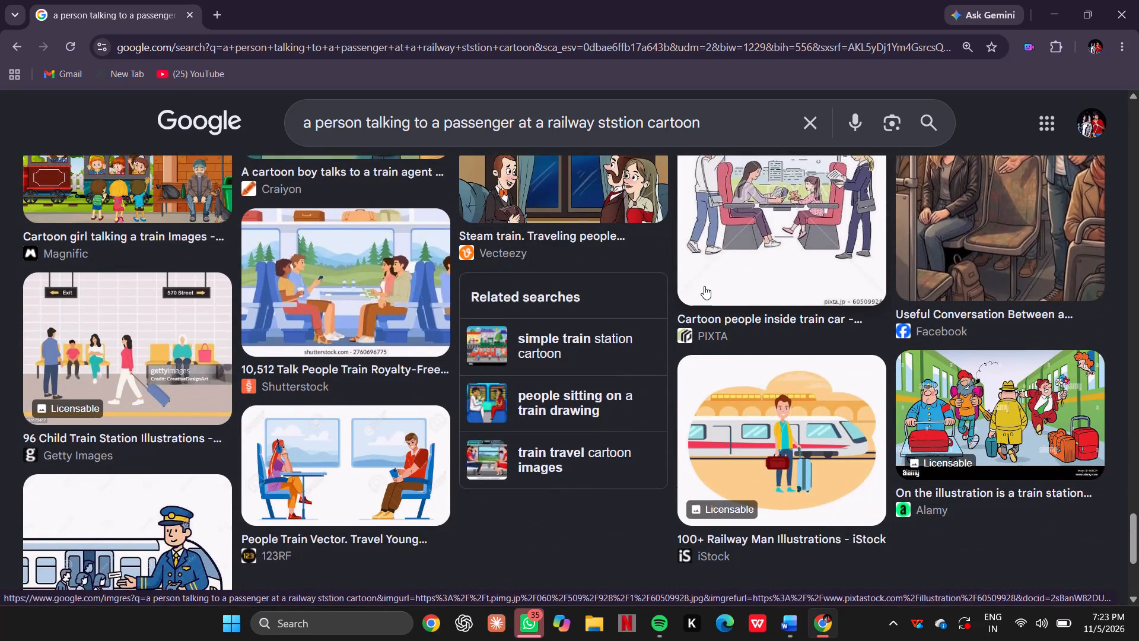
scroll(704, 286, "down", 2)
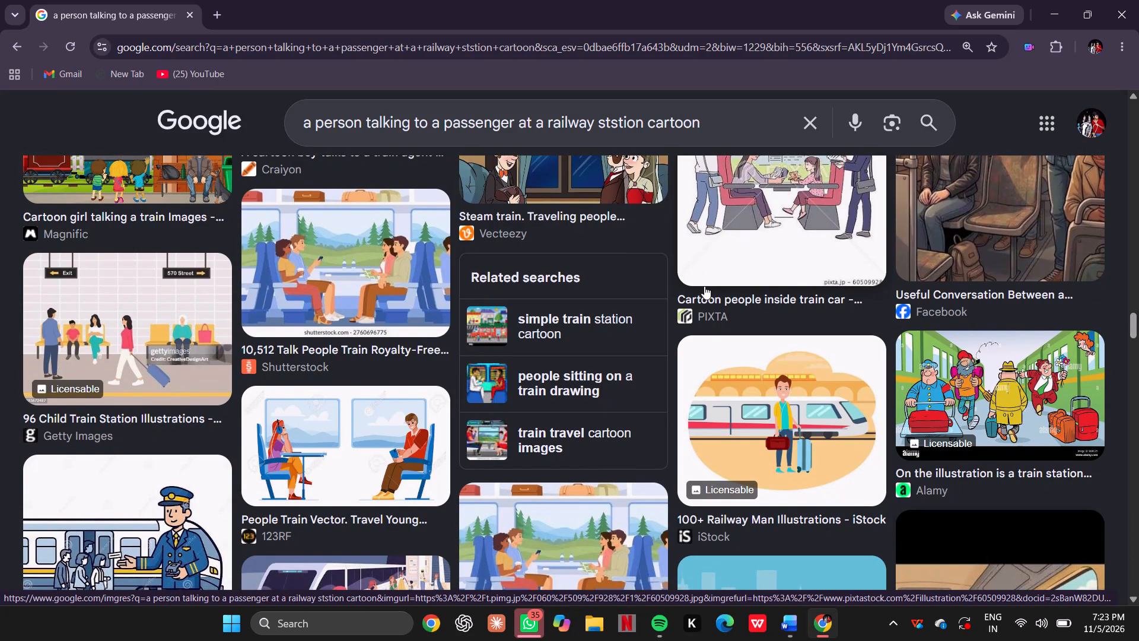
scroll(704, 286, "down", 1)
scroll(704, 286, "left", 1)
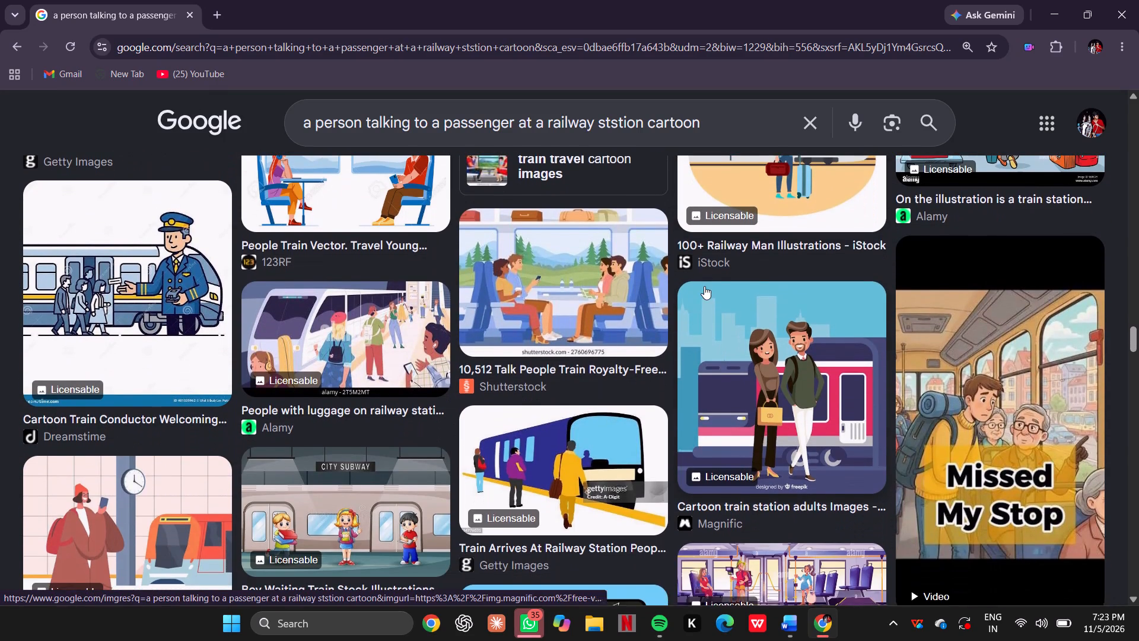
scroll(704, 286, "left", 3)
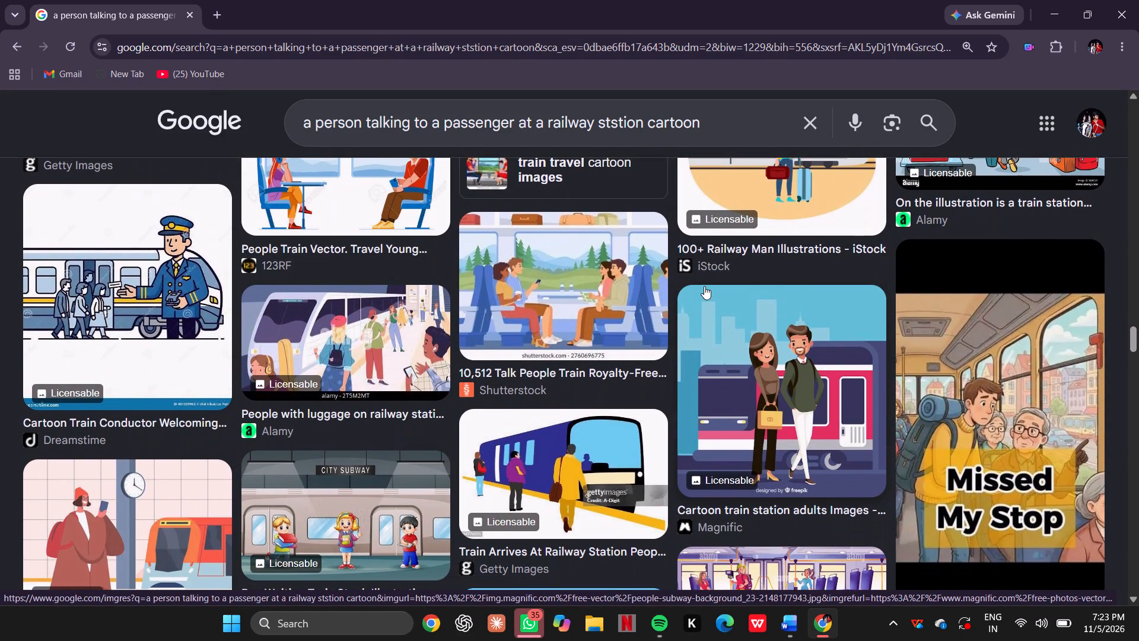
scroll(704, 286, "left", 1)
Look back through the railway station cartoon results for a suitable picture of people at a station.
scroll(704, 286, "up", 1)
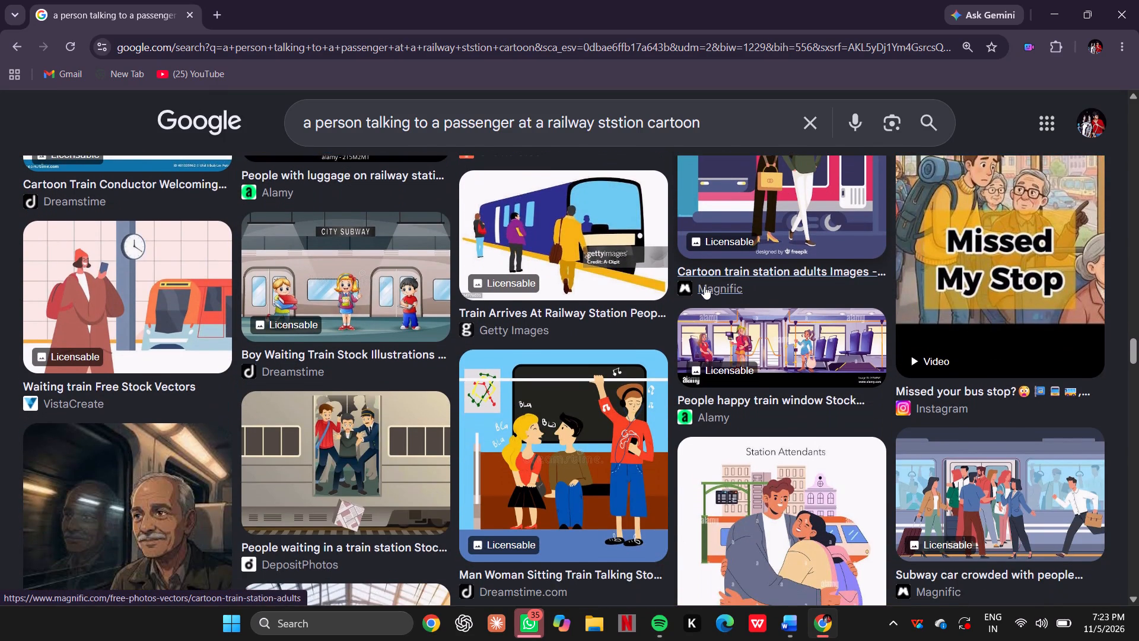
scroll(704, 286, "up", 2)
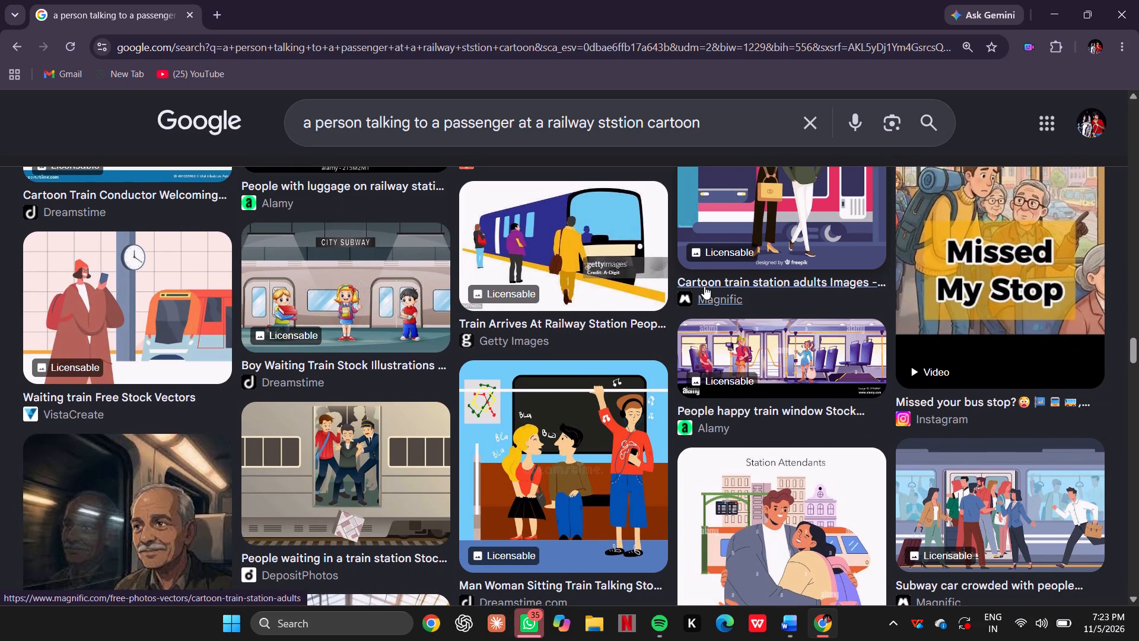
scroll(704, 286, "up", 1)
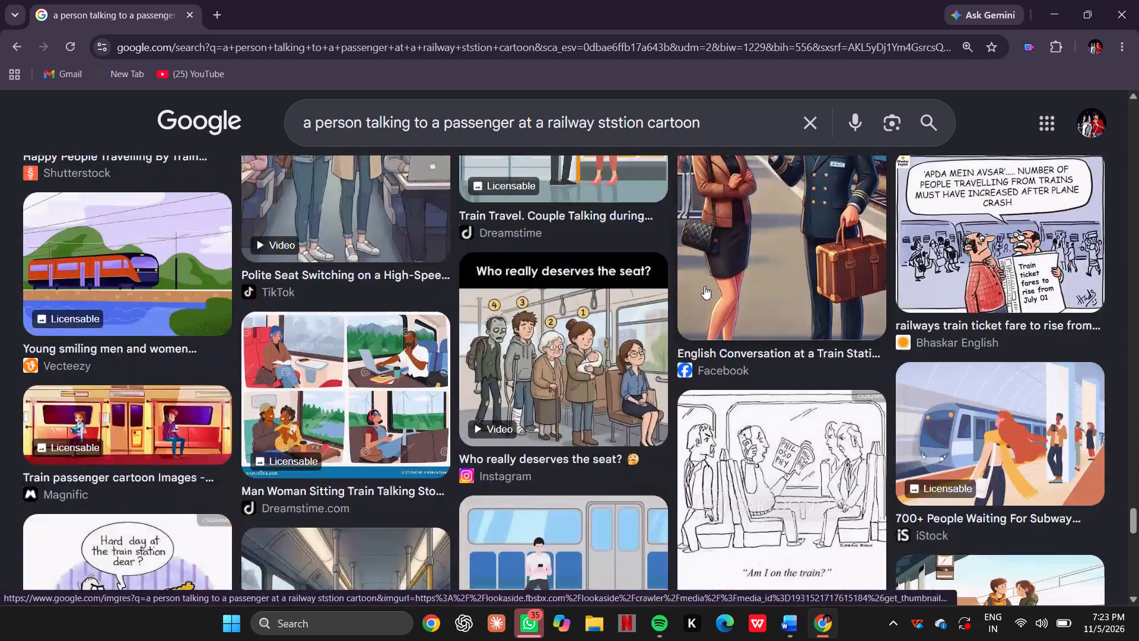
scroll(704, 286, "up", 3)
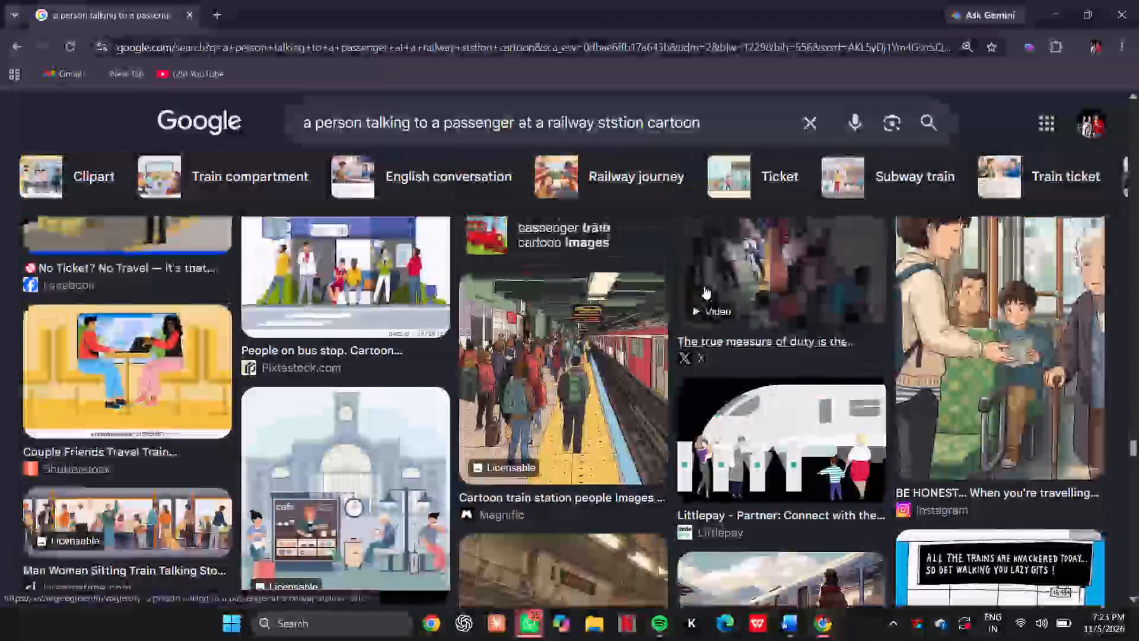
scroll(704, 286, "up", 4)
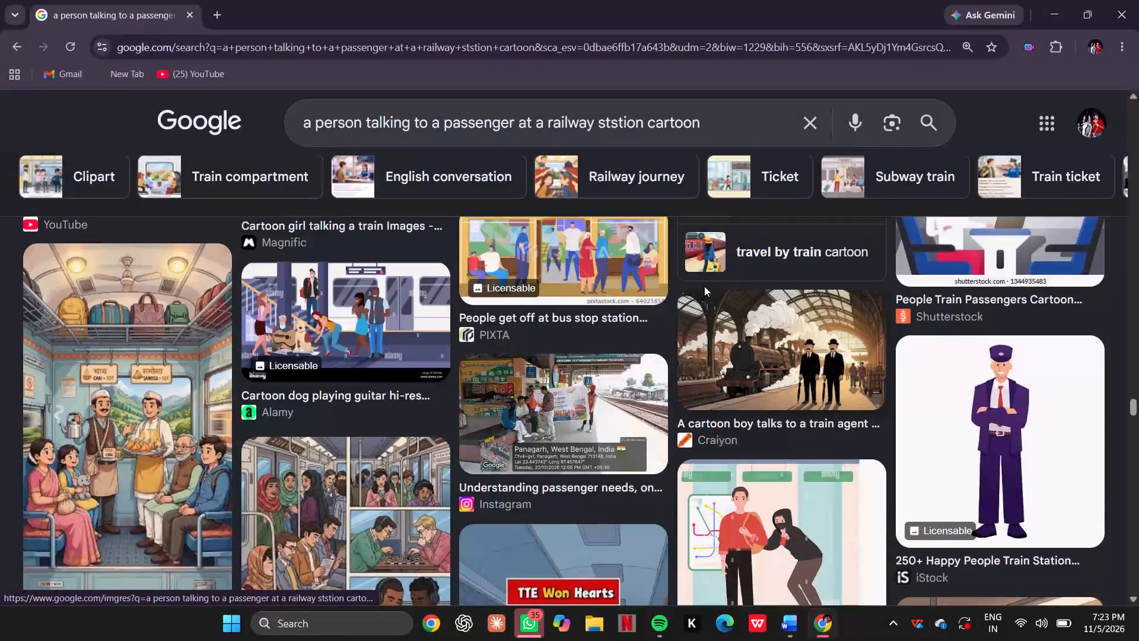
scroll(704, 286, "up", 20)
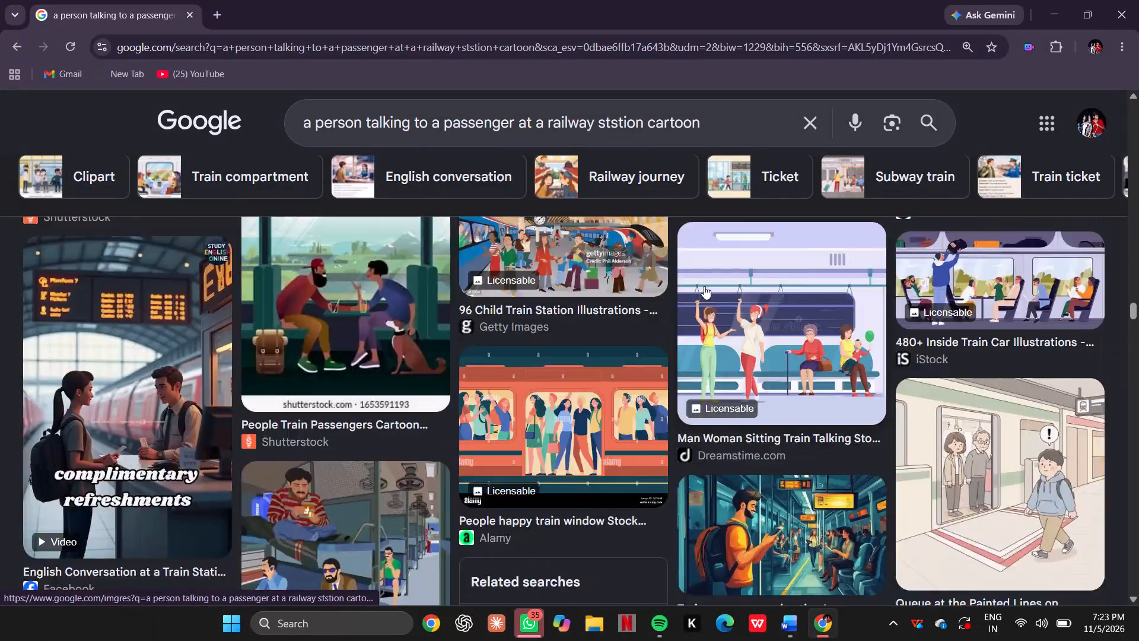
scroll(704, 286, "up", 16)
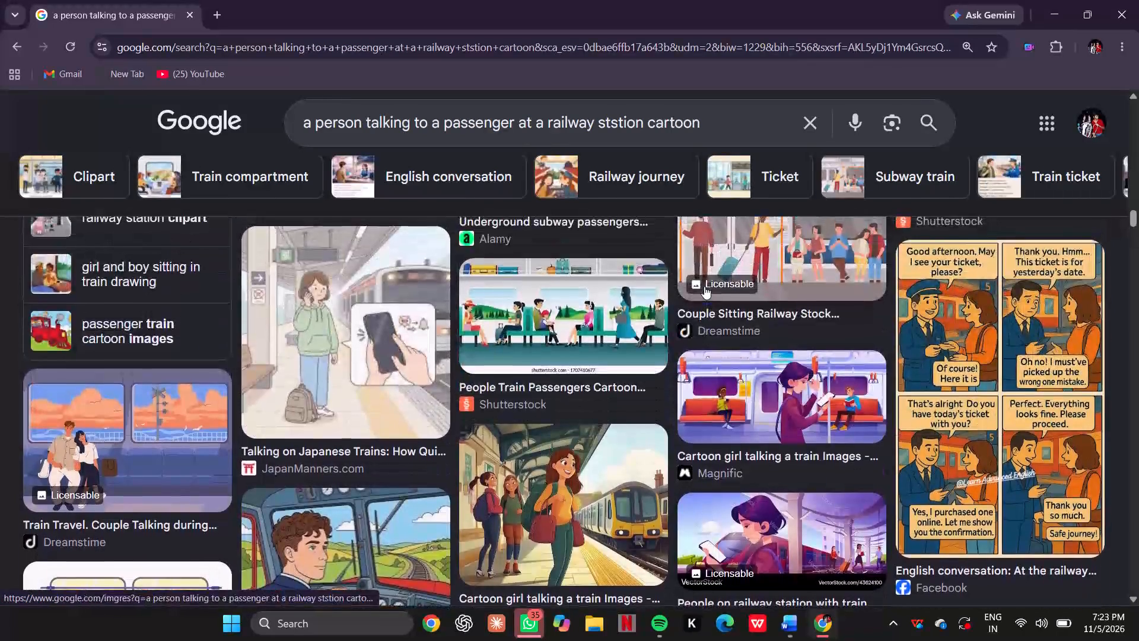
scroll(704, 286, "up", 9)
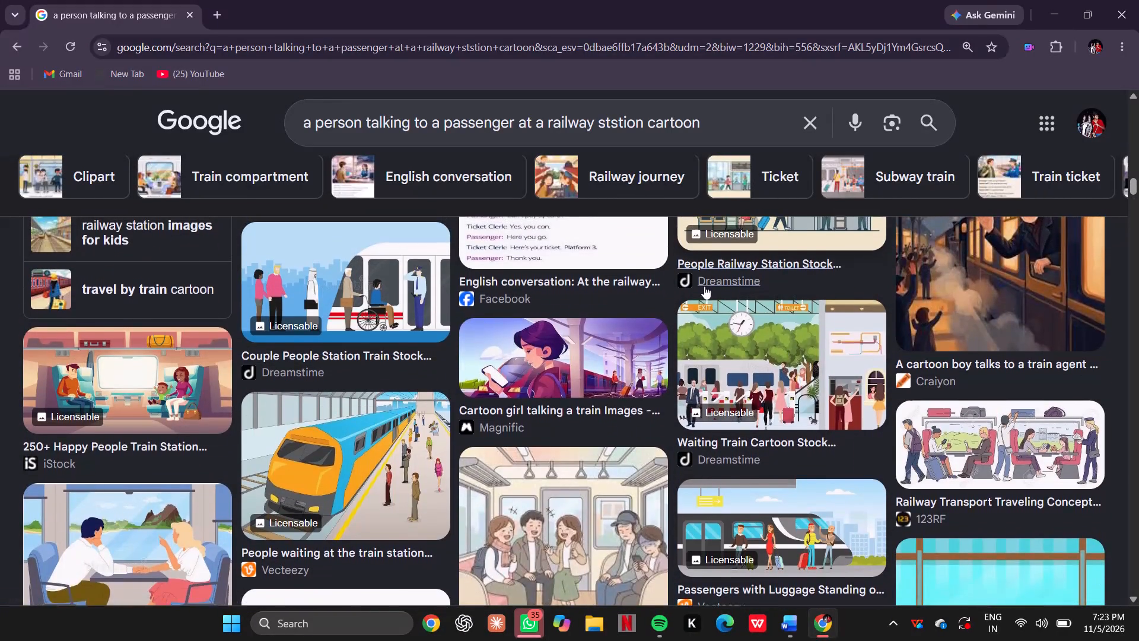
scroll(704, 286, "up", 12)
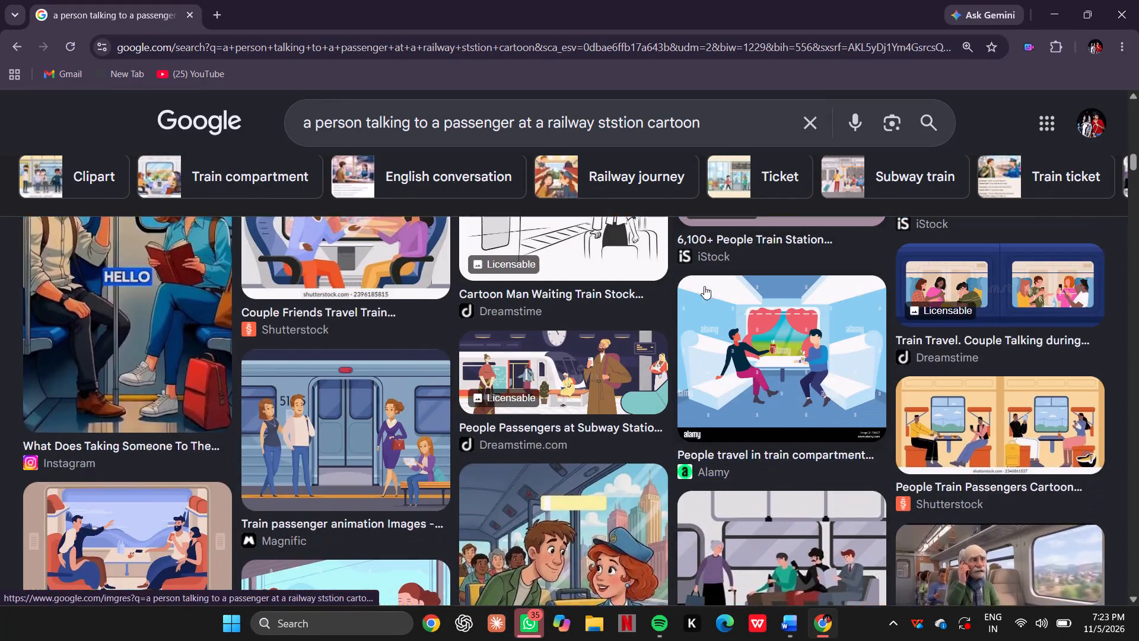
scroll(680, 341, "up", 6)
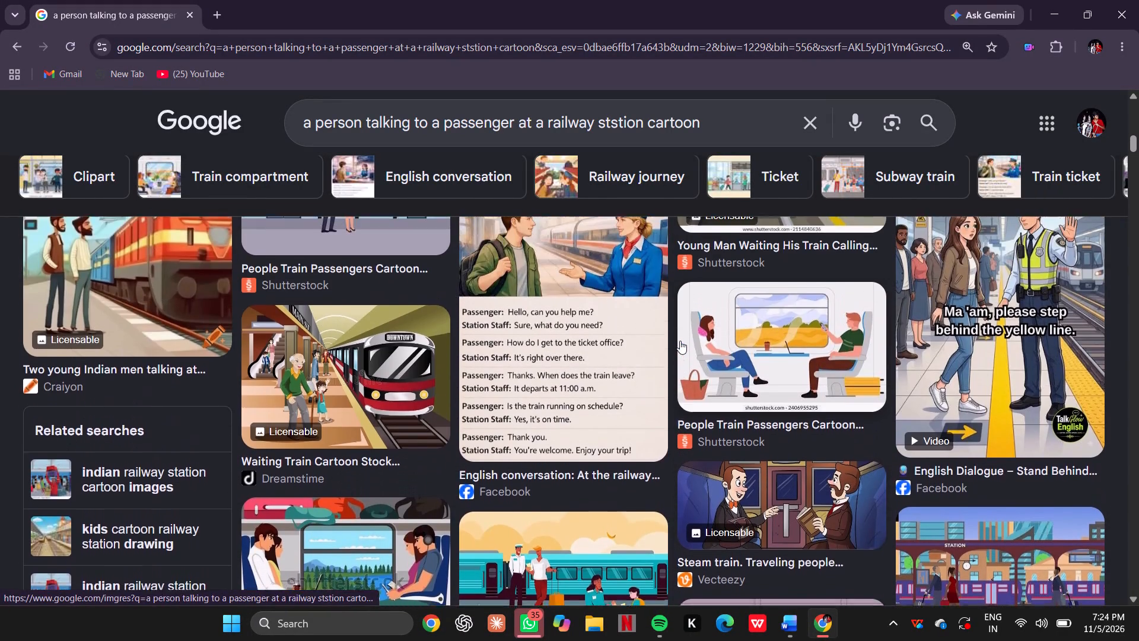
scroll(680, 341, "up", 3)
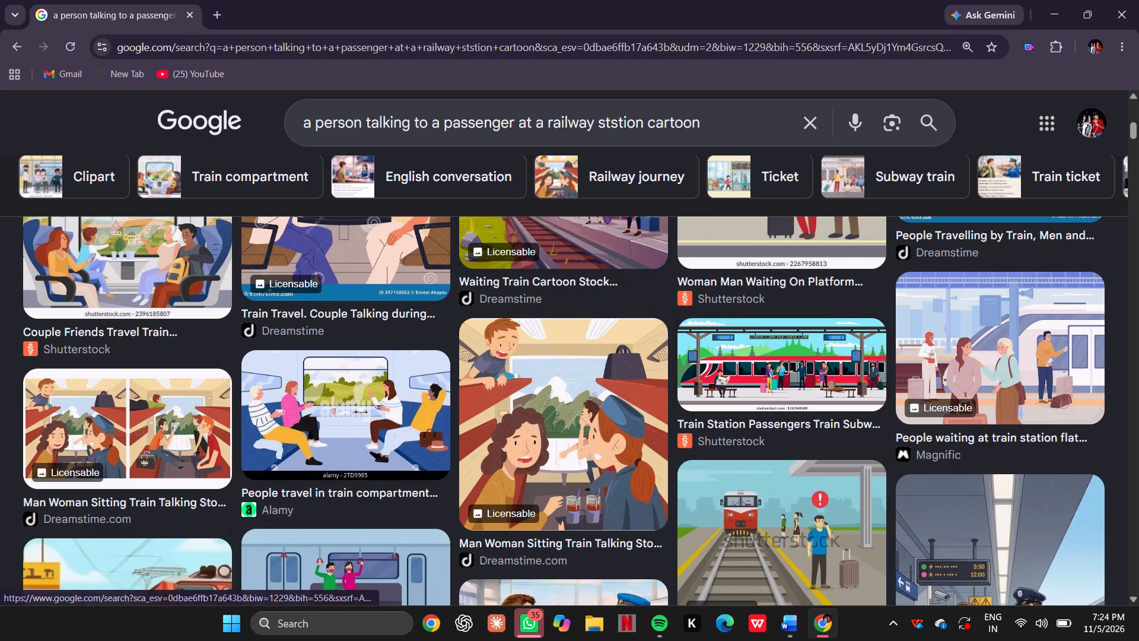
scroll(349, 196, "up", 2)
scroll(390, 359, "up", 3)
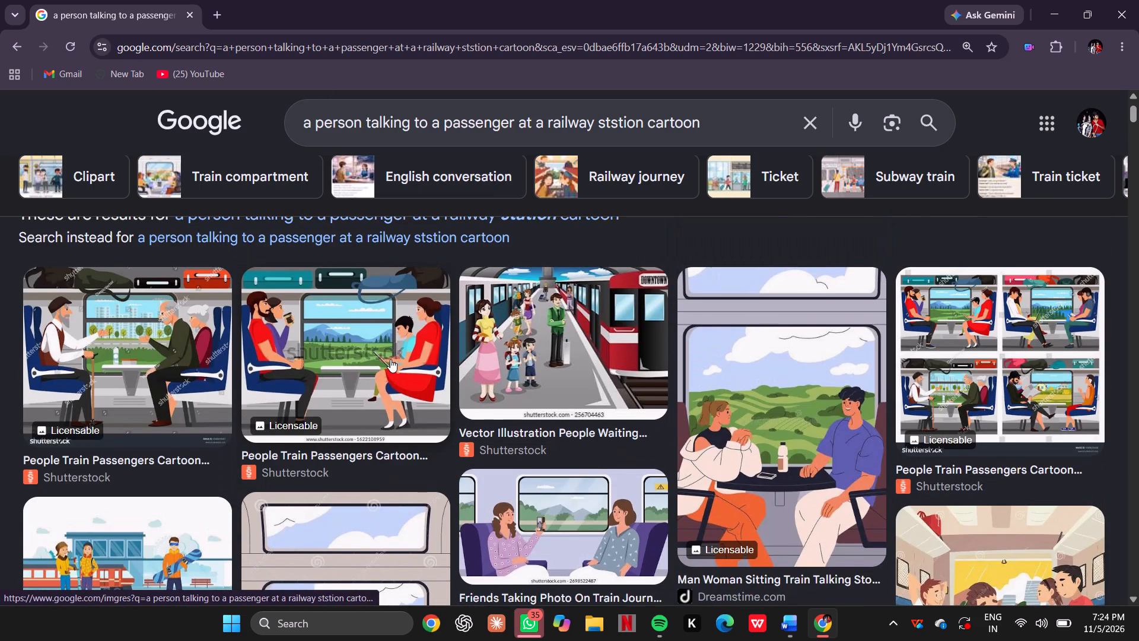
scroll(390, 359, "up", 1)
scroll(390, 359, "left", 7)
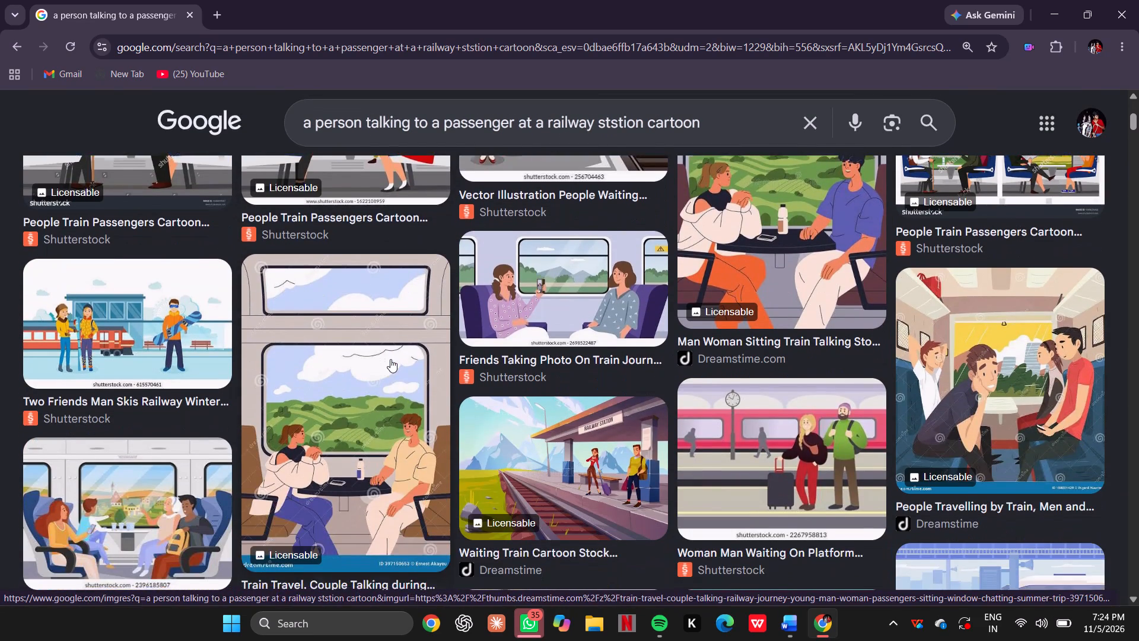
scroll(390, 359, "left", 3)
scroll(390, 359, "down", 3)
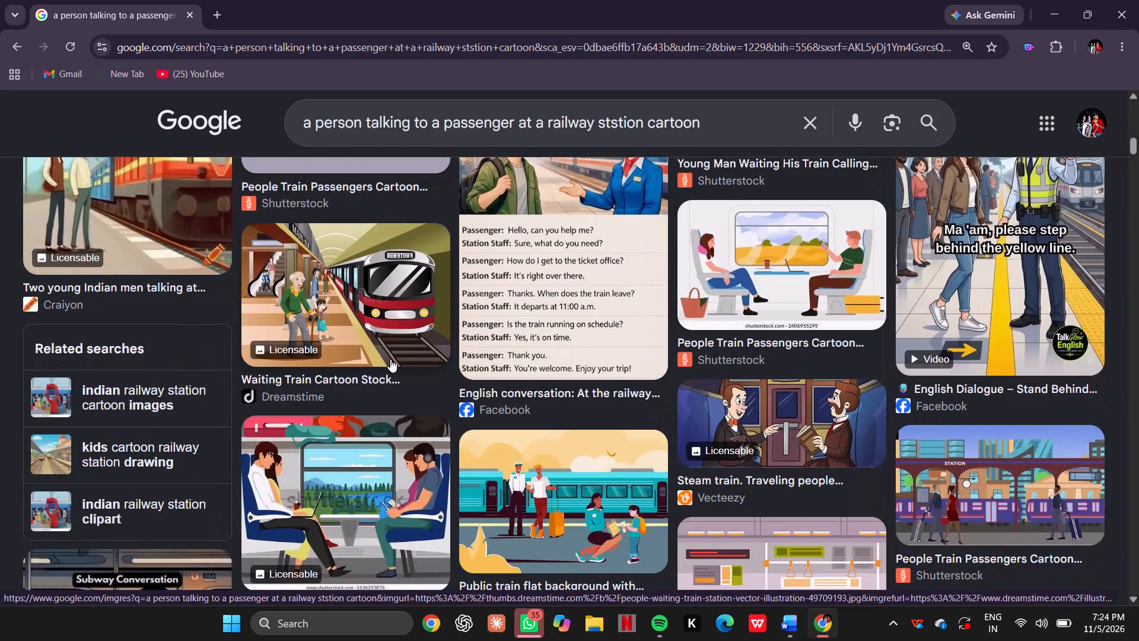
scroll(370, 334, "down", 4)
scroll(370, 334, "left", 1)
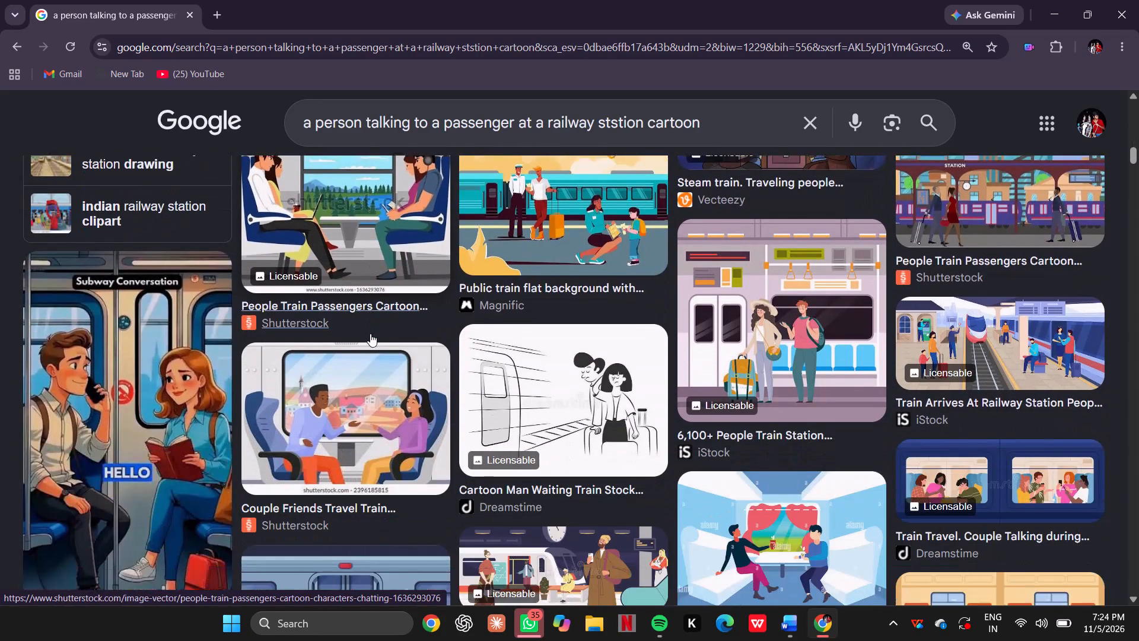
scroll(370, 334, "left", 2)
scroll(370, 334, "down", 6)
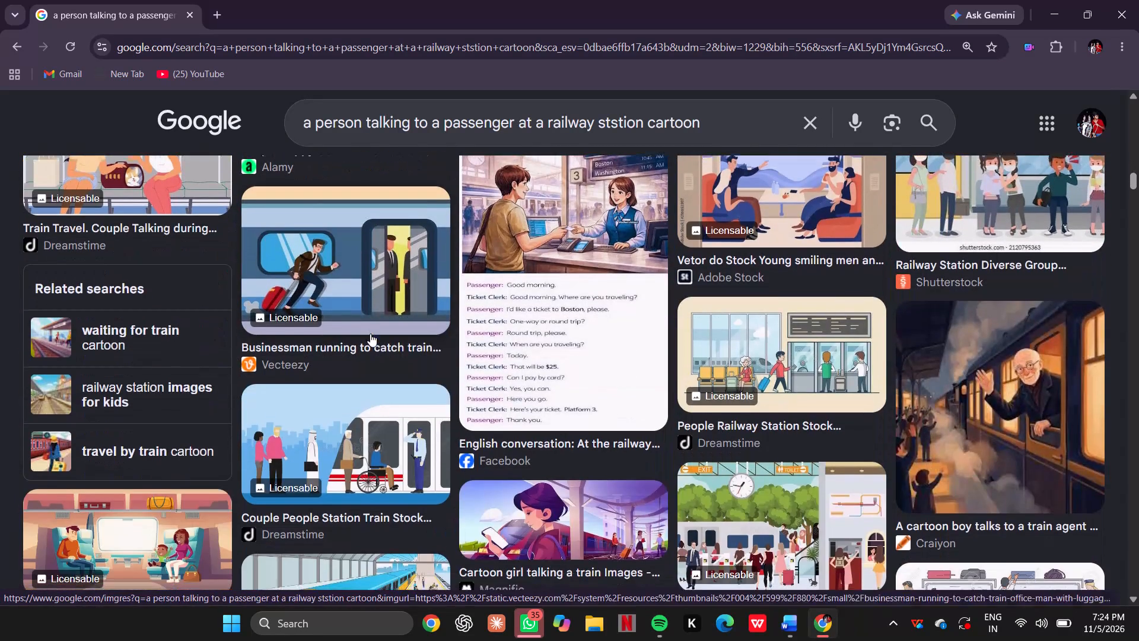
scroll(370, 334, "down", 3)
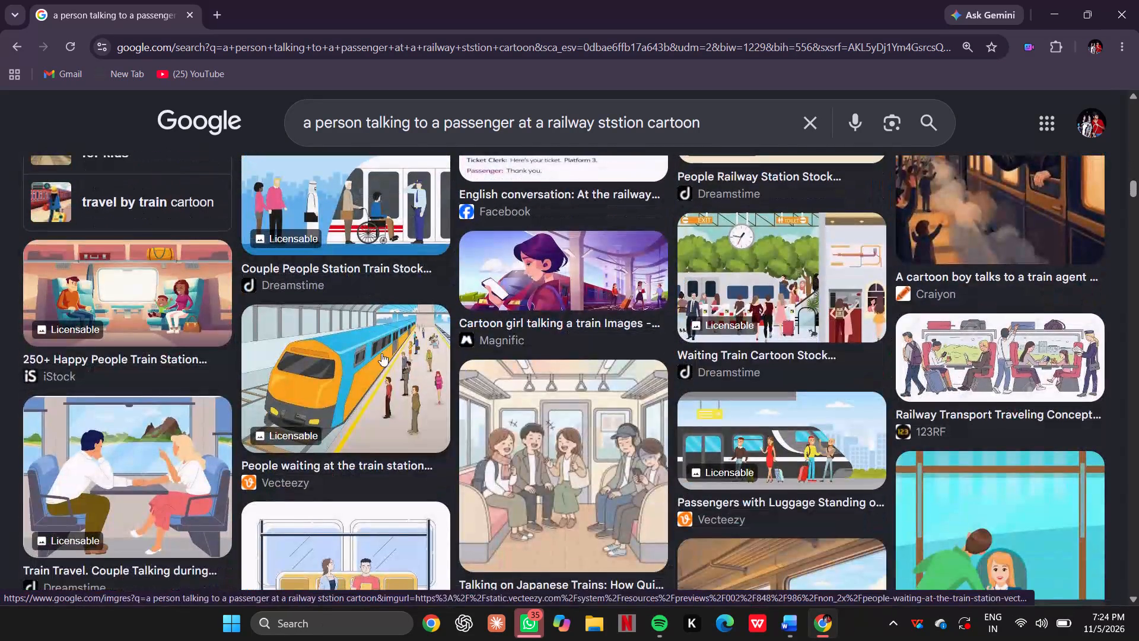
scroll(364, 366, "left", 4)
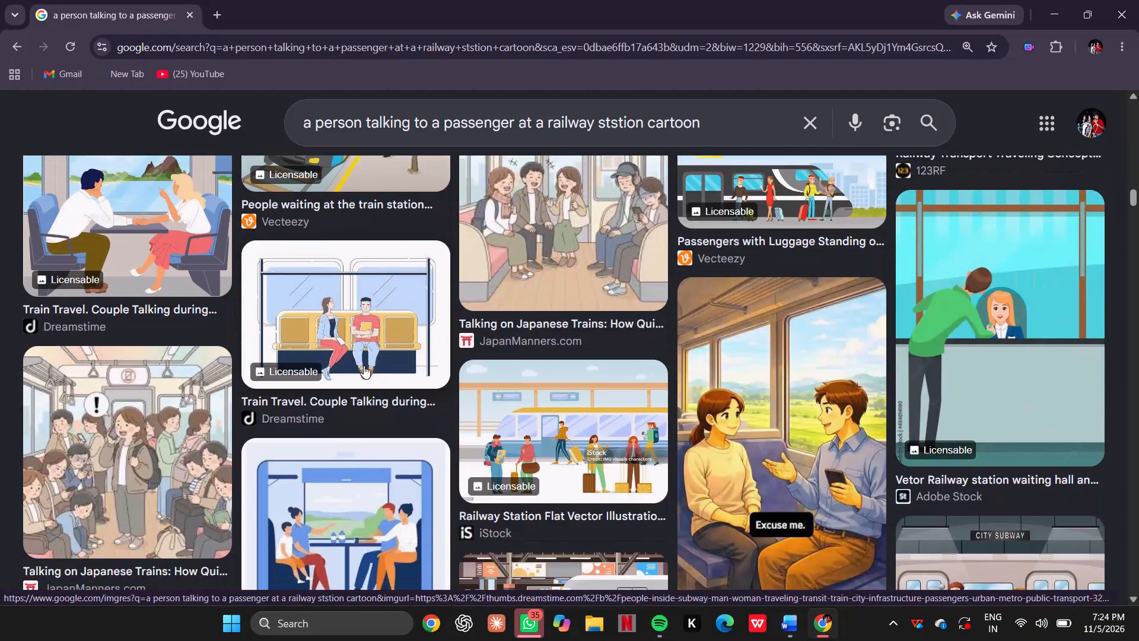
scroll(364, 366, "left", 5)
Preview the Getty Images cartoon of people getting on a blue train at a railroad station and copy the image.
left_click(364, 366)
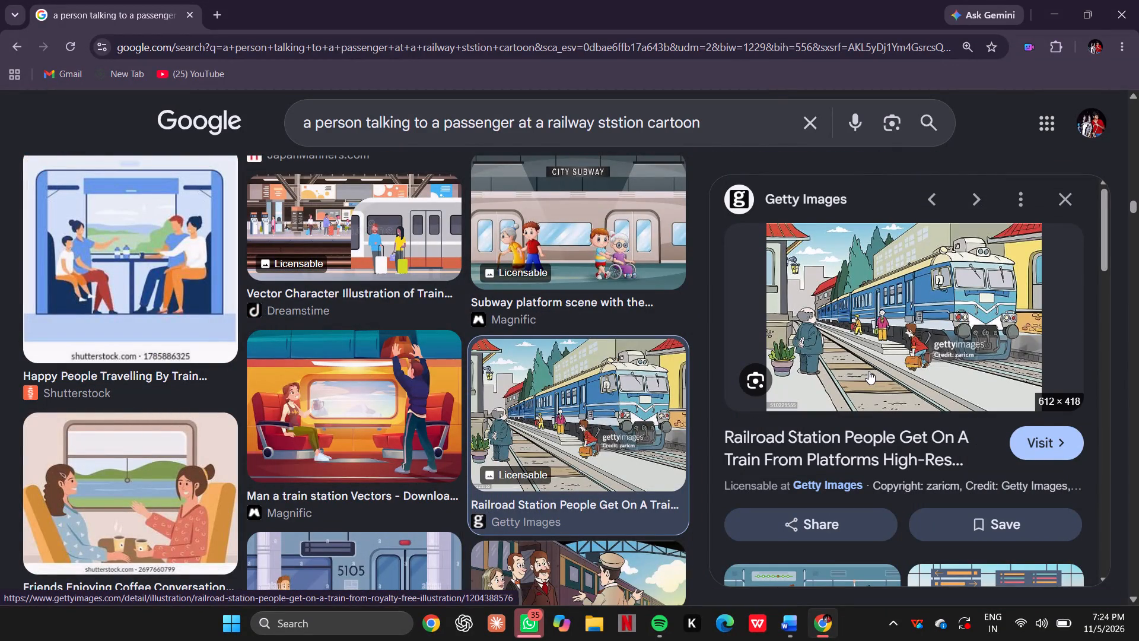
right_click(868, 371)
left_click(912, 275)
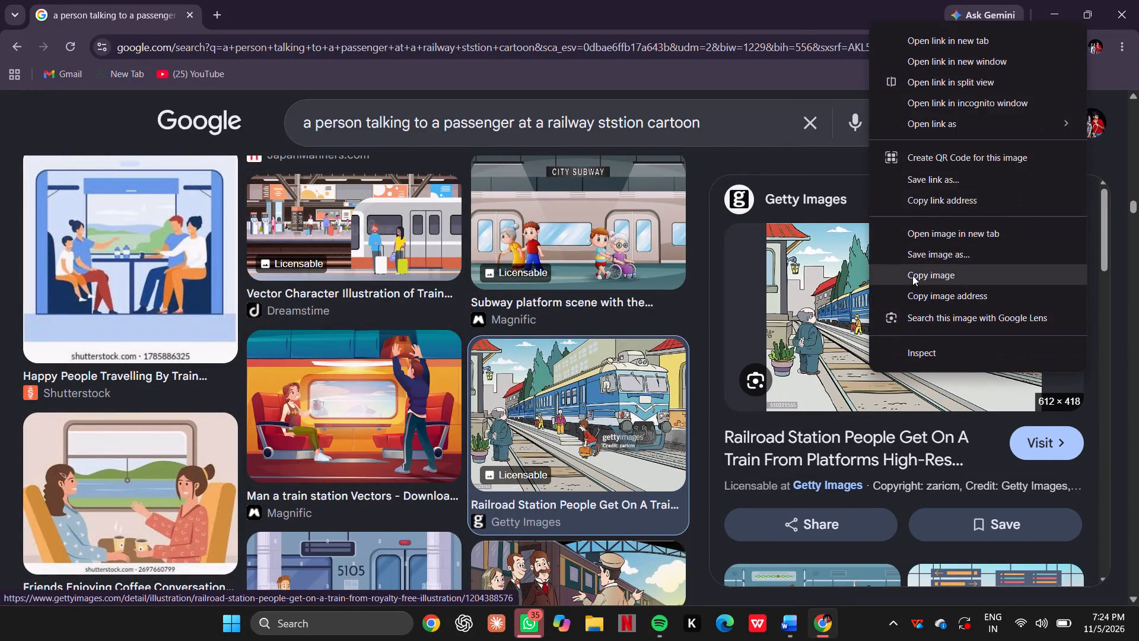
Switch to Word and paste the copied train picture between the library and post office pictures, keeping source formatting.
left_click(788, 621)
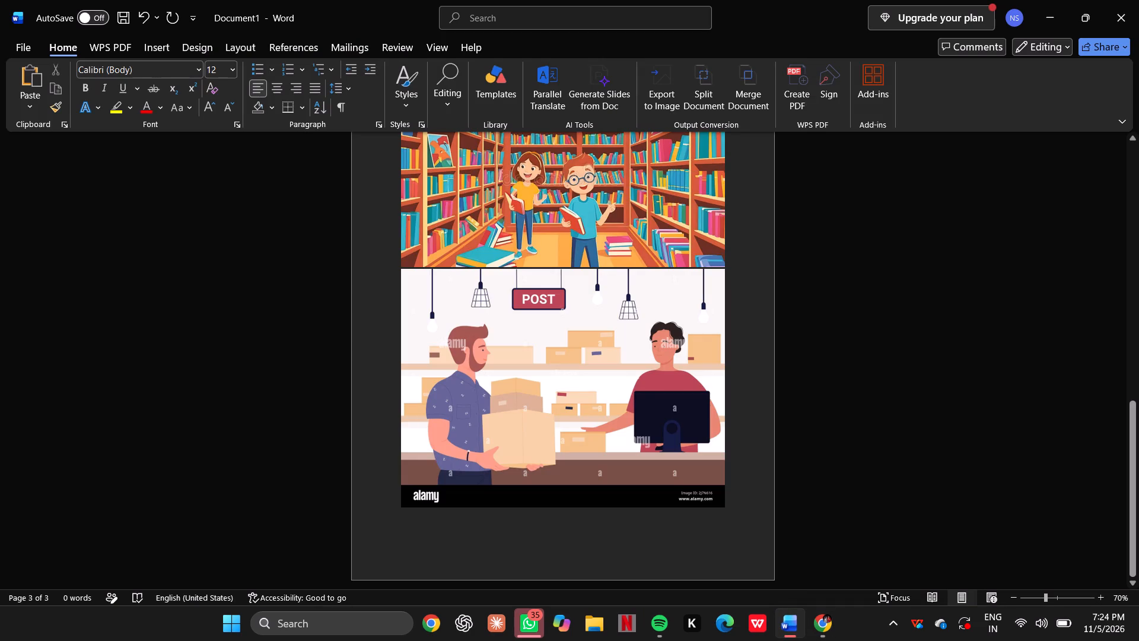
scroll(777, 408, "up", 5)
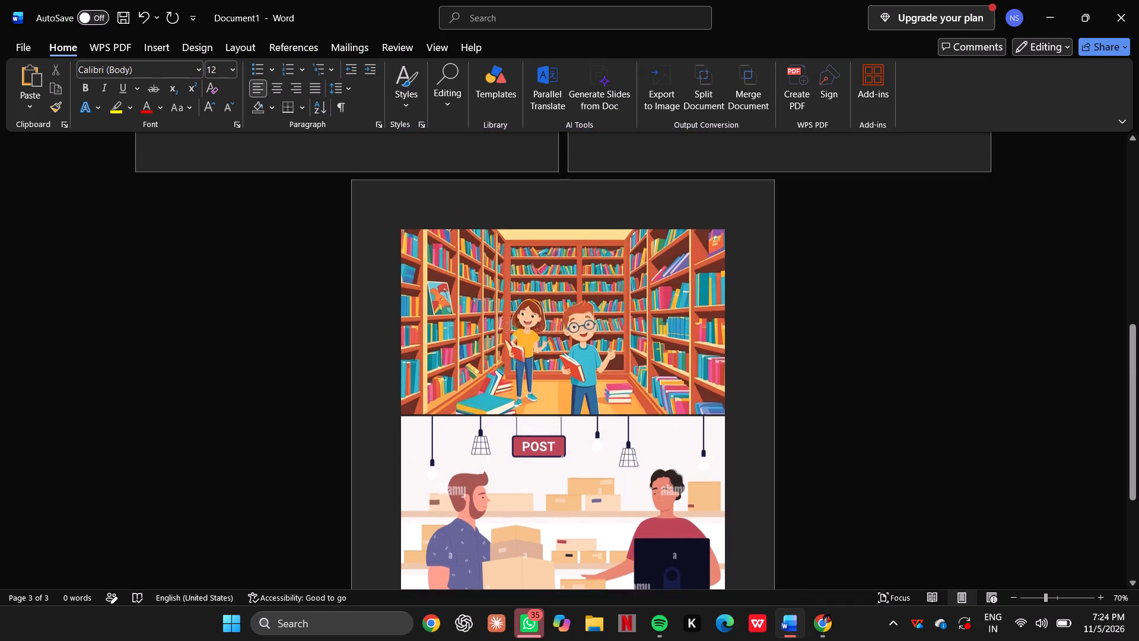
scroll(777, 408, "up", 2)
scroll(777, 408, "down", 1)
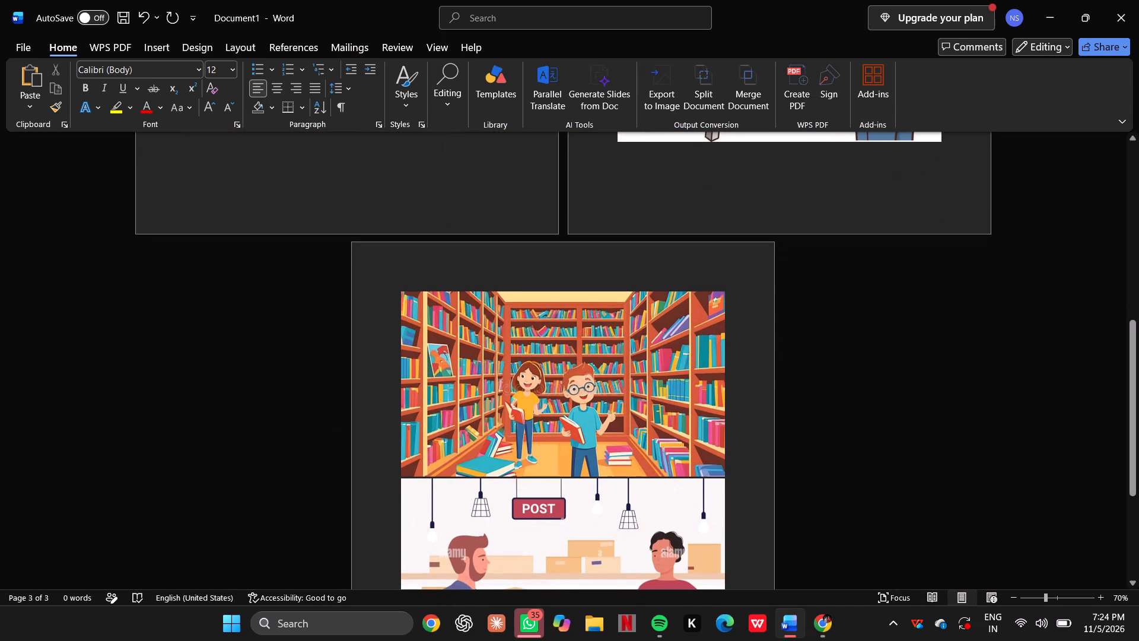
left_click(804, 418)
right_click(804, 418)
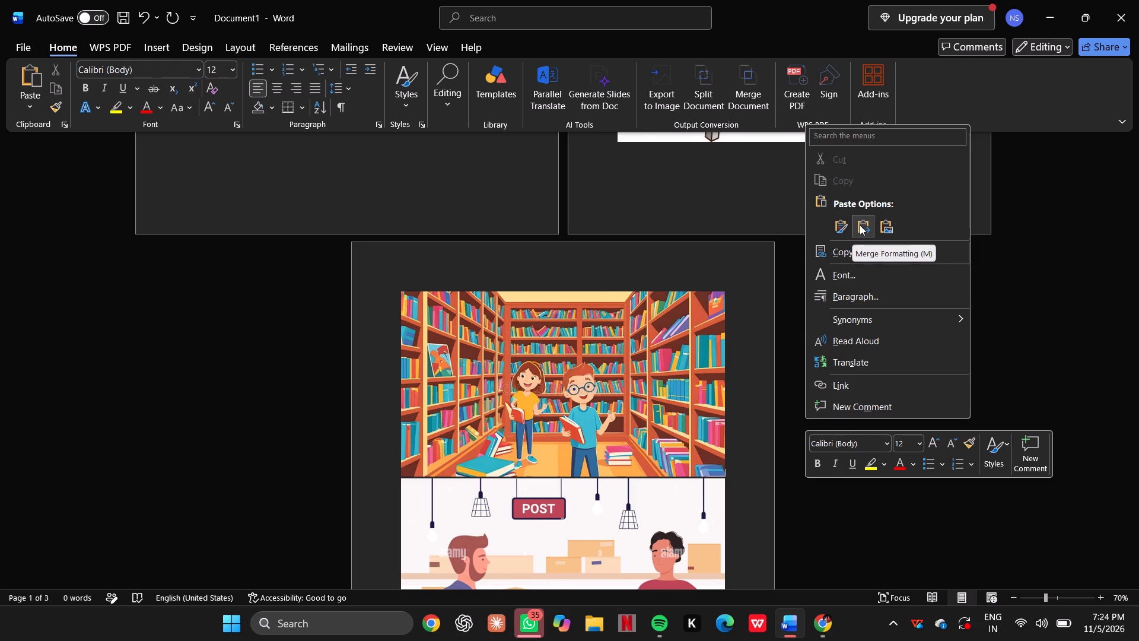
scroll(852, 229, "down", 1)
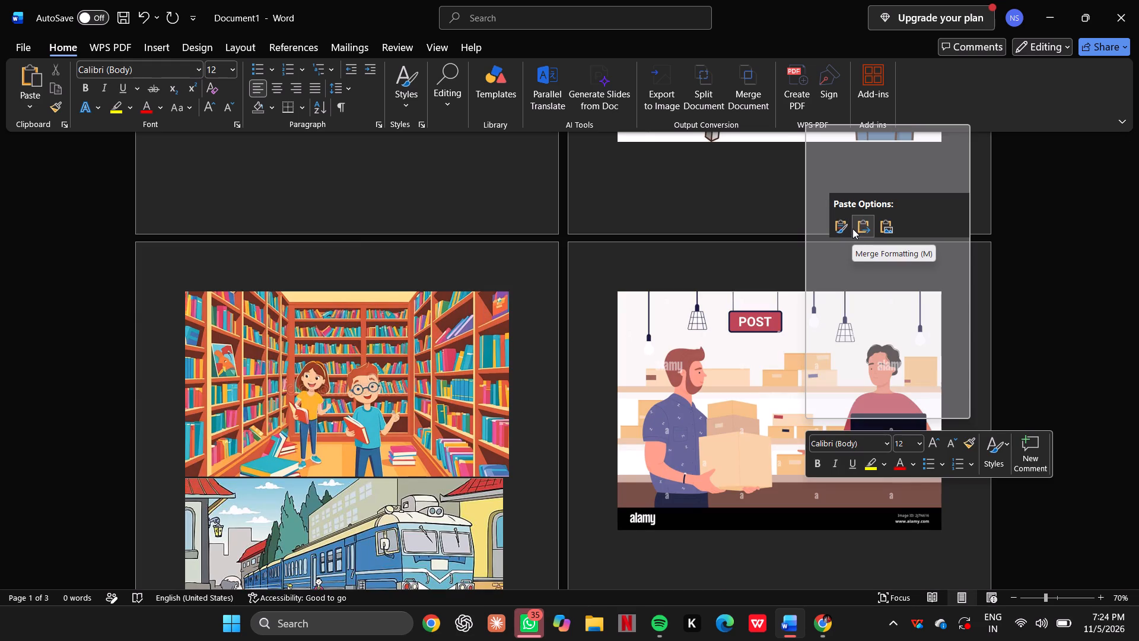
scroll(852, 229, "down", 1)
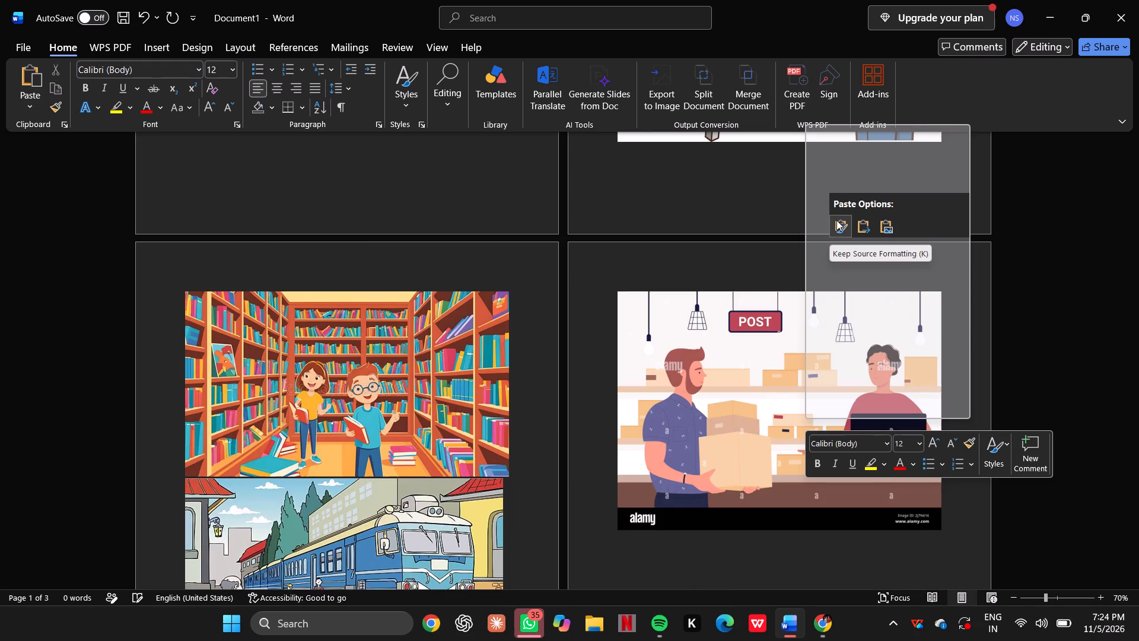
scroll(836, 220, "down", 2)
scroll(1036, 353, "down", 1)
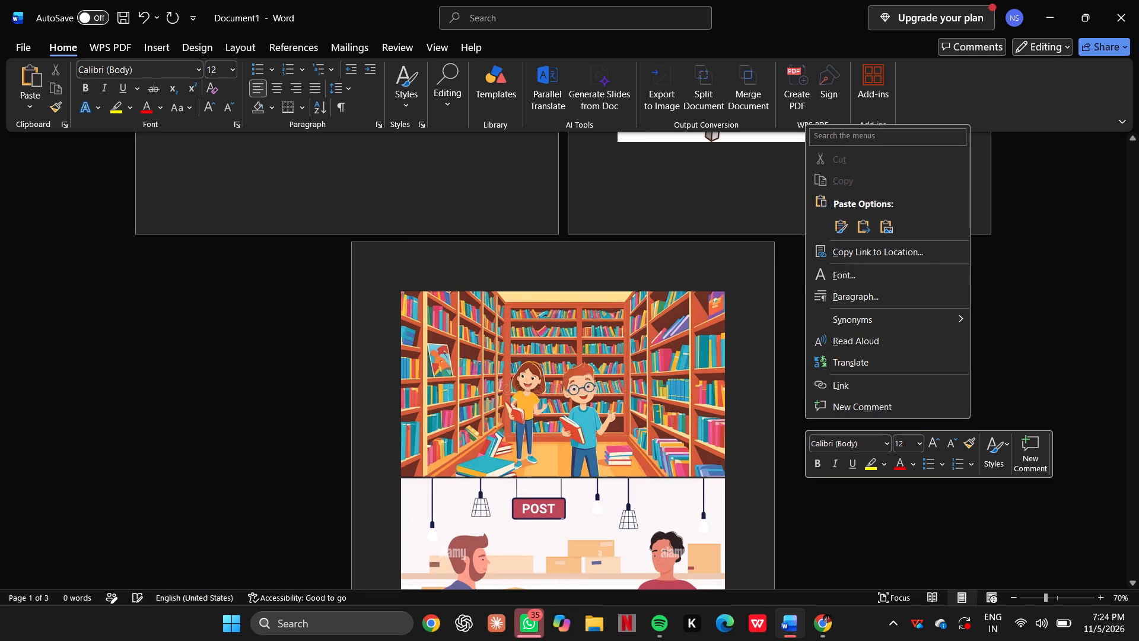
scroll(1036, 353, "down", 2)
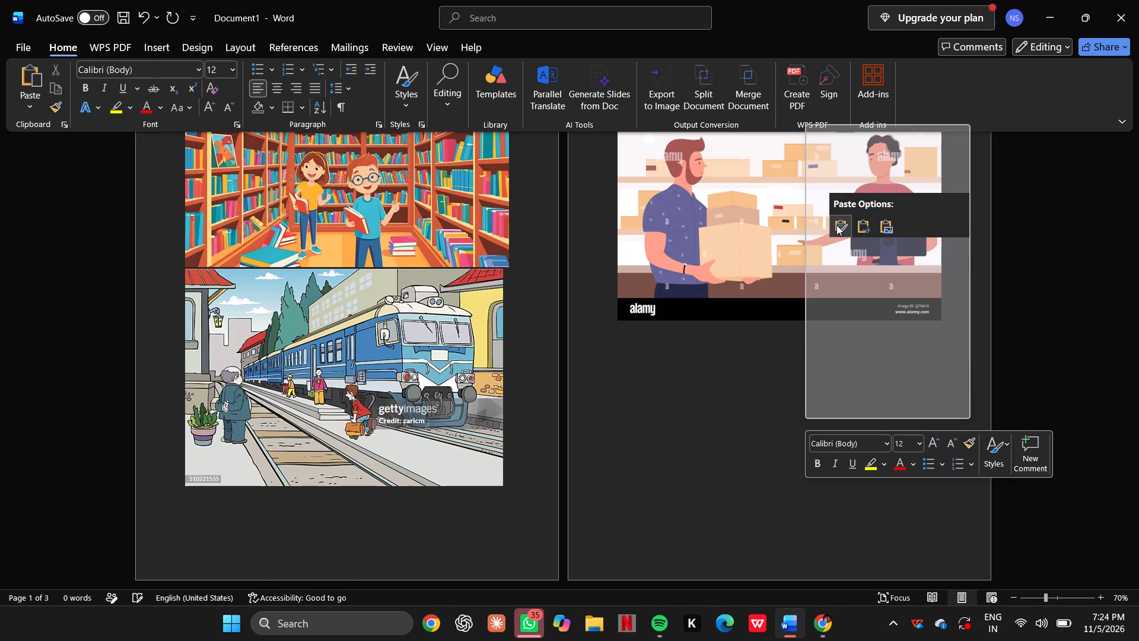
left_click(836, 225)
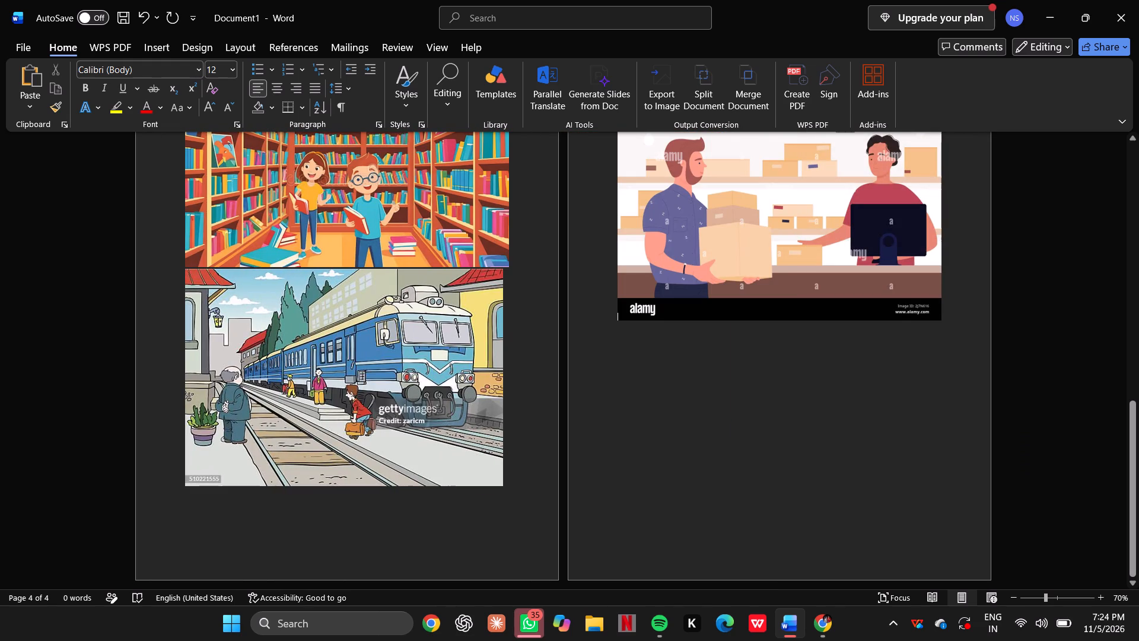
Switch to Chrome and replace the railway station image search with a search for "organising a birthday party".
left_click(815, 614)
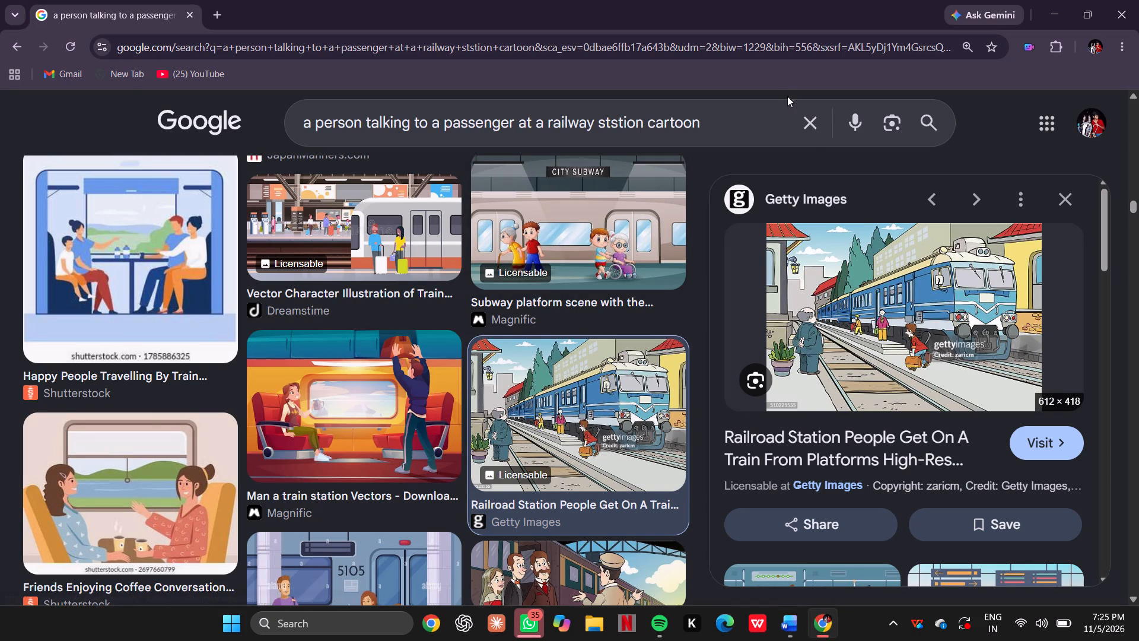
left_click(816, 139)
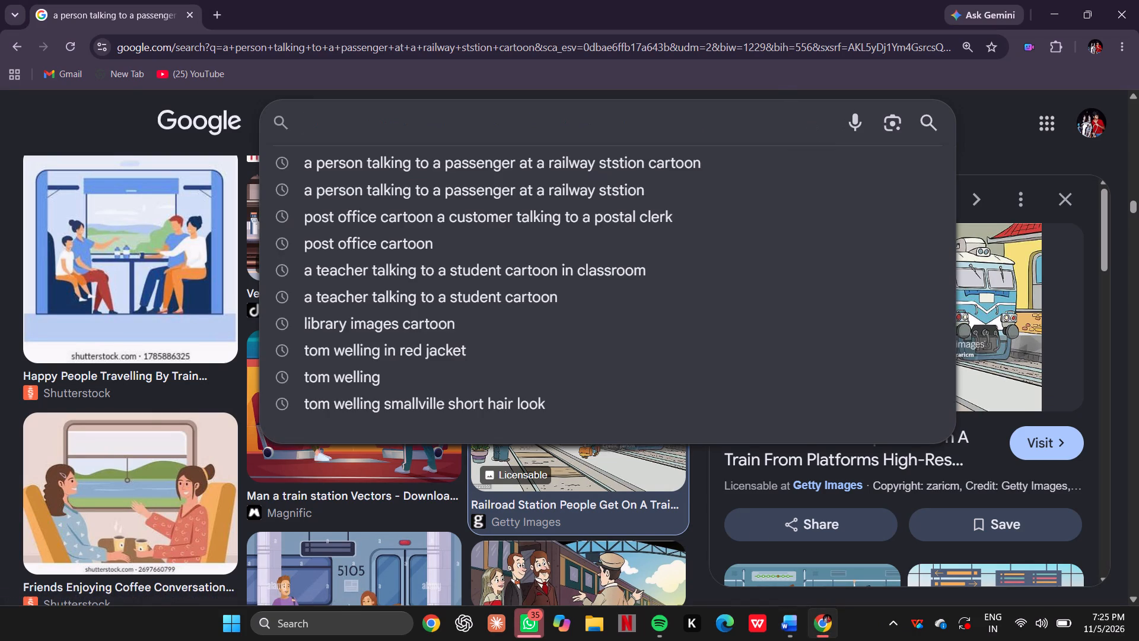
type("or")
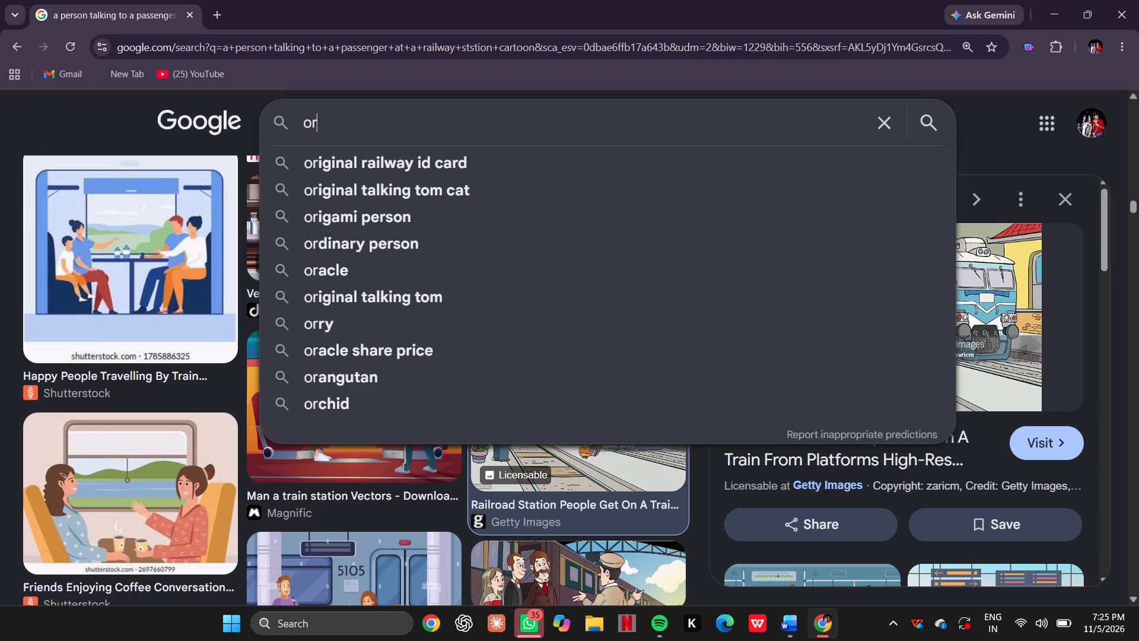
type("ga")
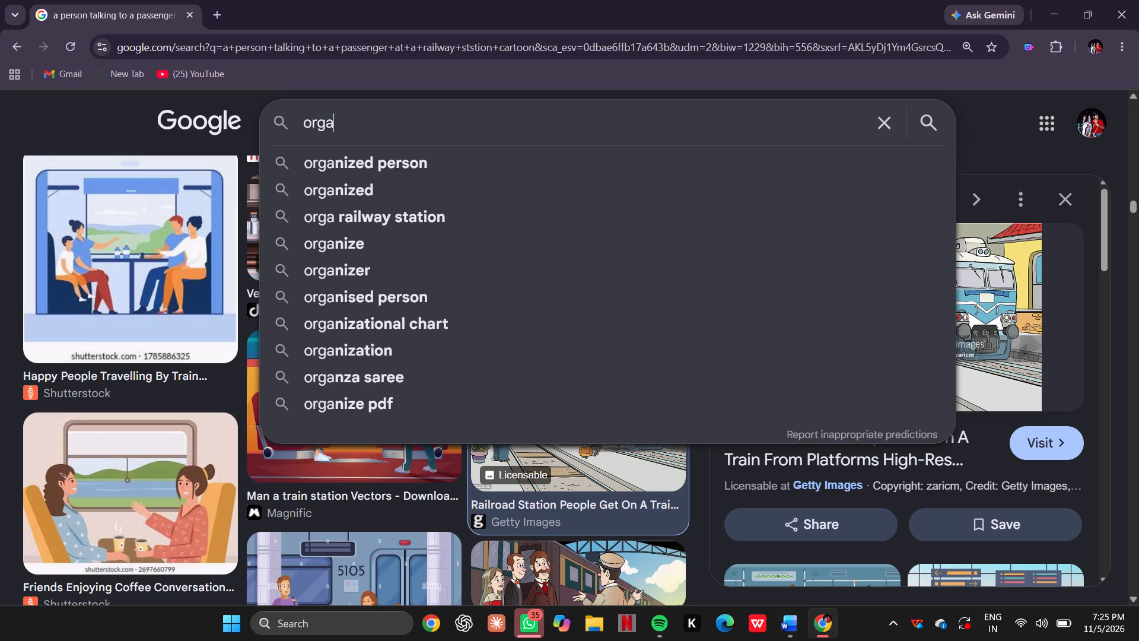
type("ni")
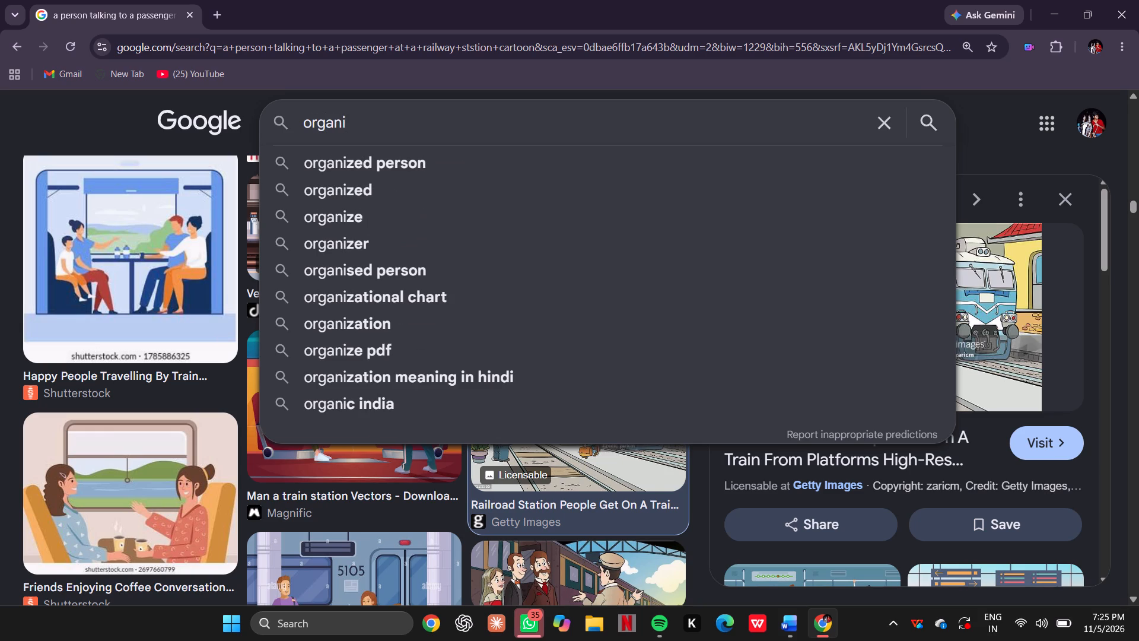
type("sing")
key("space")
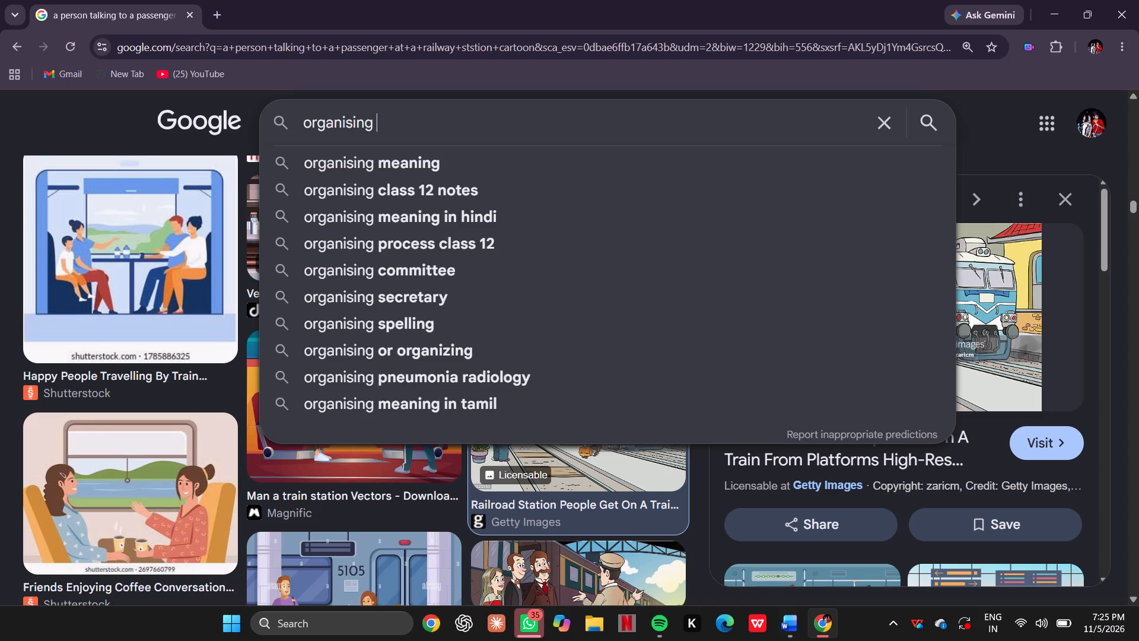
type("a")
key("space")
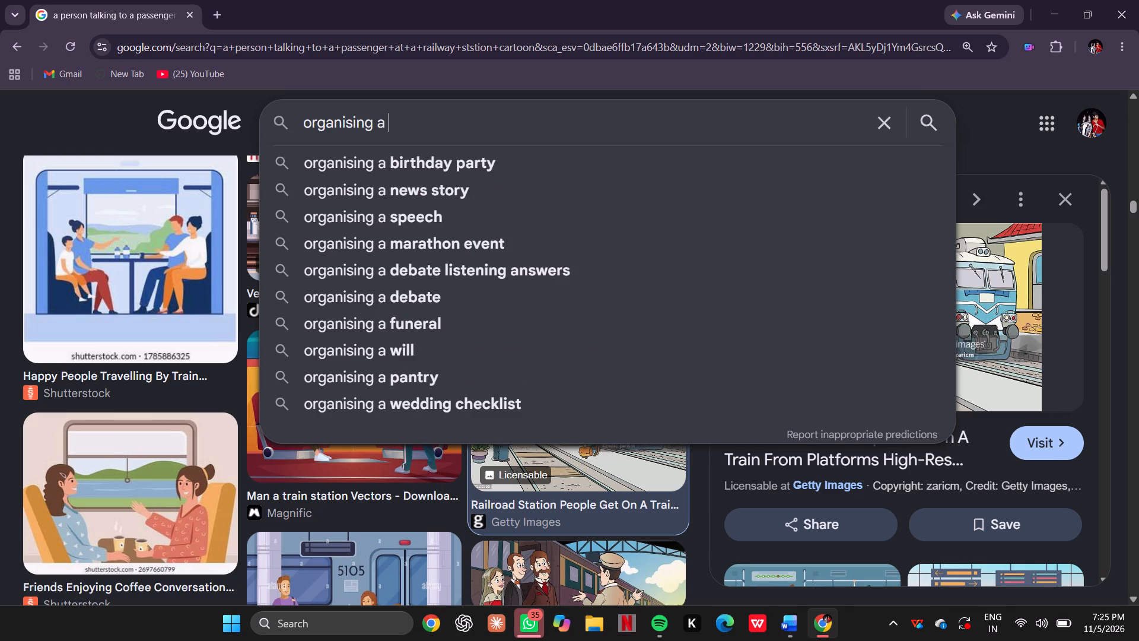
key("Down")
key("Return")
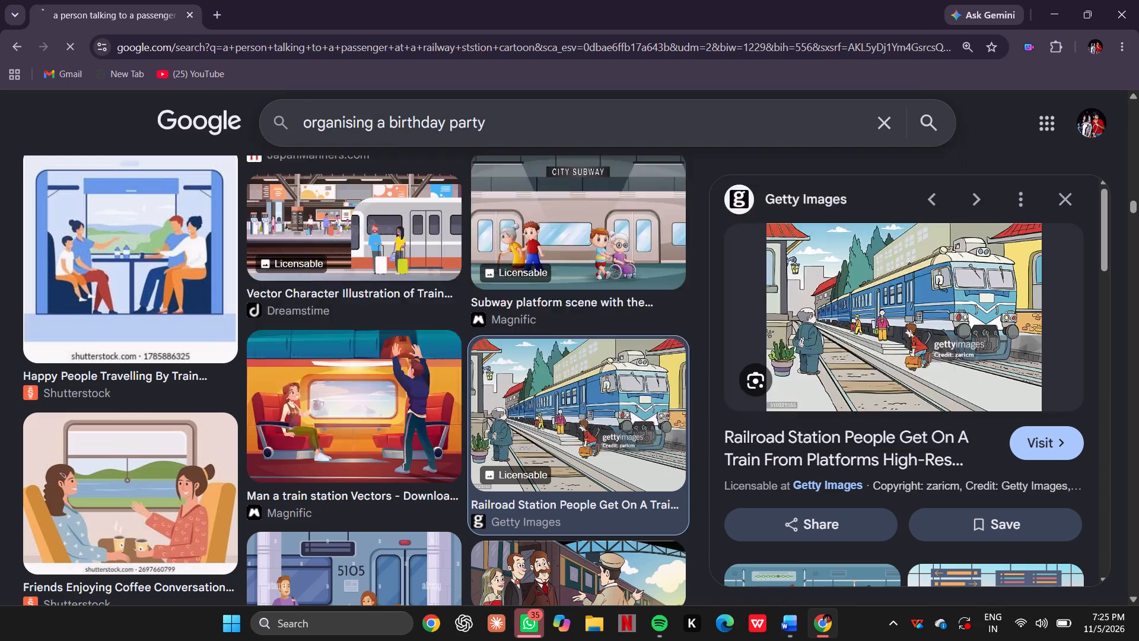
scroll(816, 139, "down", 1)
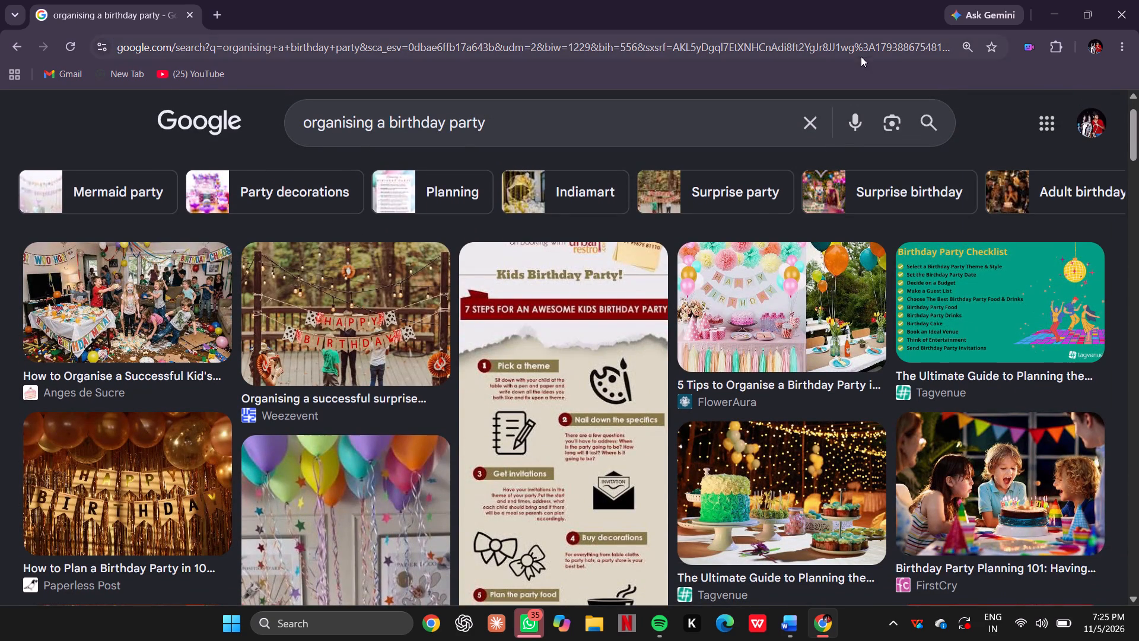
Refine the image search to "organising a birthday party cartoon".
left_click(742, 122)
key("space")
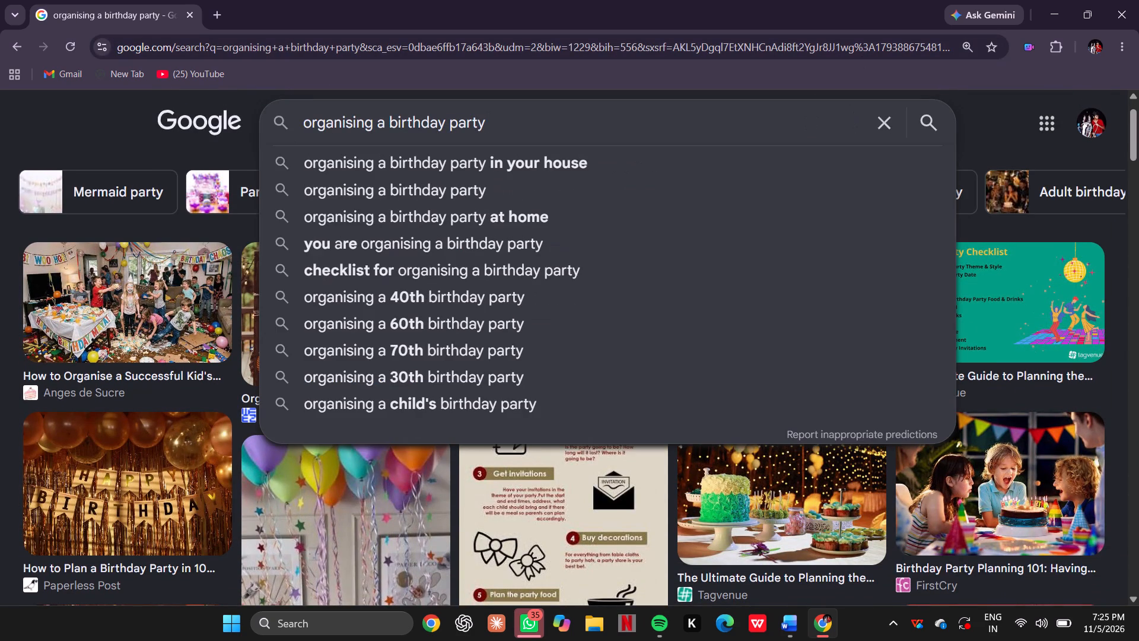
type("cart")
type("ii")
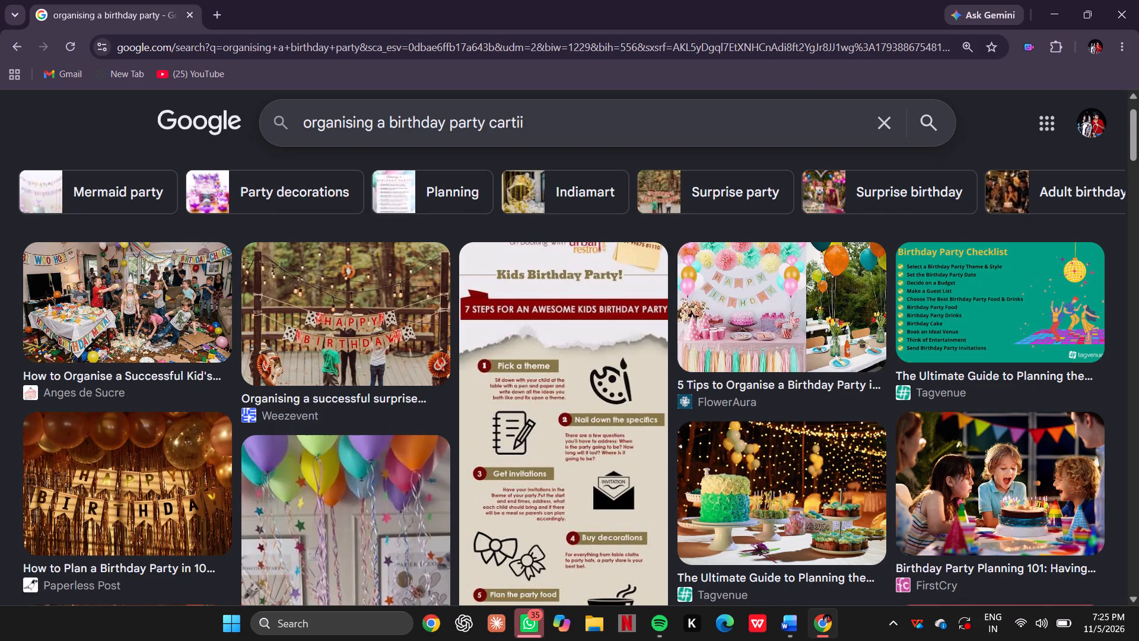
key("BackSpace")
key("BackSpace")
type("oon")
key("space")
key("Return")
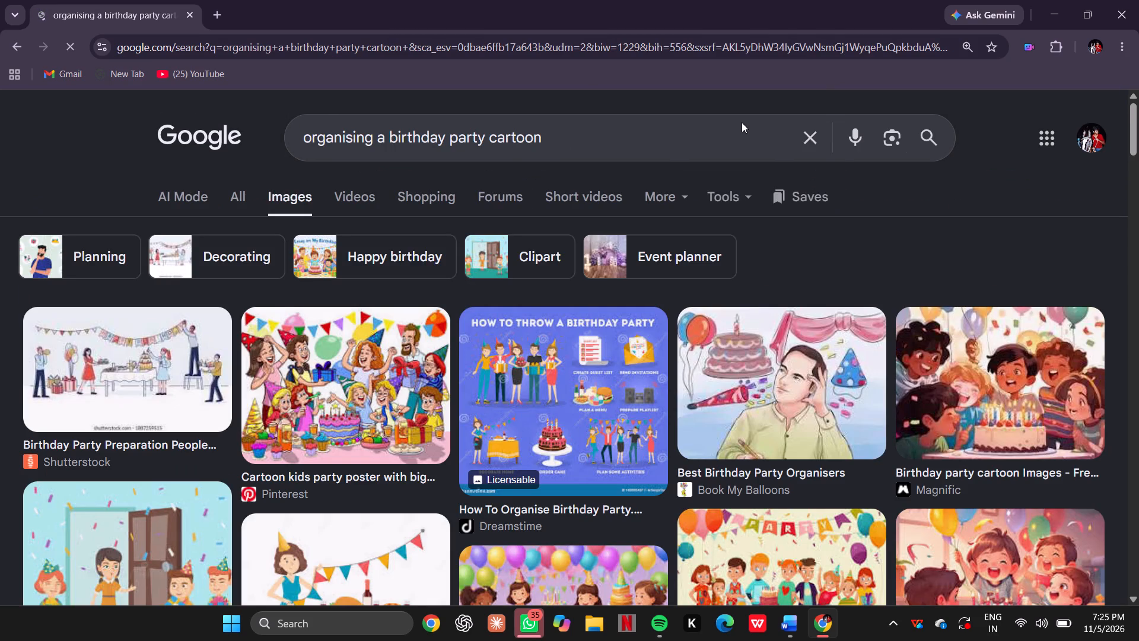
Preview the Shutterstock cartoon of people decorating a room for a birthday party and copy the image.
scroll(742, 122, "down", 1)
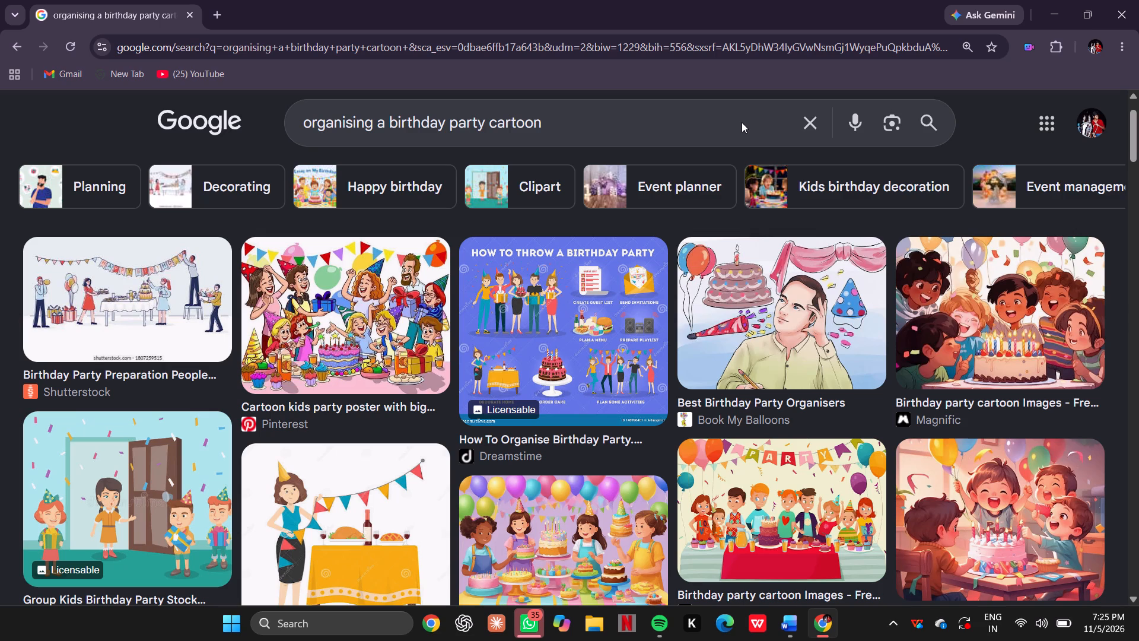
left_click(177, 309)
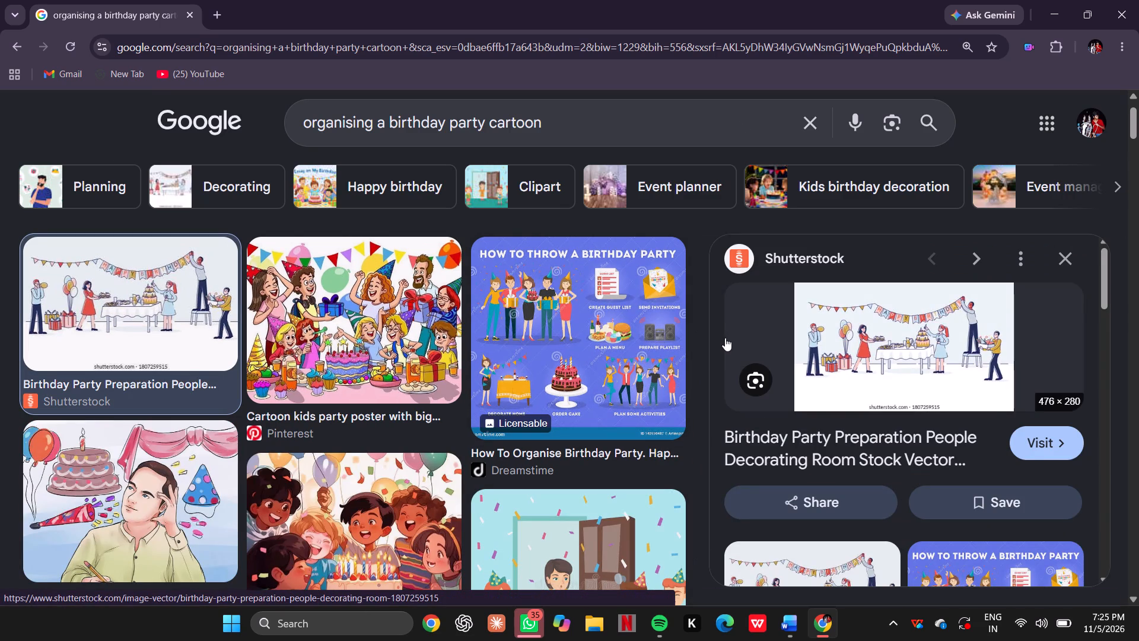
right_click(828, 373)
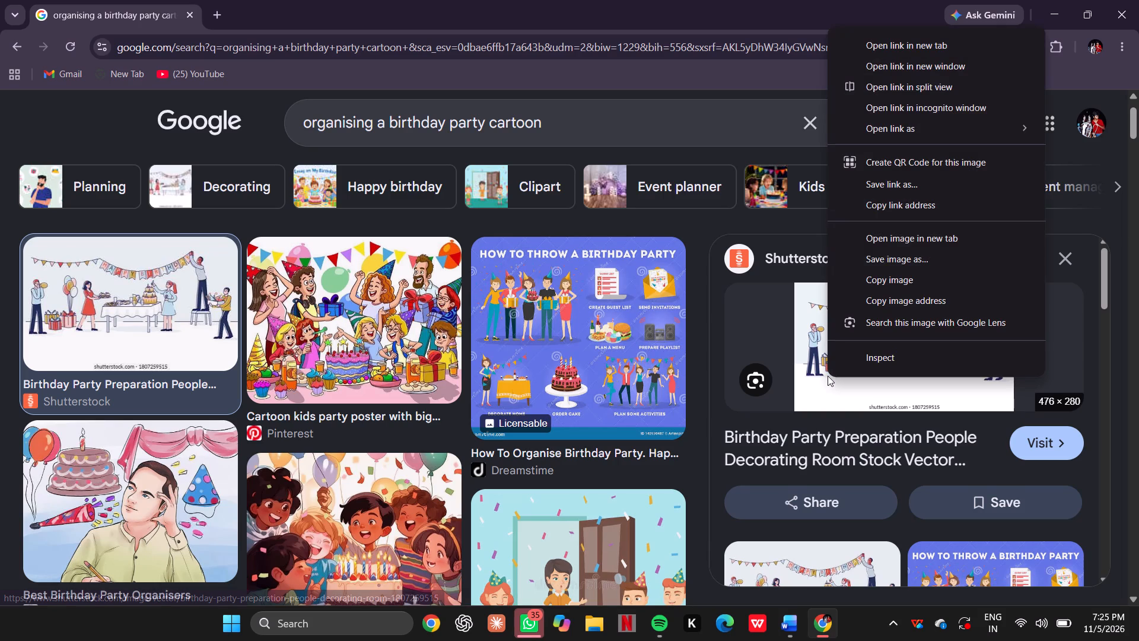
left_click(902, 284)
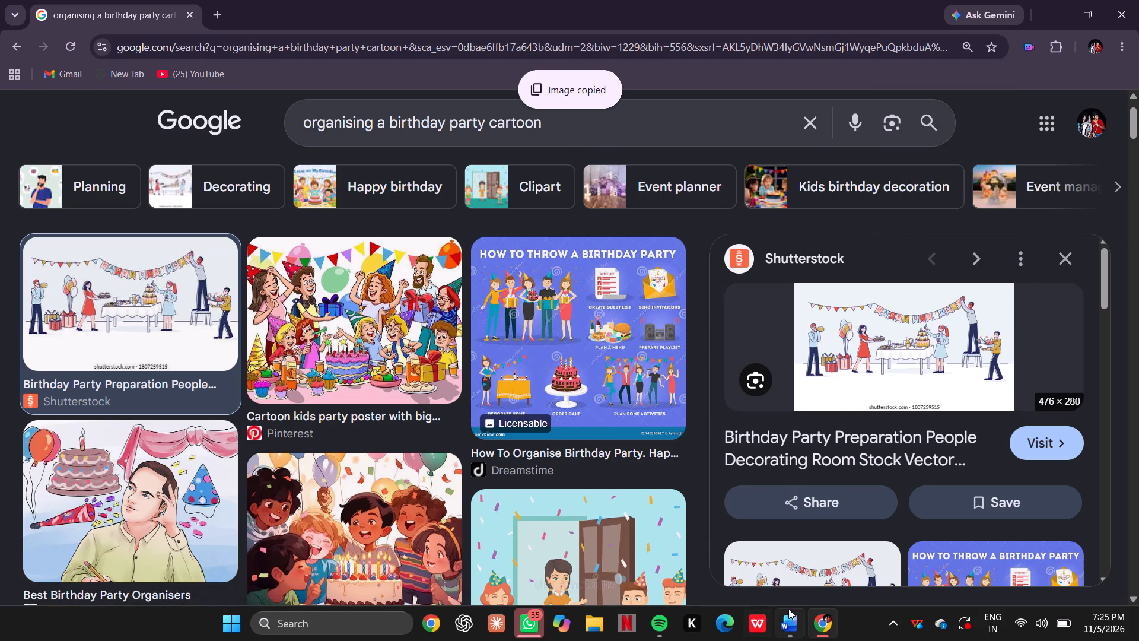
Switch to Word and paste the copied birthday party picture below the post office picture, merging formatting.
left_click(788, 610)
left_click_drag(788, 610, 775, 536)
right_click(800, 463)
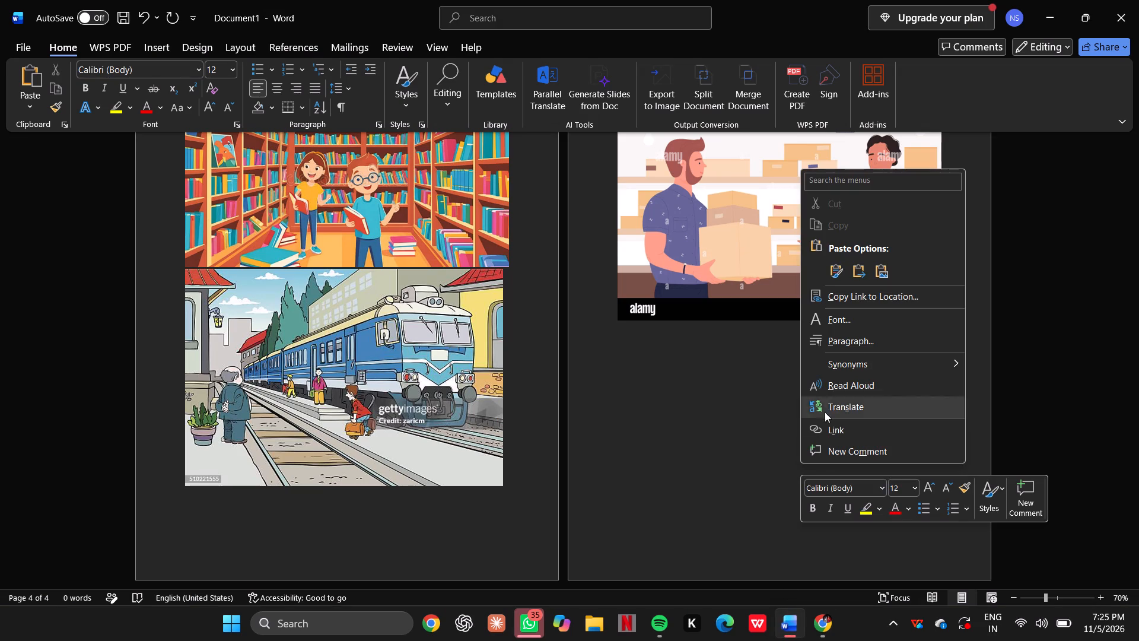
left_click(857, 267)
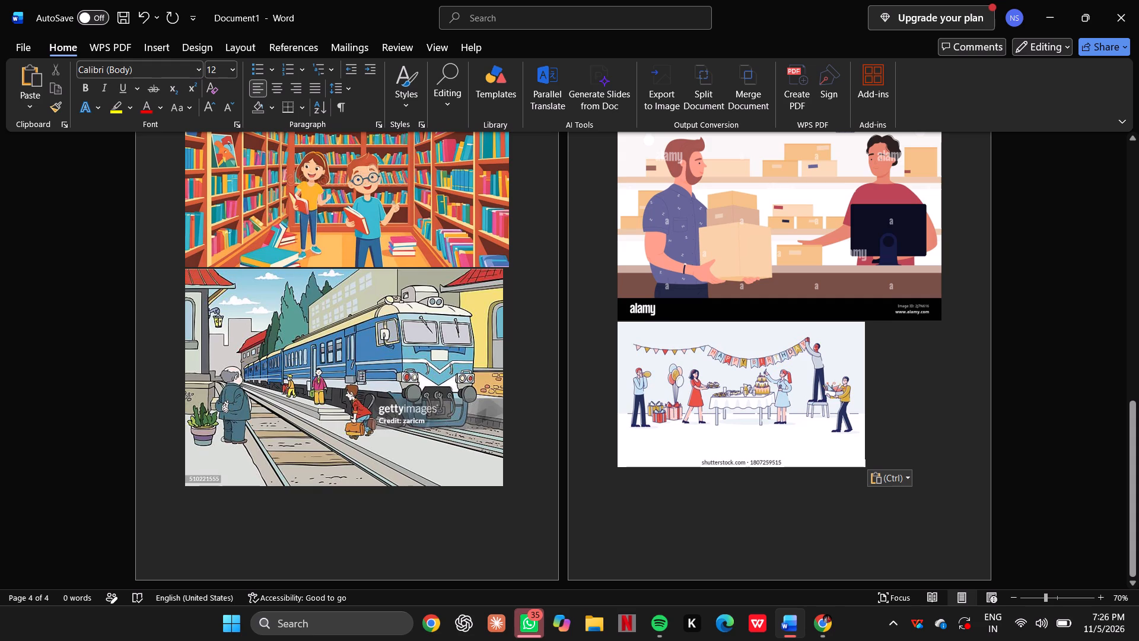
Switch to Chrome and search Google Images for "moblie phone cartoon".
left_click(817, 638)
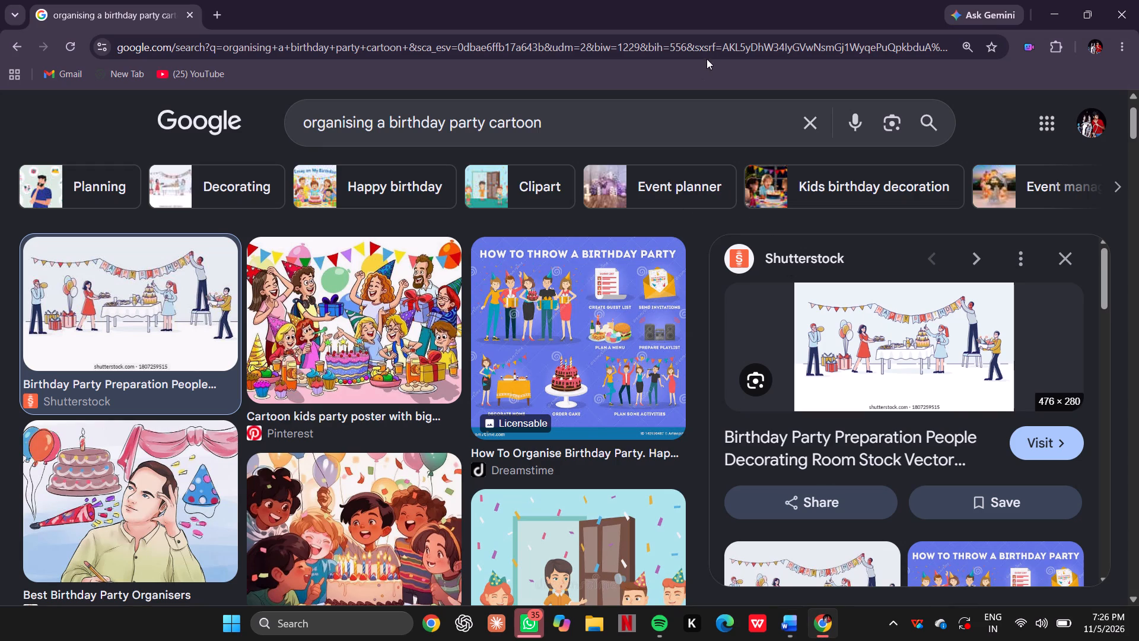
left_click(813, 121)
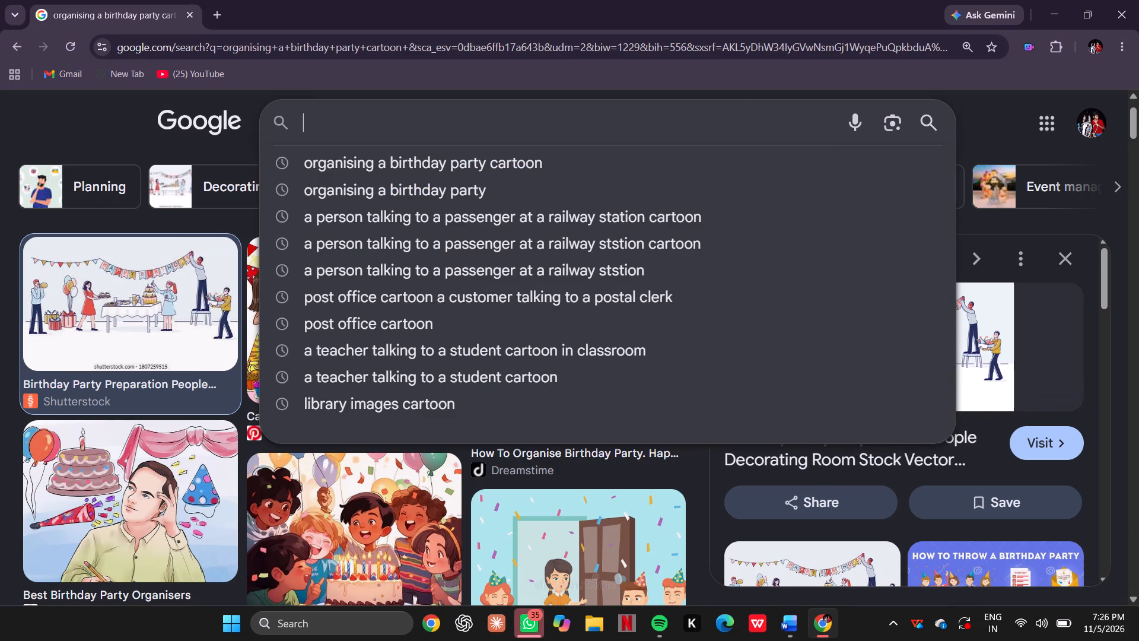
type("mon")
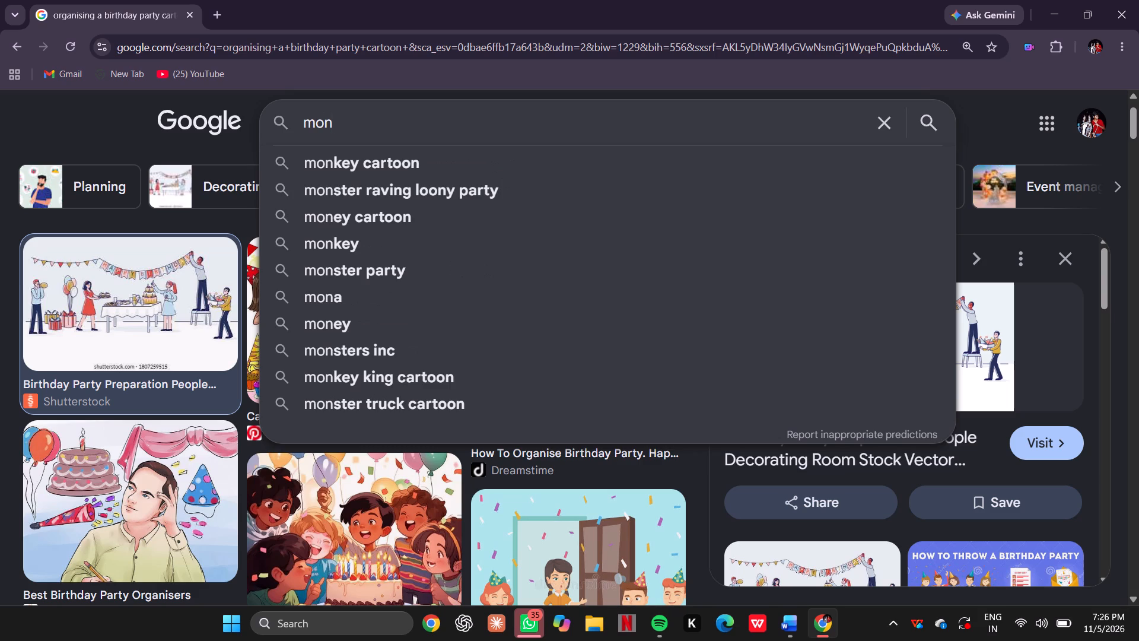
key("BackSpace")
type("bli")
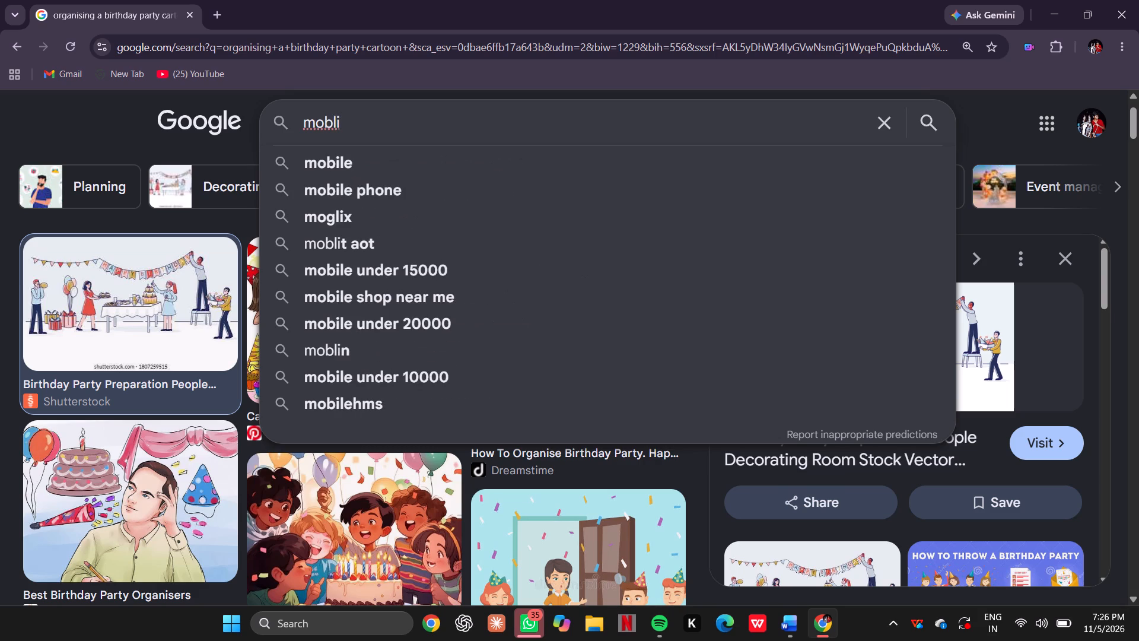
type("es")
key("space")
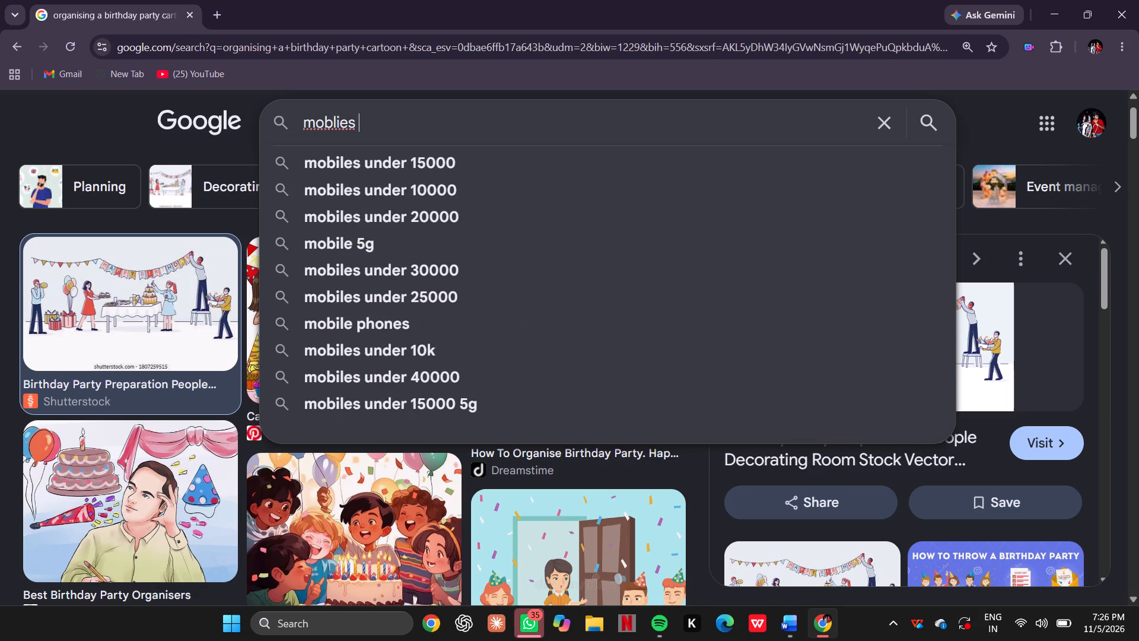
key("BackSpace")
key("BackSpace")
key("space")
type("phone")
key("space")
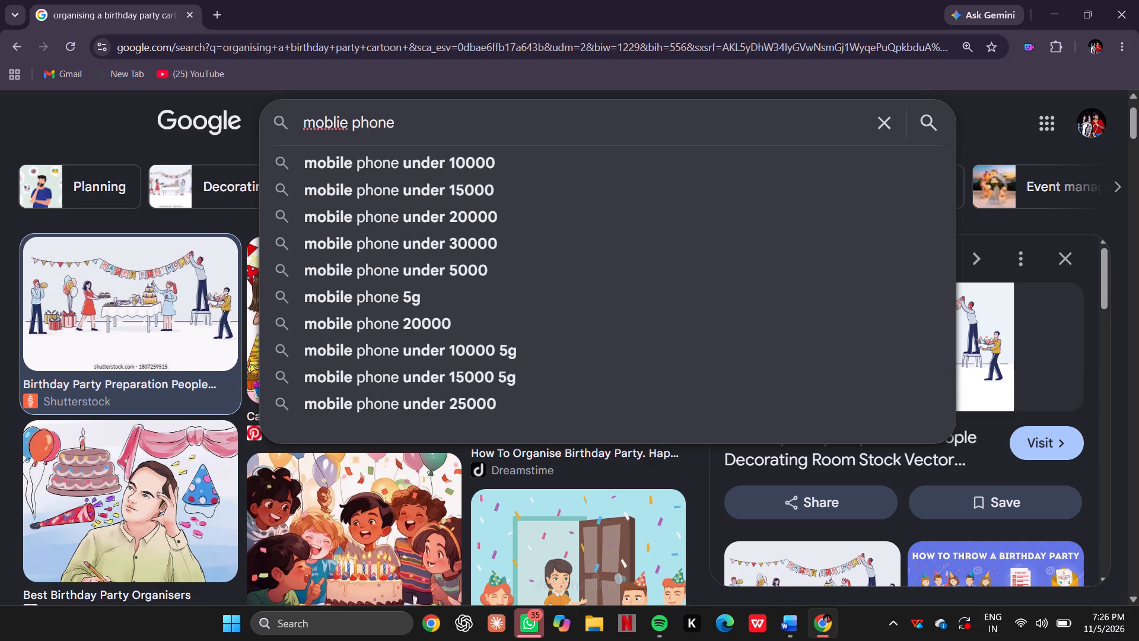
key("c")
key("a")
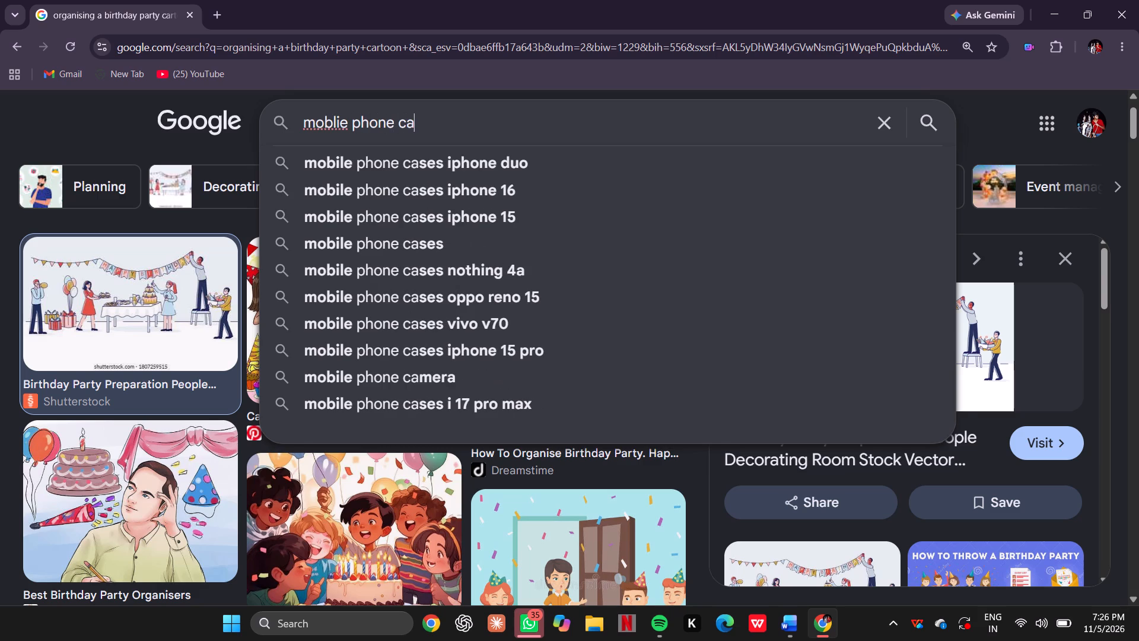
type("rtoon")
key("space")
key("Return")
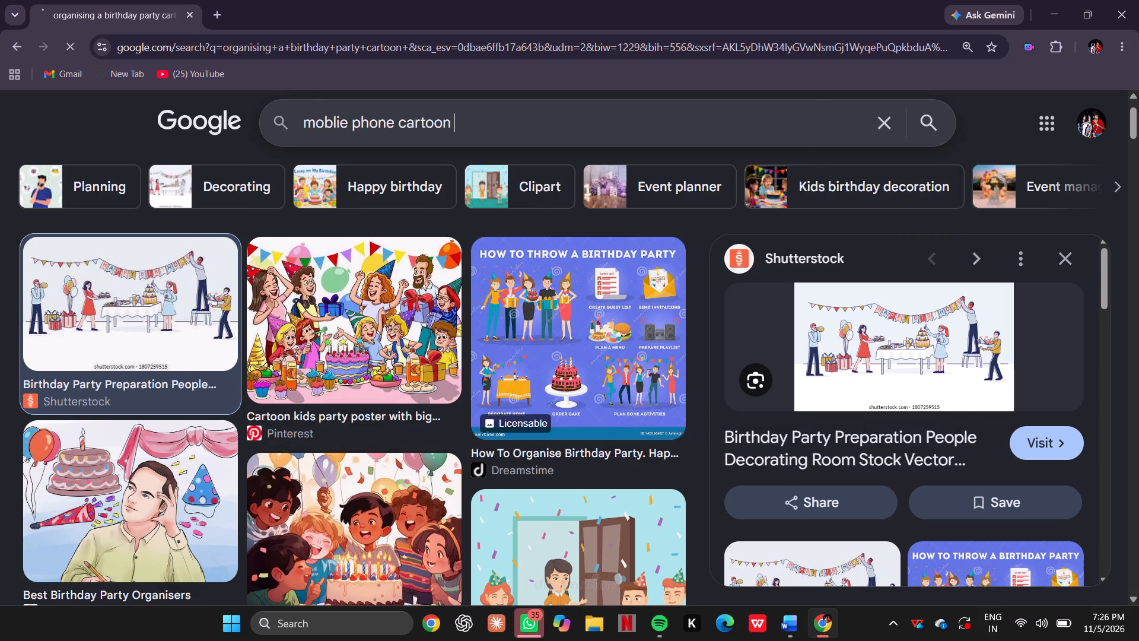
Preview the Magnific cartoon of a blue phone on a pale pink background and copy the image.
scroll(813, 121, "down", 1)
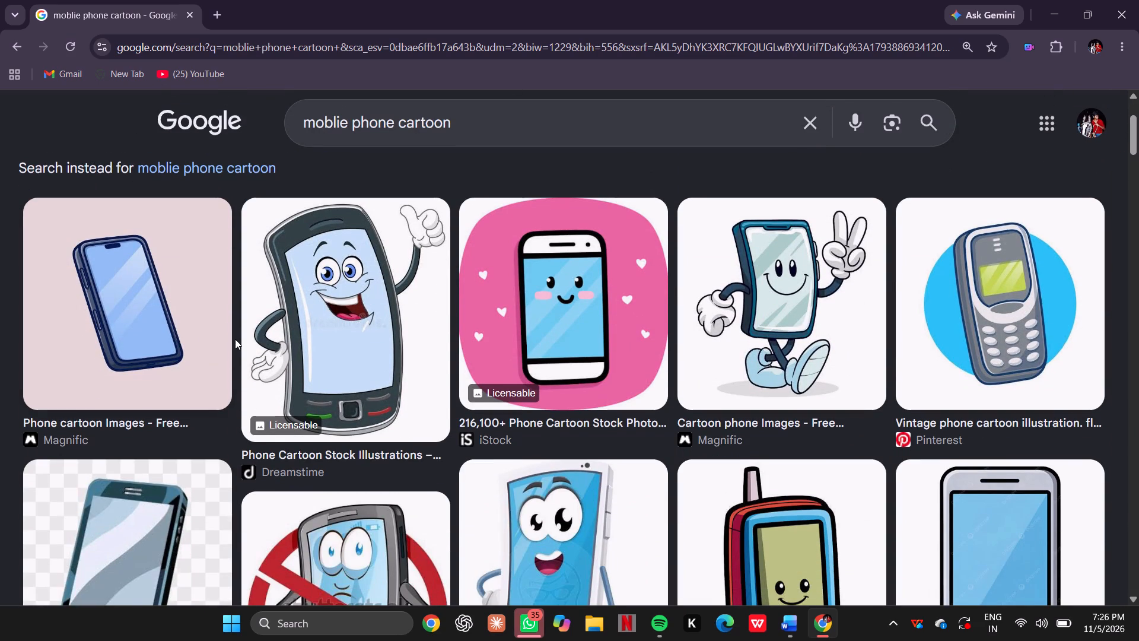
left_click(199, 335)
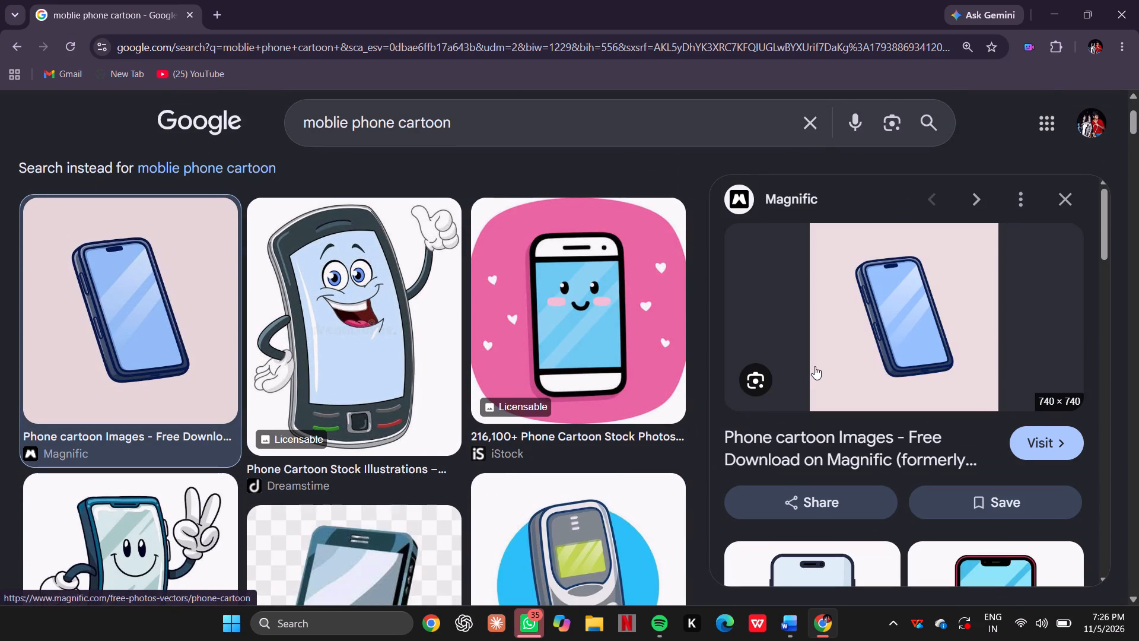
right_click(815, 366)
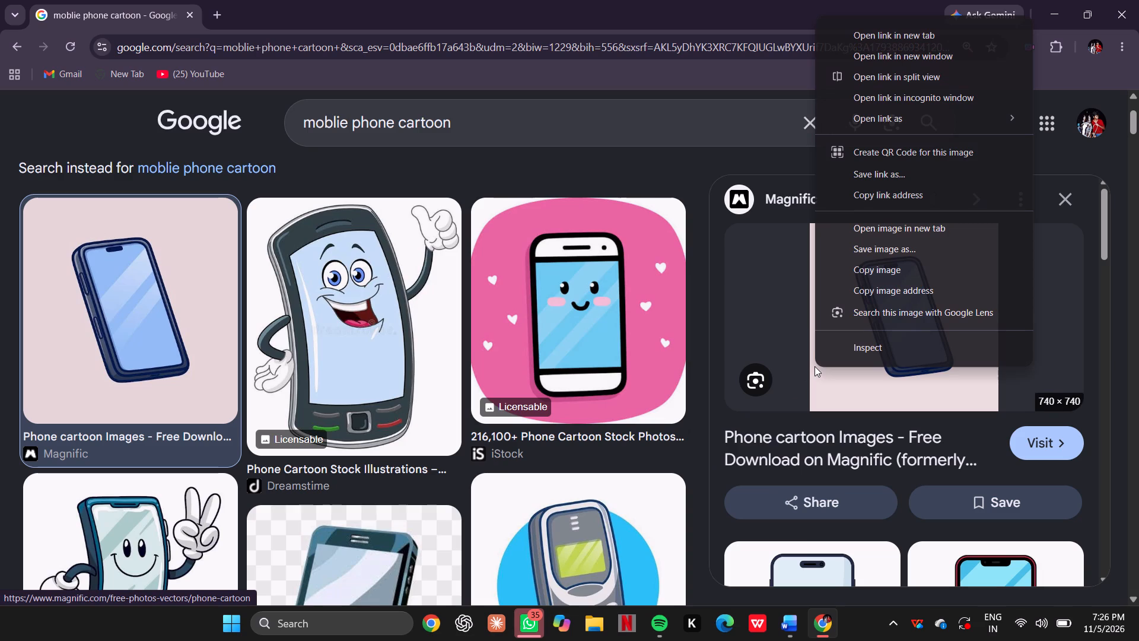
left_click(905, 261)
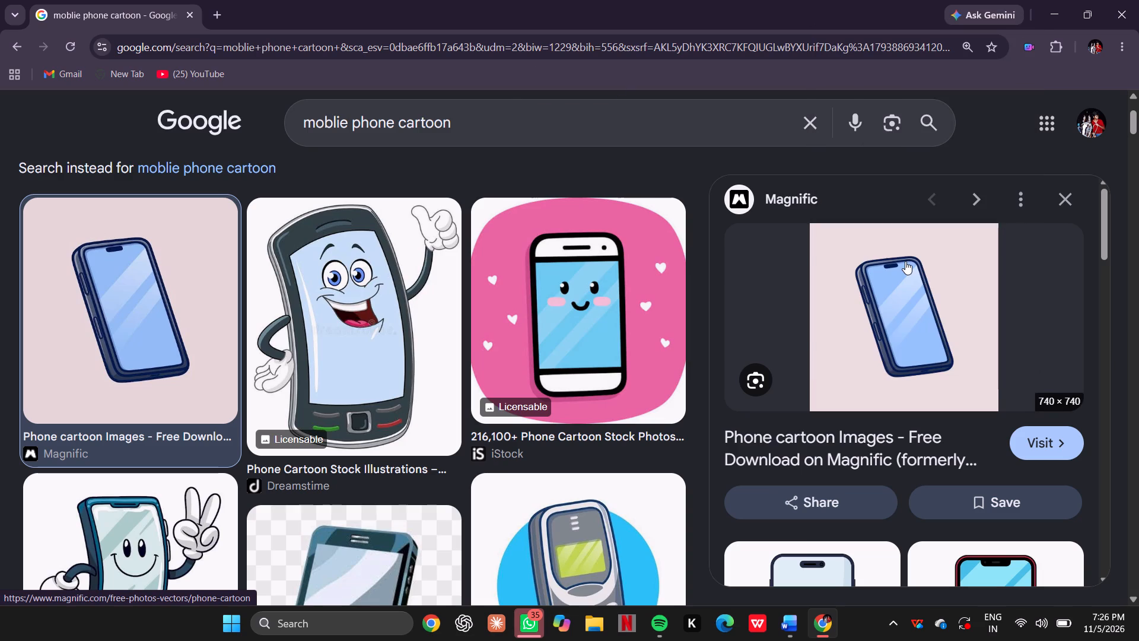
Switch to Word and paste the copied phone picture after the birthday party picture, merging formatting.
left_click(789, 624)
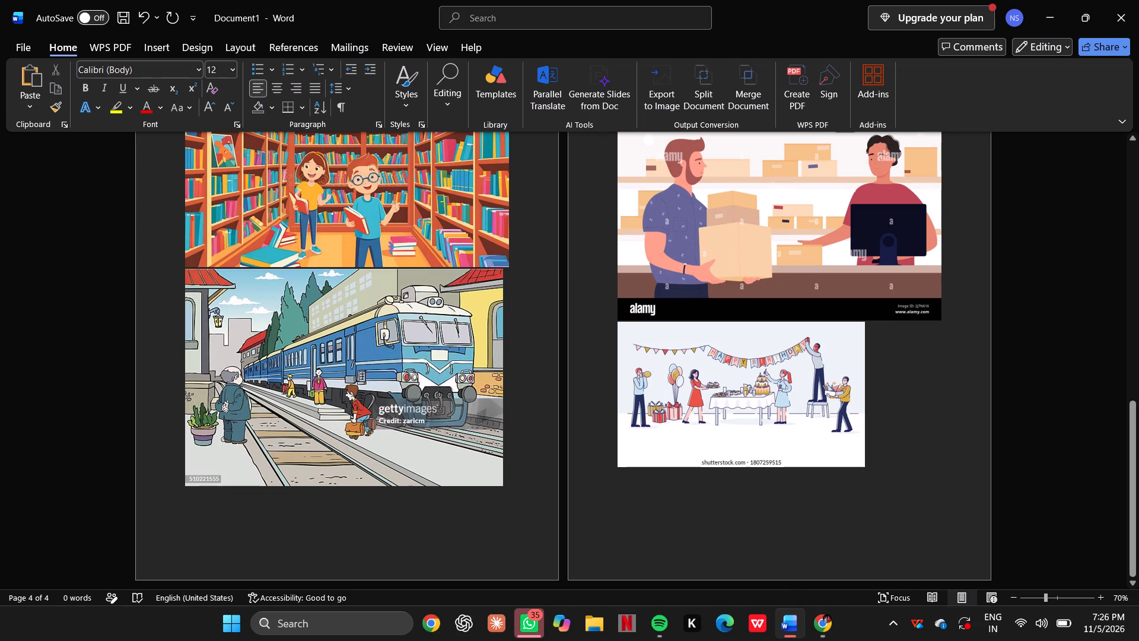
right_click(938, 456)
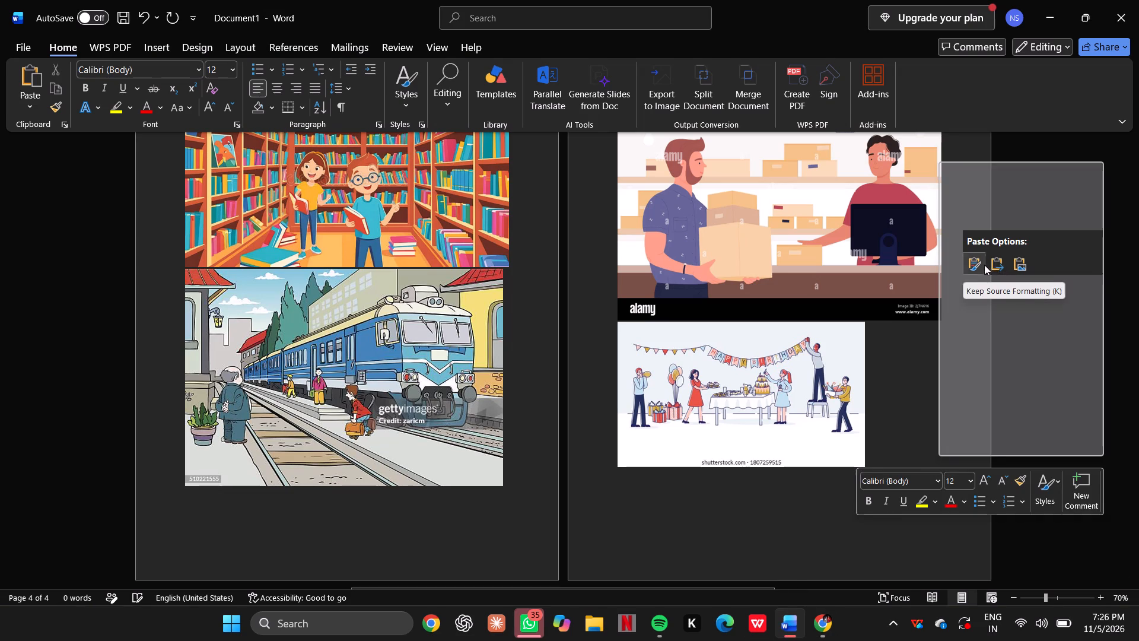
left_click(995, 265)
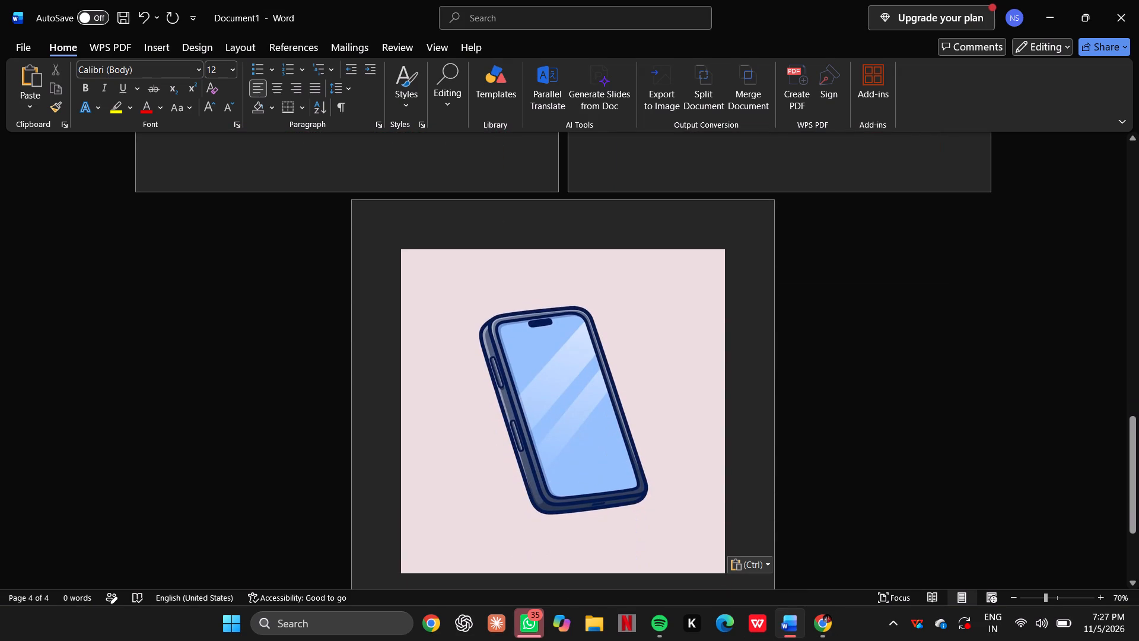
scroll(972, 465, "down", 7)
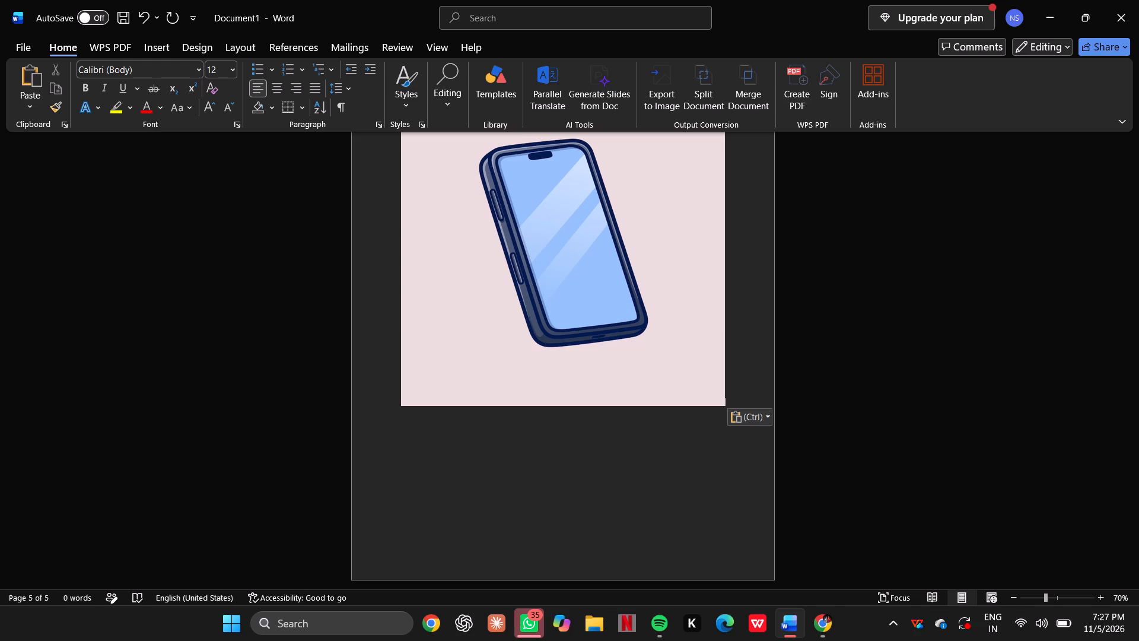
Switch to Chrome and search Google Images for "teamwork cartoon".
left_click_drag(841, 640, 833, 612)
right_click(820, 634)
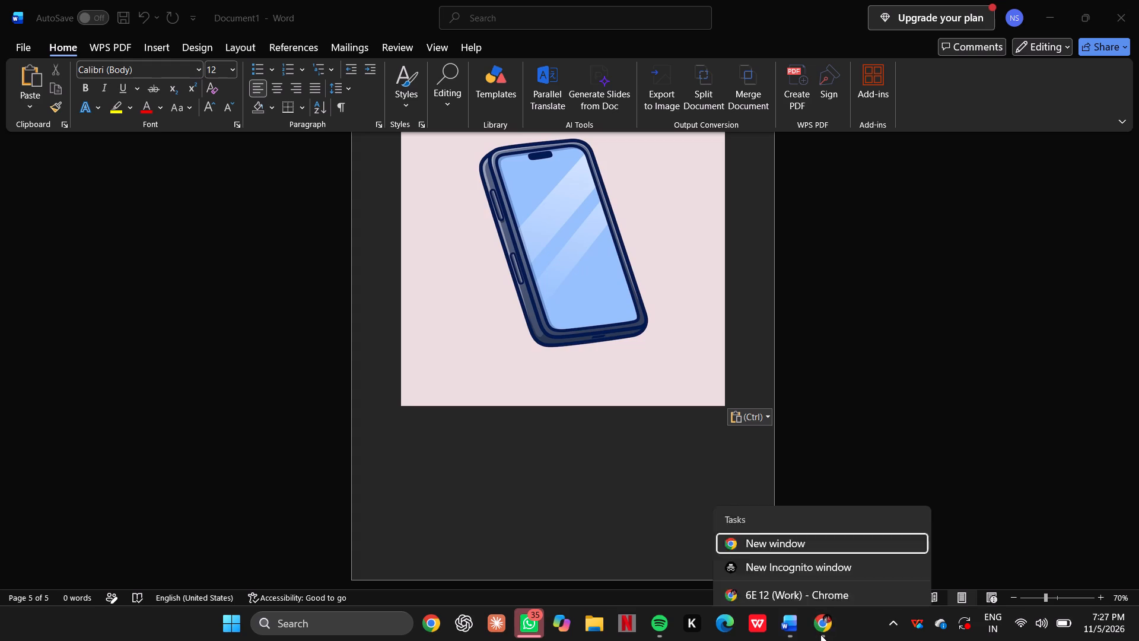
left_click(811, 630)
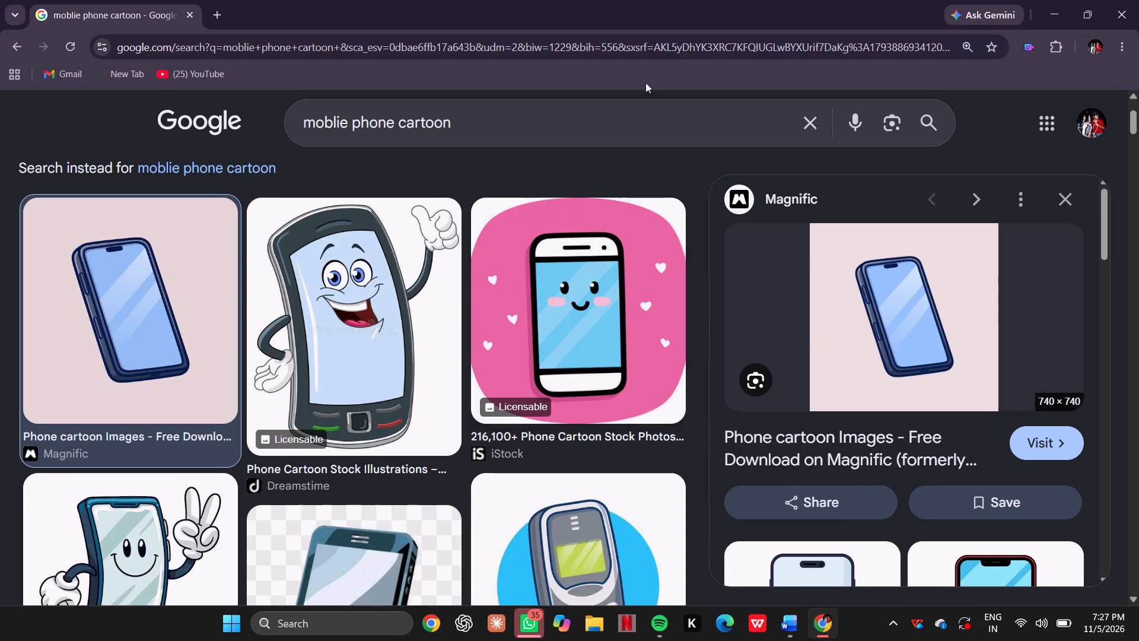
left_click(809, 132)
type("teas")
key("BackSpace")
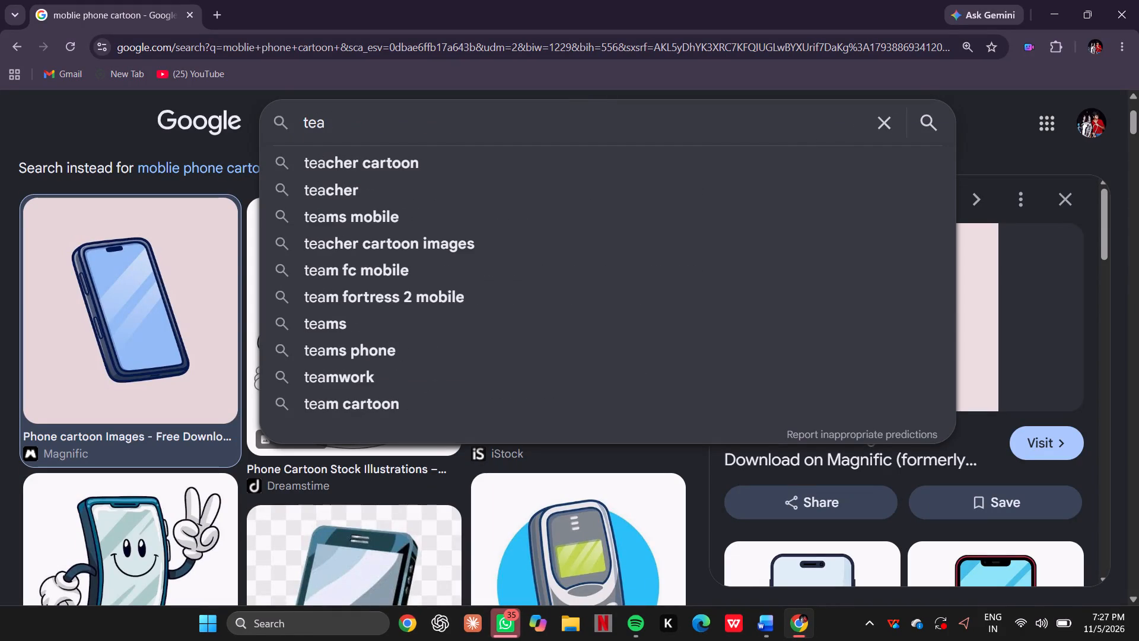
type("me")
key("BackSpace")
type("work")
key("space")
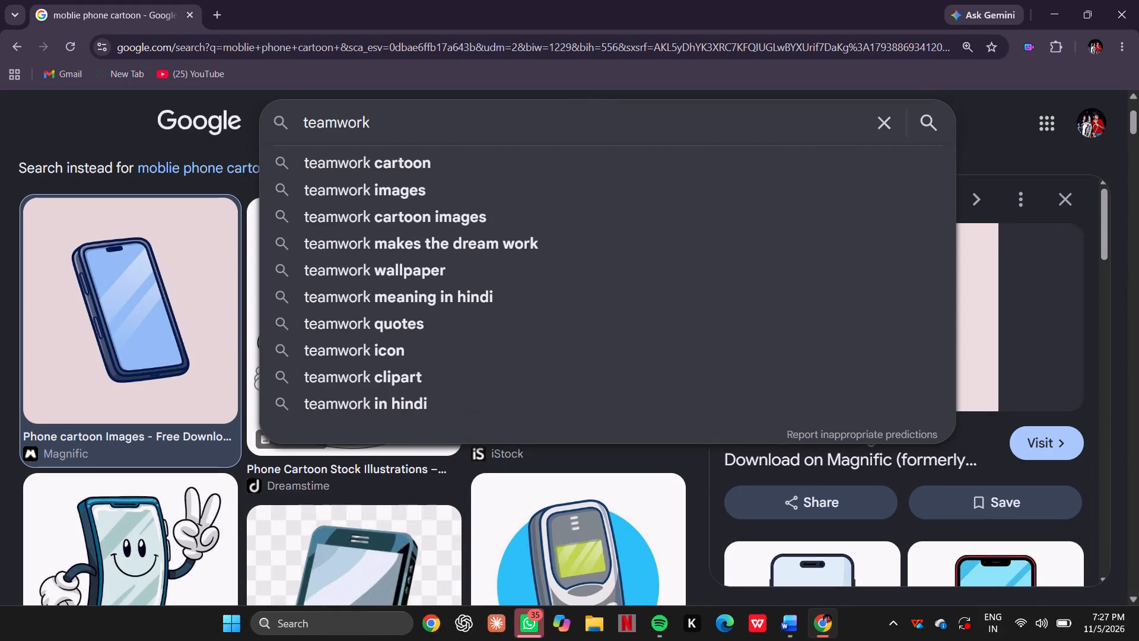
key("Down")
key("Return")
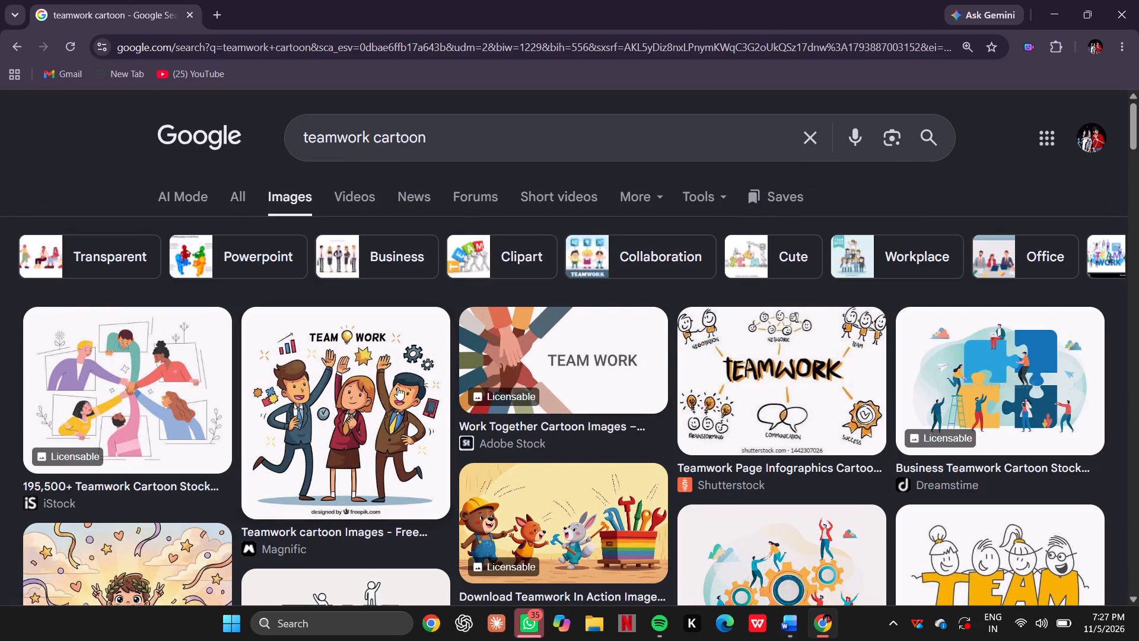
Copy the Magnific "Team Work" cartoon of three cheering office workers from the image results.
right_click(399, 408)
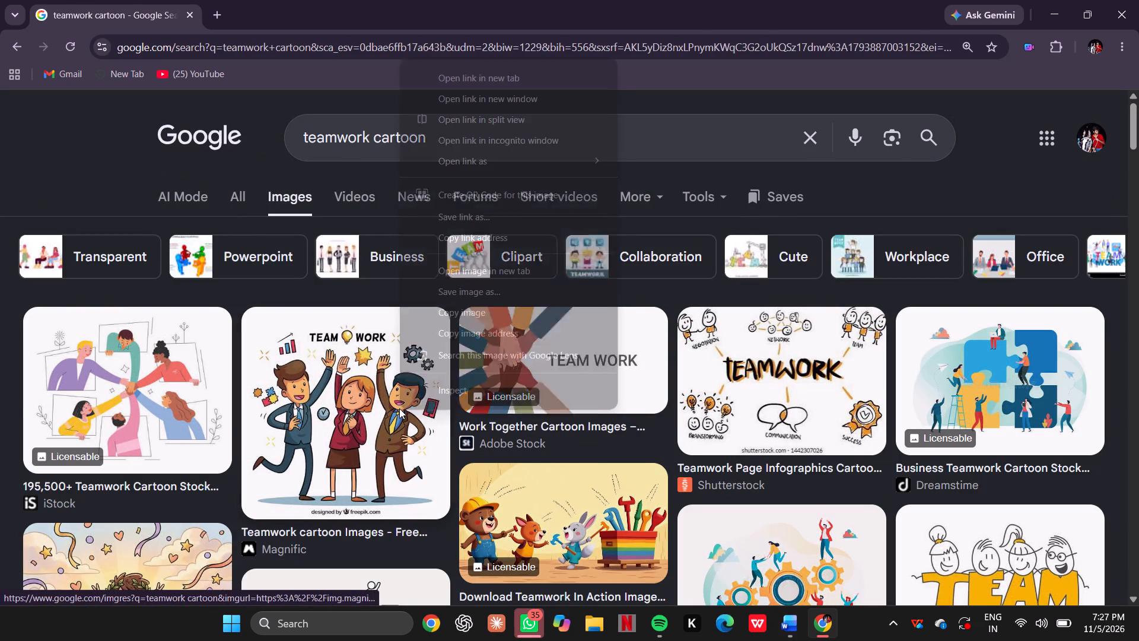
left_click(493, 311)
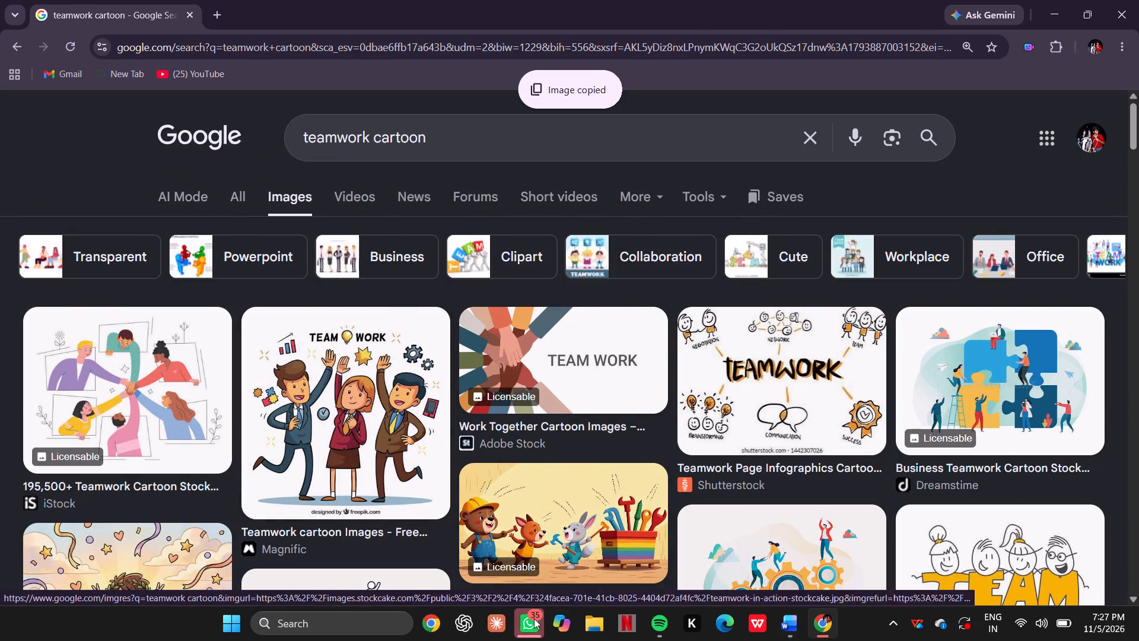
Switch to Word and paste the copied teamwork picture after the phone picture, merging formatting.
left_click(803, 633)
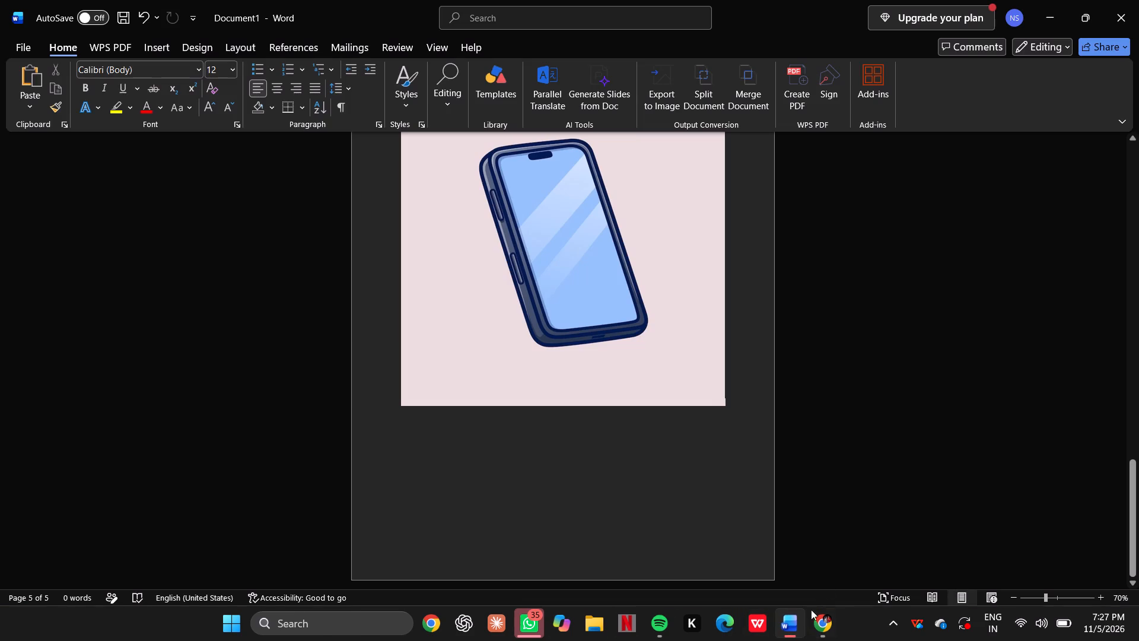
right_click(793, 475)
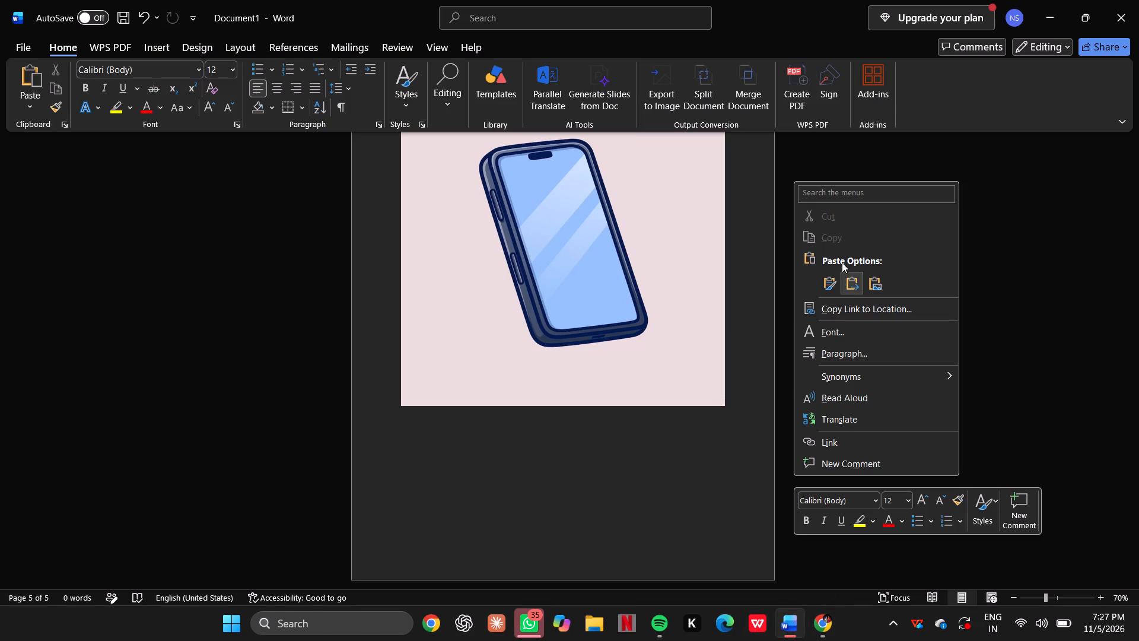
left_click(848, 286)
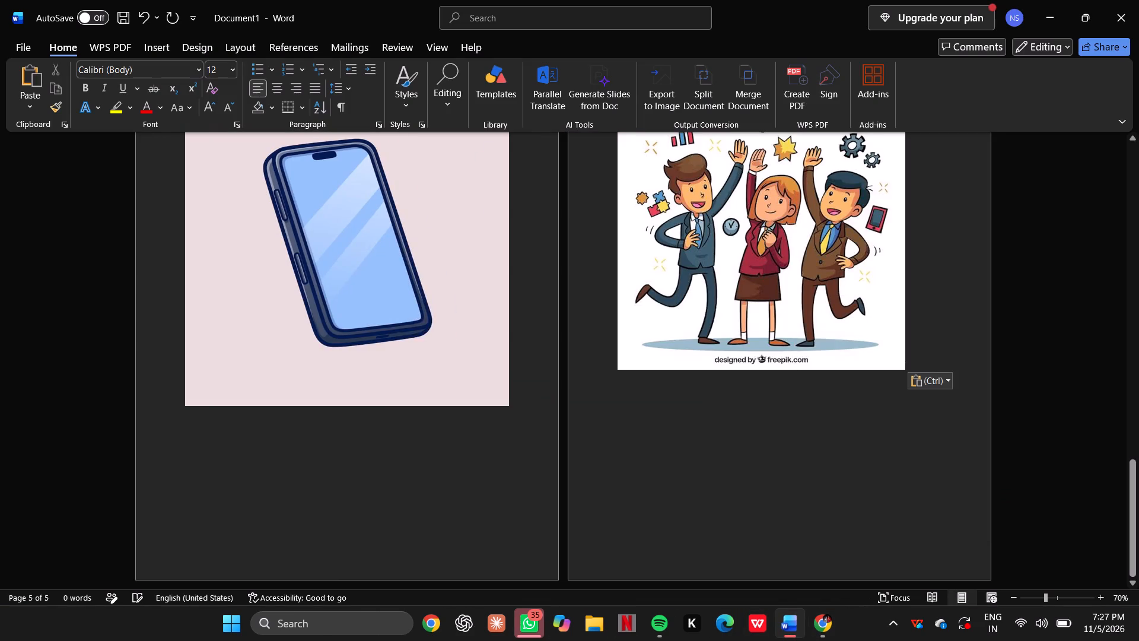
Look through the document's pages to review the inserted cartoon pictures.
scroll(899, 341, "up", 19)
scroll(899, 341, "up", 2)
scroll(899, 341, "down", 1)
scroll(899, 341, "up", 1)
scroll(899, 341, "down", 1)
scroll(899, 341, "up", 1)
scroll(899, 341, "down", 1)
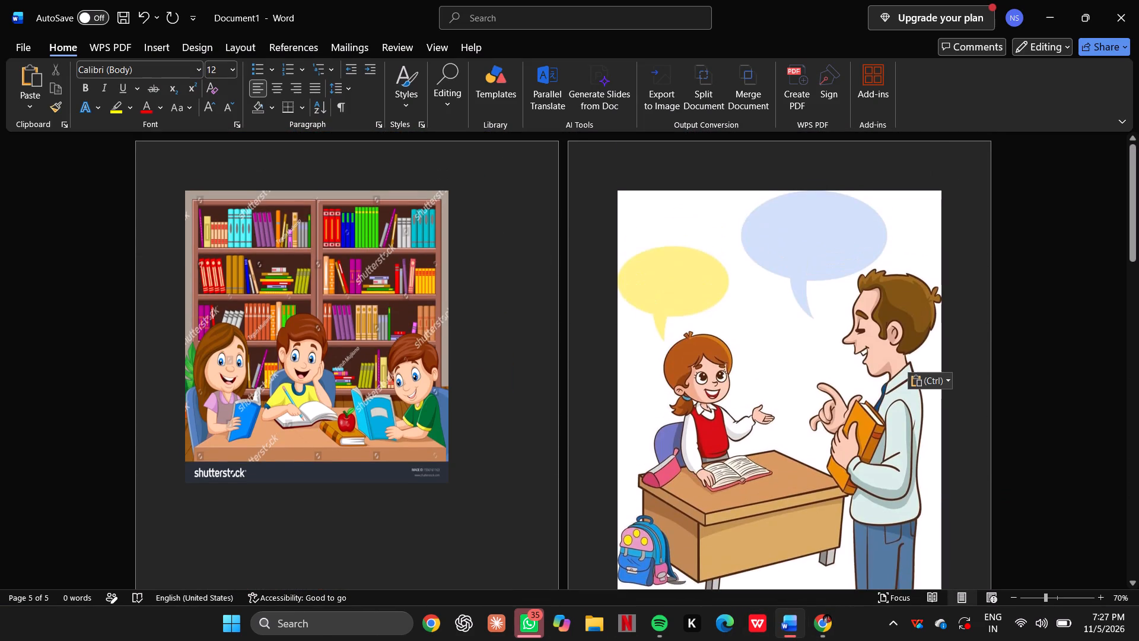
scroll(899, 341, "down", 6)
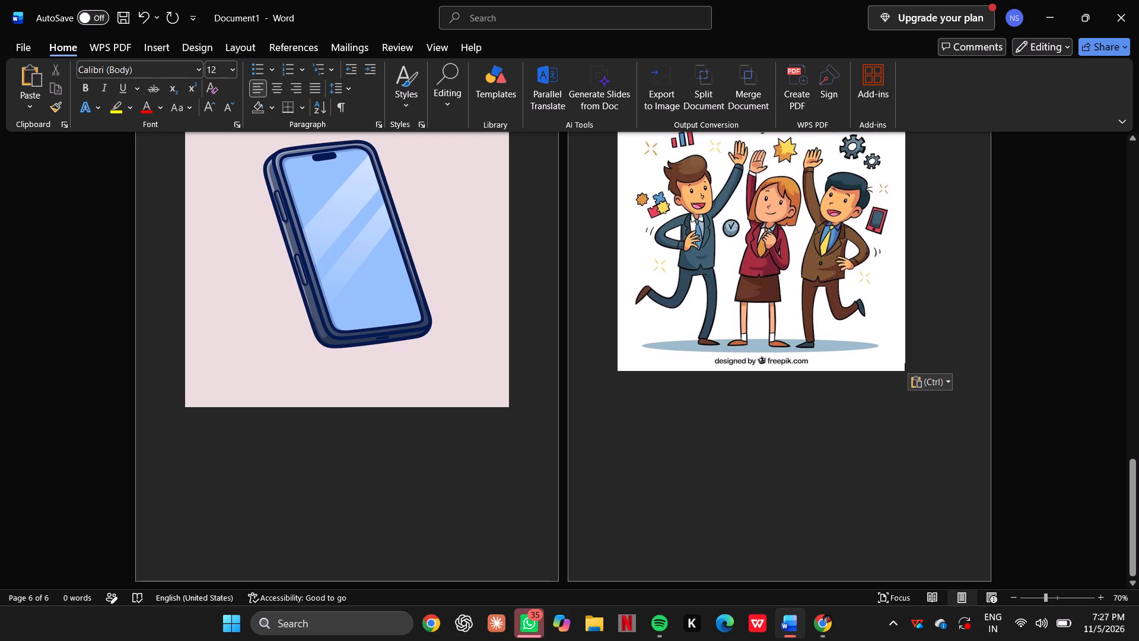
scroll(911, 227, "down", 1)
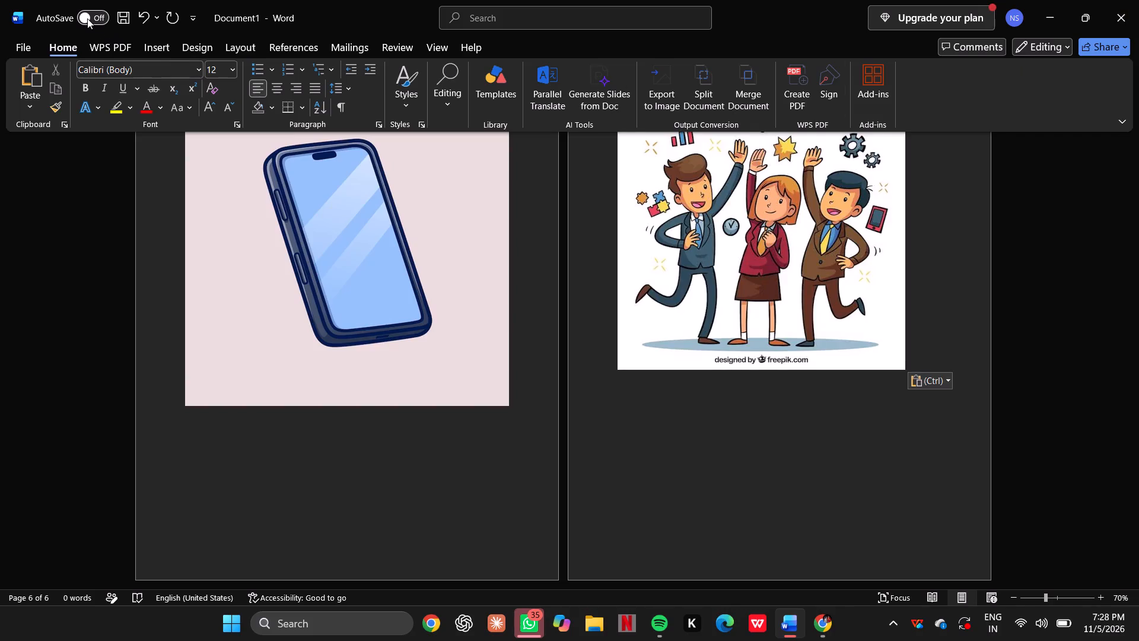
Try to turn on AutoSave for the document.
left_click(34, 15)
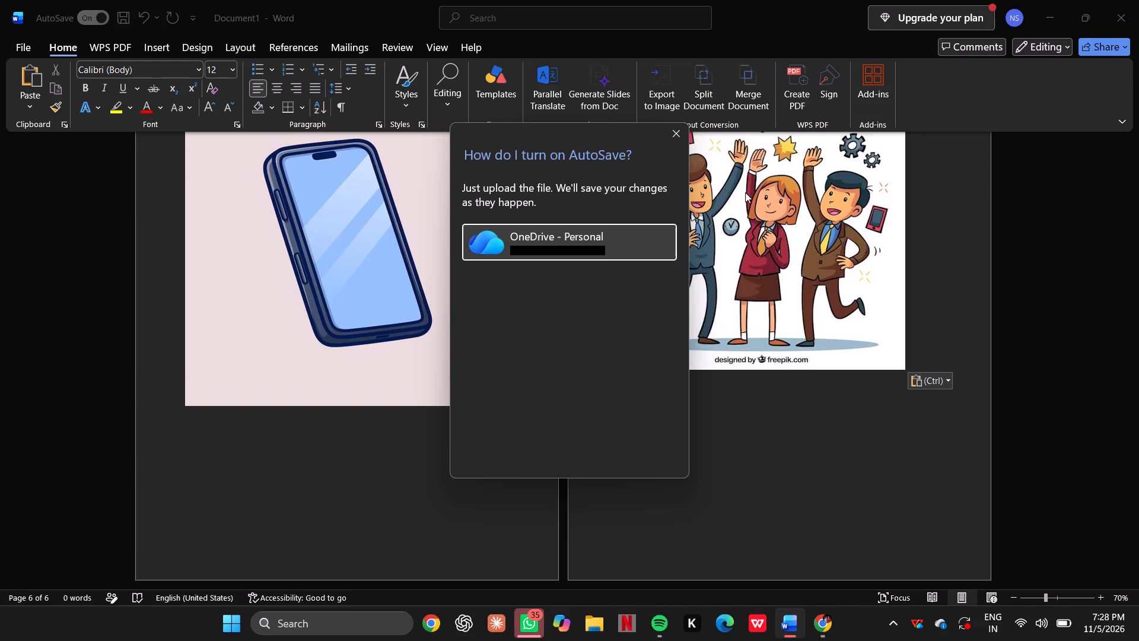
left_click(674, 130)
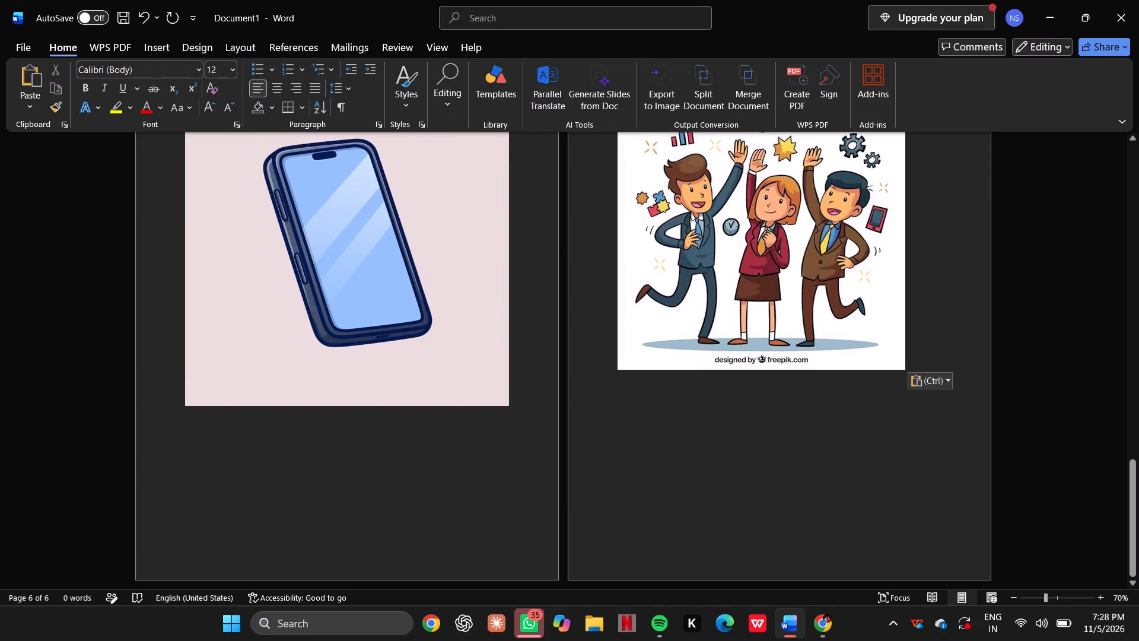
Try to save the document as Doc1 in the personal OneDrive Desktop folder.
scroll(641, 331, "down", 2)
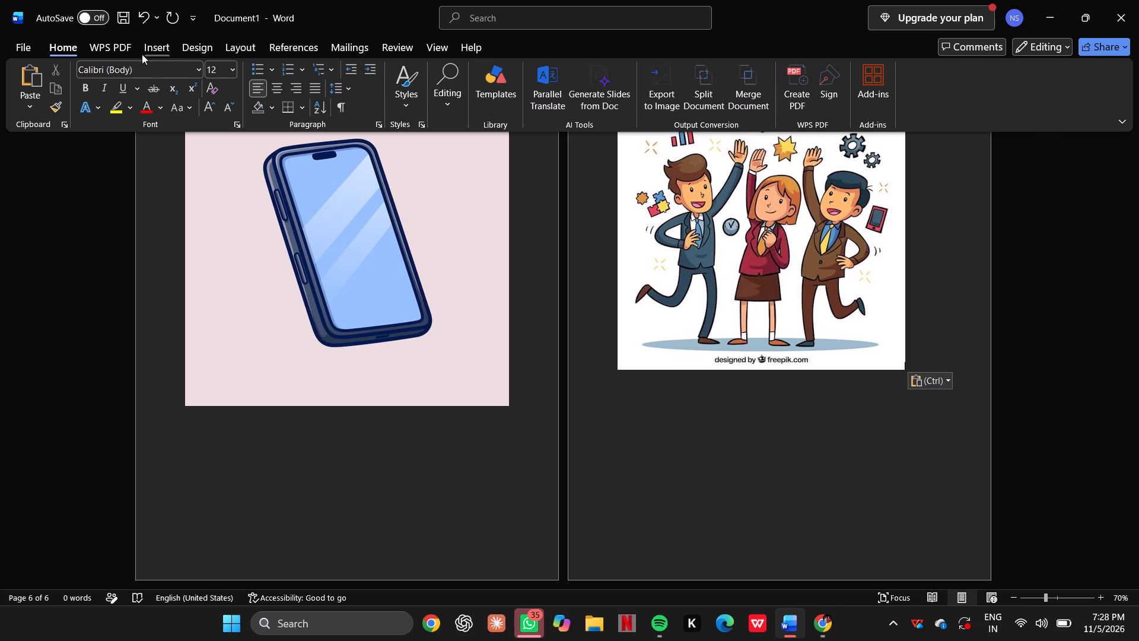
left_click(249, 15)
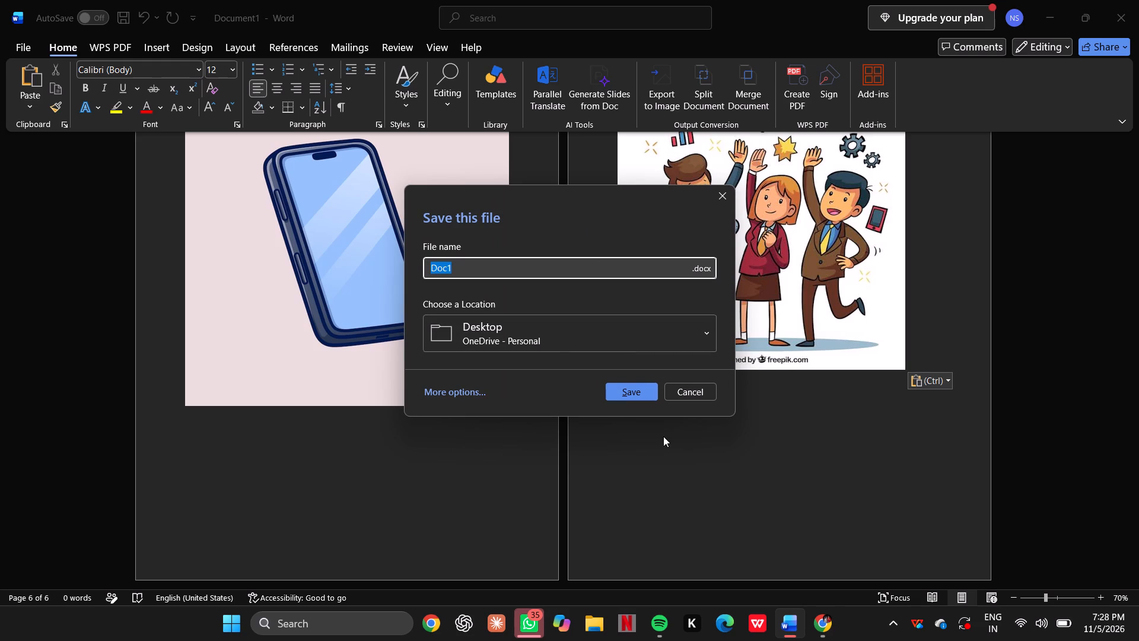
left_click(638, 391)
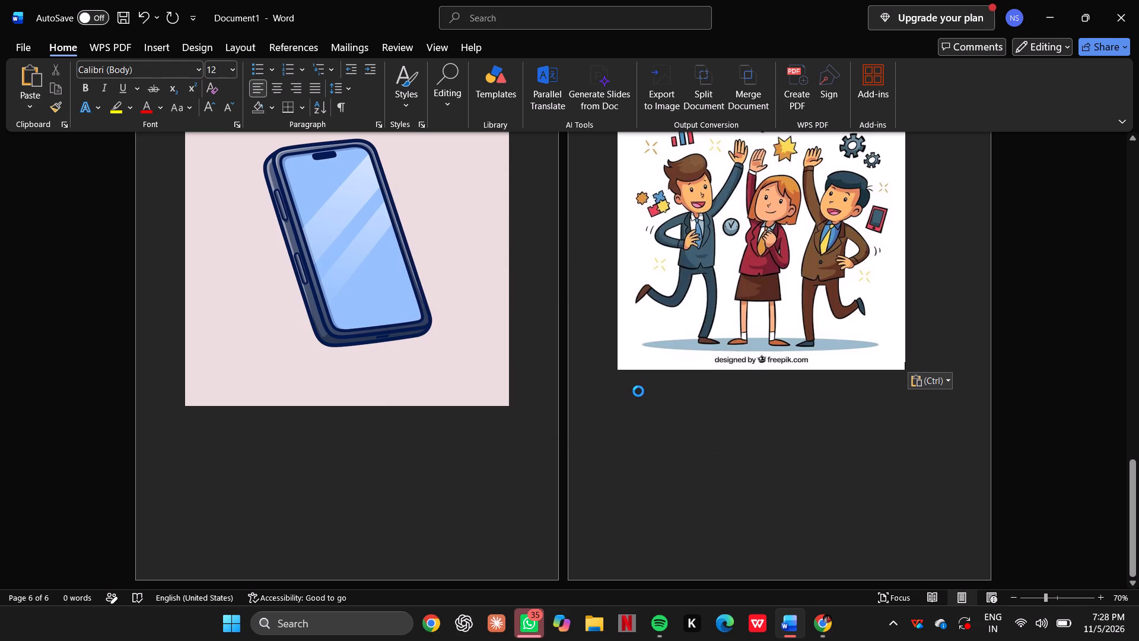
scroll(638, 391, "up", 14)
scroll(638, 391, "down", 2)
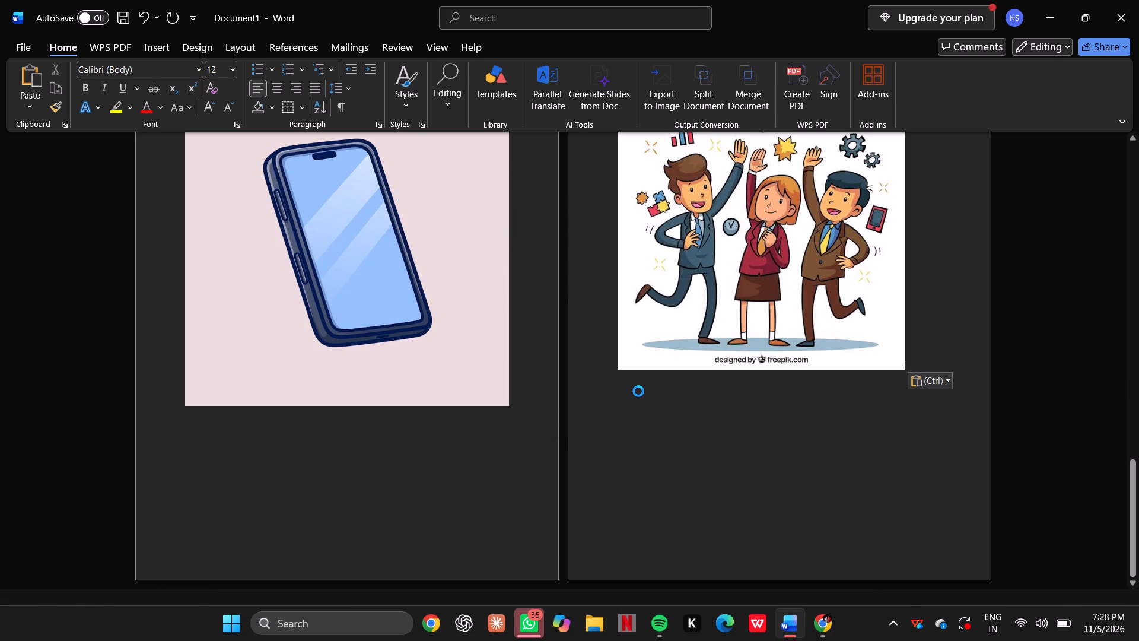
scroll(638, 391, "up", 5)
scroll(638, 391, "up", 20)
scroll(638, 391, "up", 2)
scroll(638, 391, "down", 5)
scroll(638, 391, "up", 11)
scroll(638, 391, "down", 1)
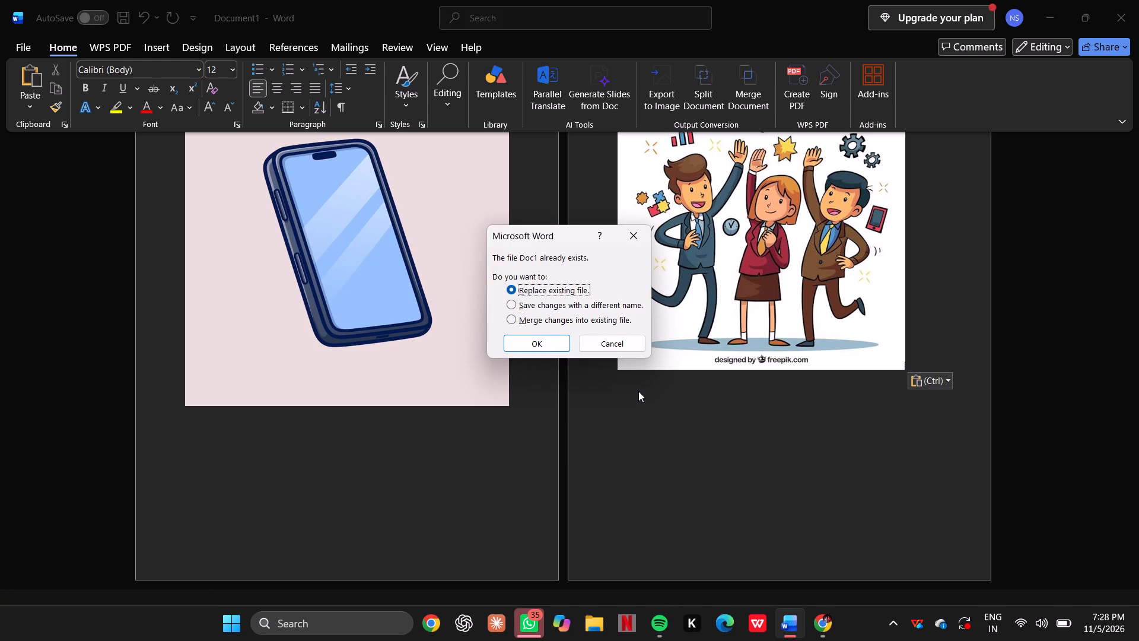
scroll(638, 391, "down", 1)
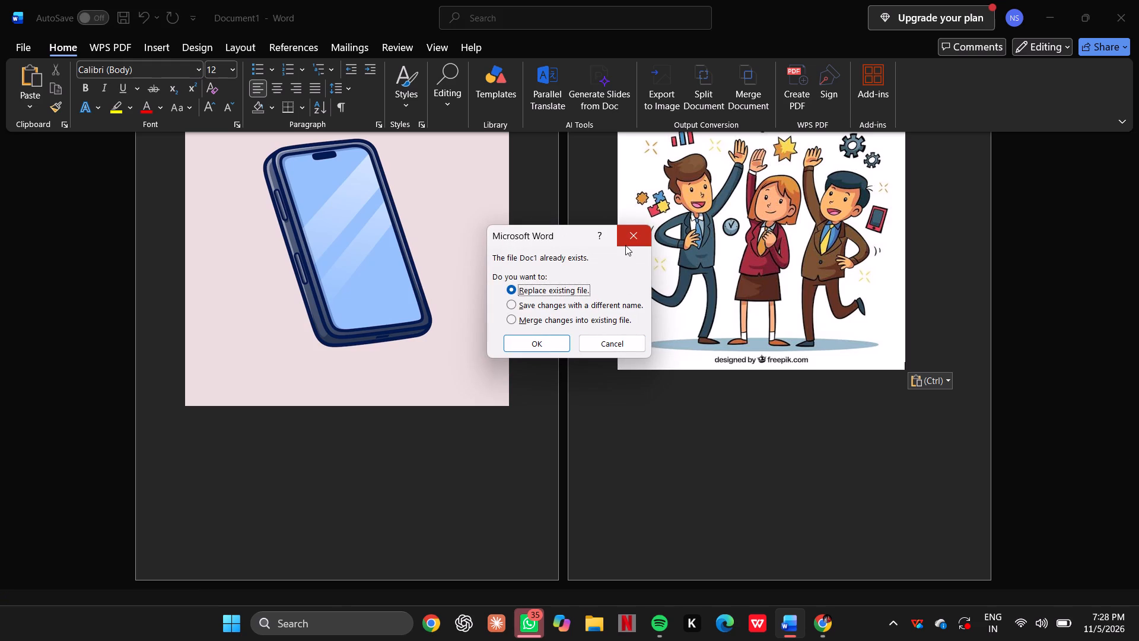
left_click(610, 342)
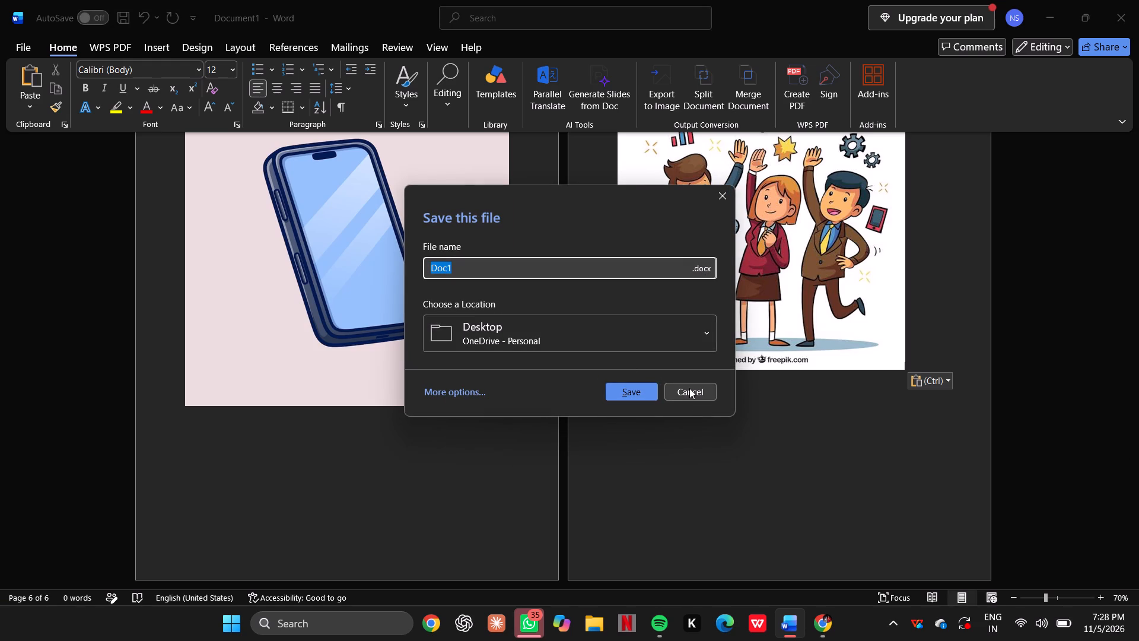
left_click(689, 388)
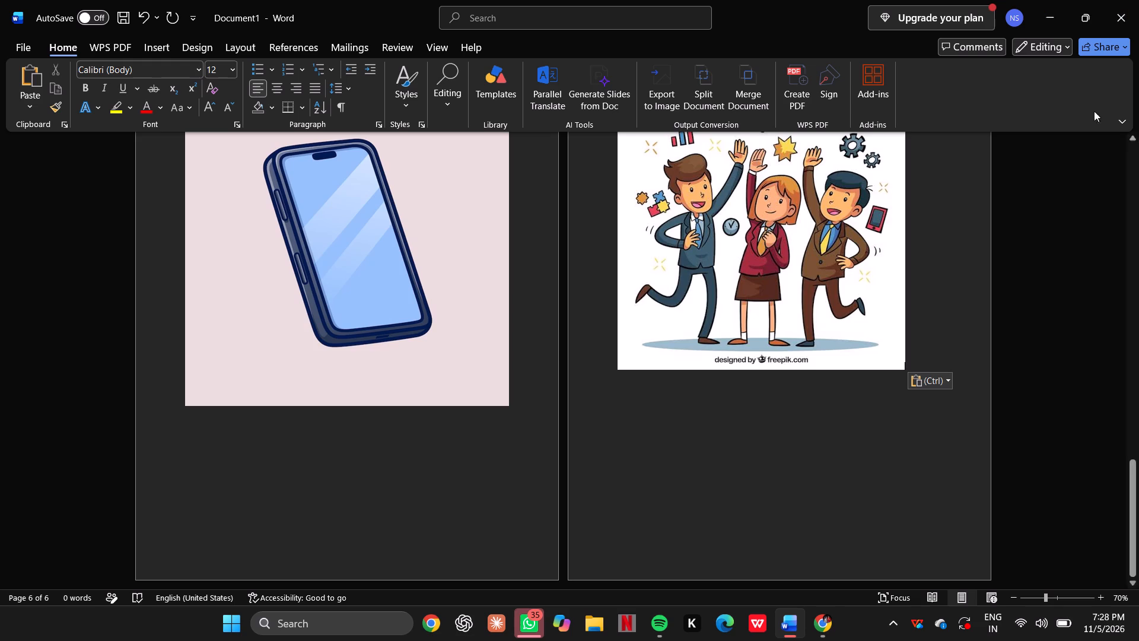
Minimise the Word window.
left_click(1053, 18)
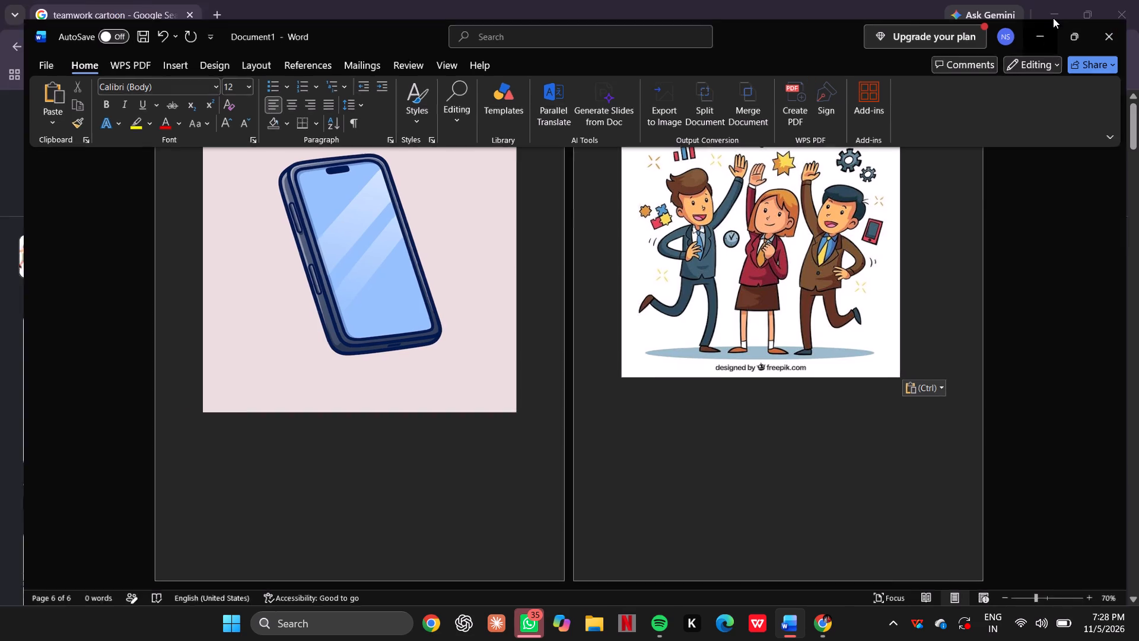
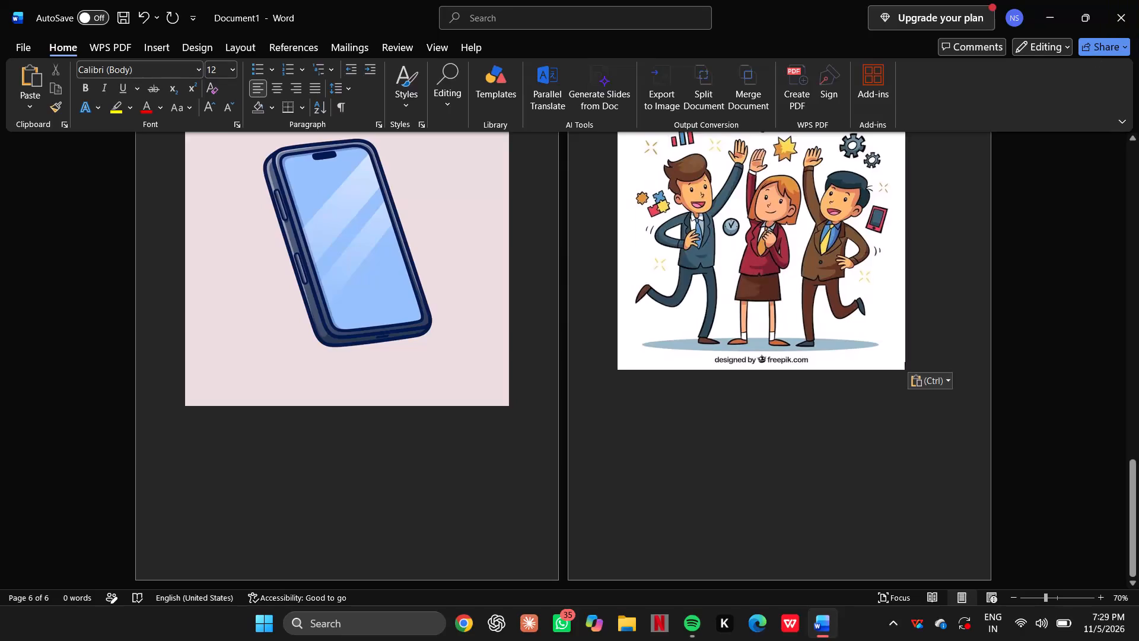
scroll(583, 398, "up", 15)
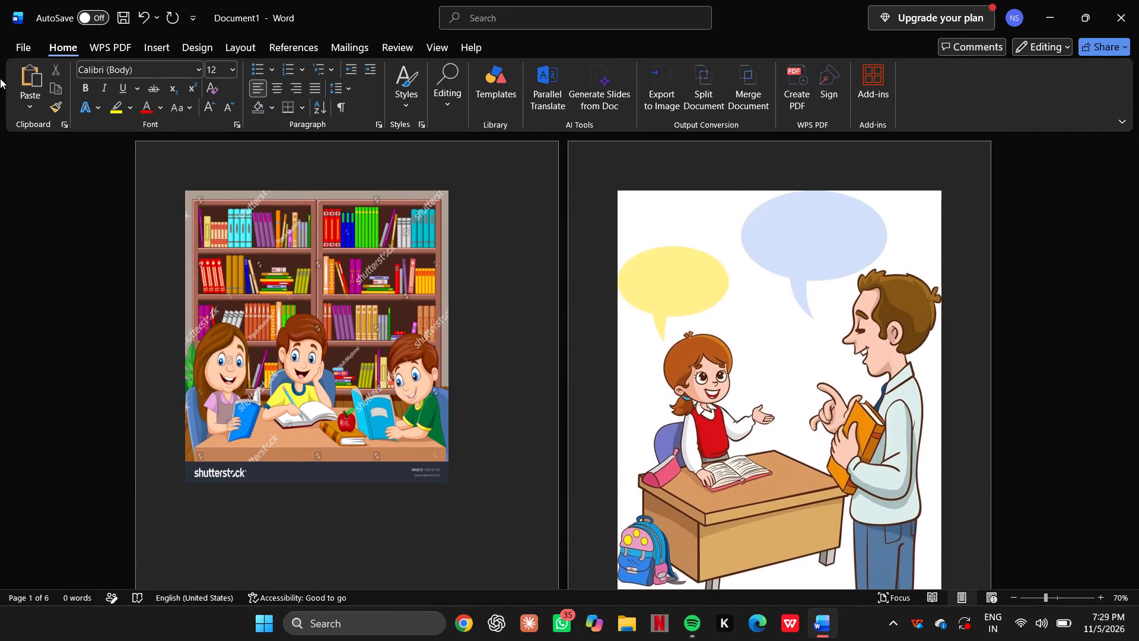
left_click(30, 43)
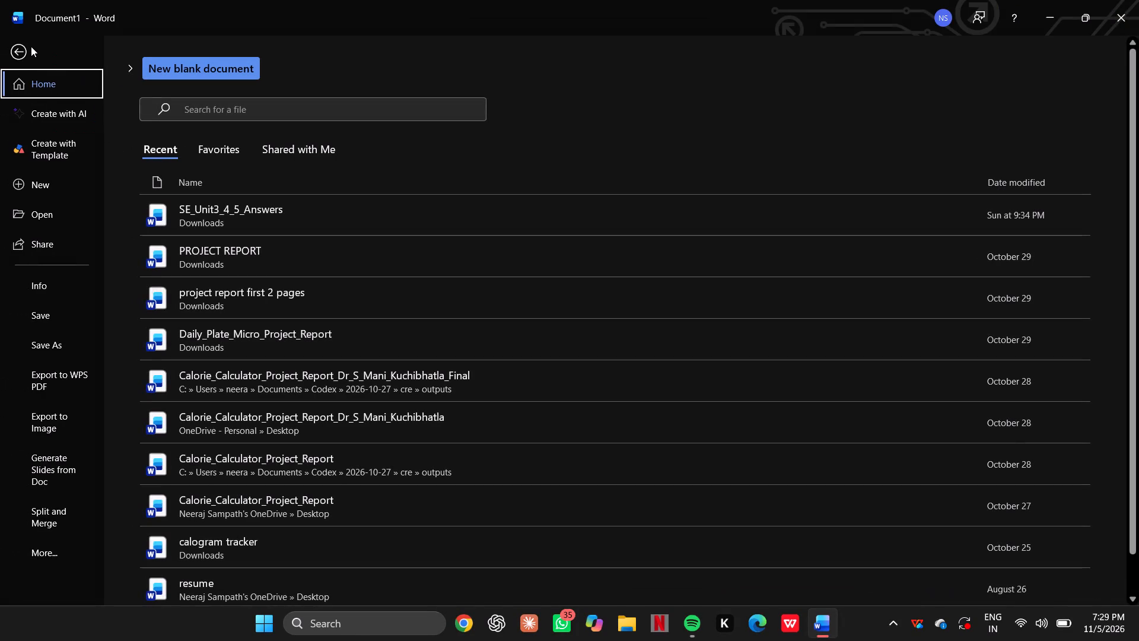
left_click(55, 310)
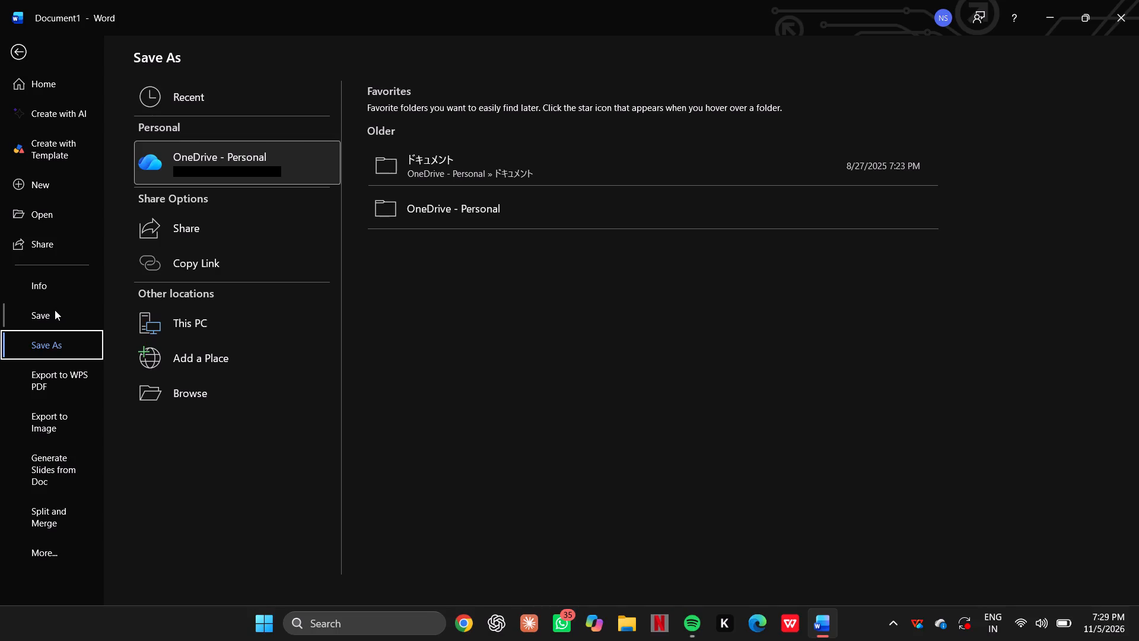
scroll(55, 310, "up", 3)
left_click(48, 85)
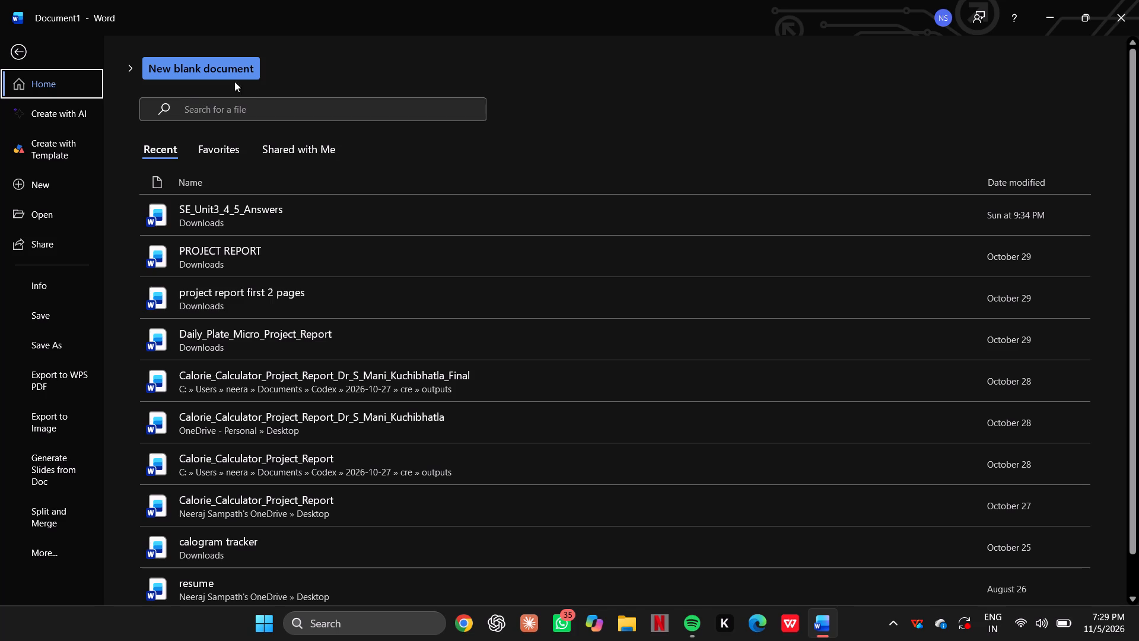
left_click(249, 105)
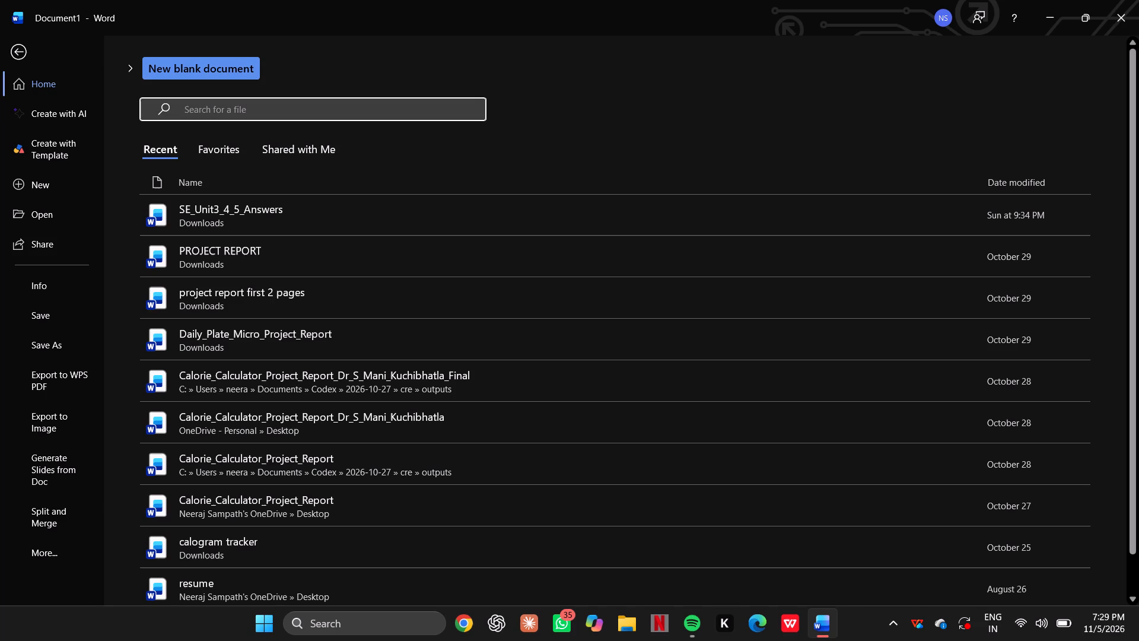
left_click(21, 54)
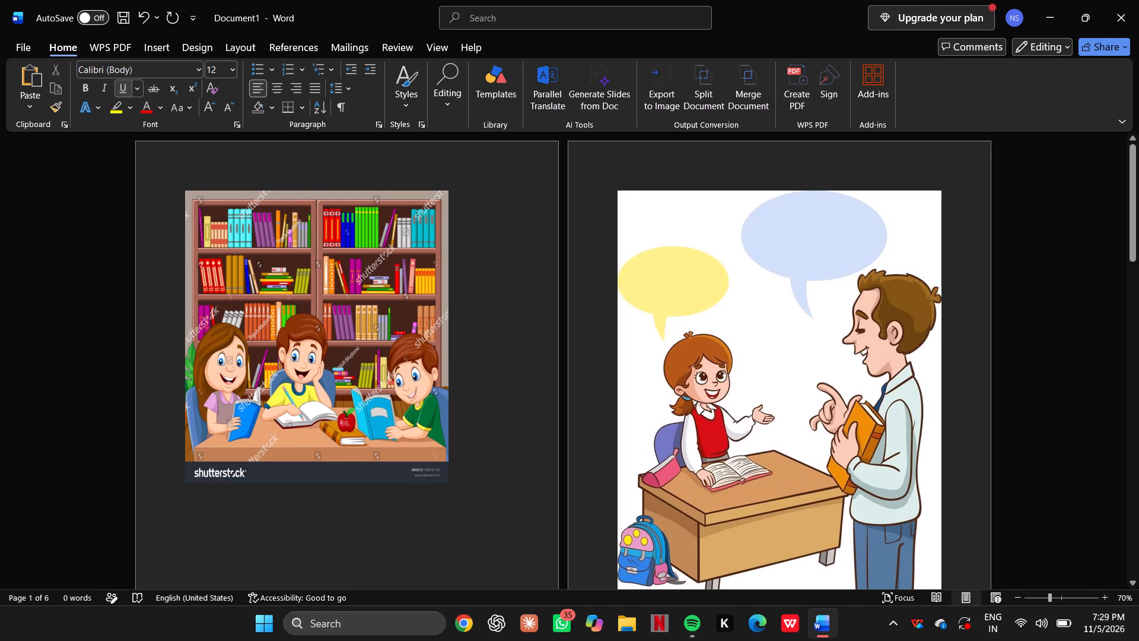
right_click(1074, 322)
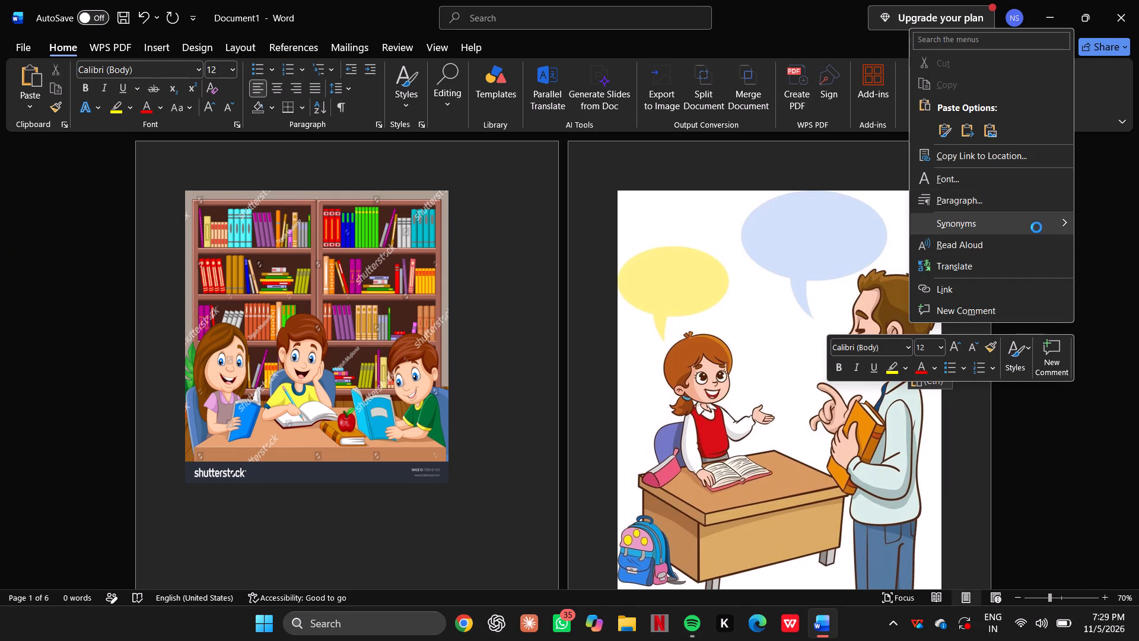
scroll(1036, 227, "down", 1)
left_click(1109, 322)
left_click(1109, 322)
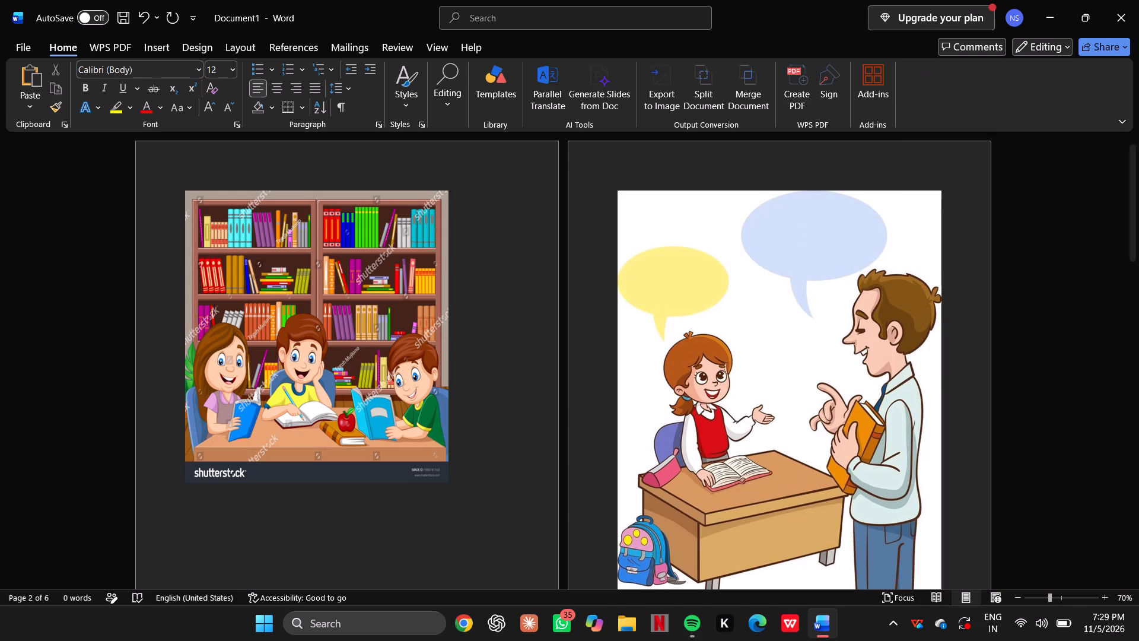
Look through the document's pages to check the inserted cartoon pictures from the library to the teamwork image.
scroll(987, 185, "down", 2)
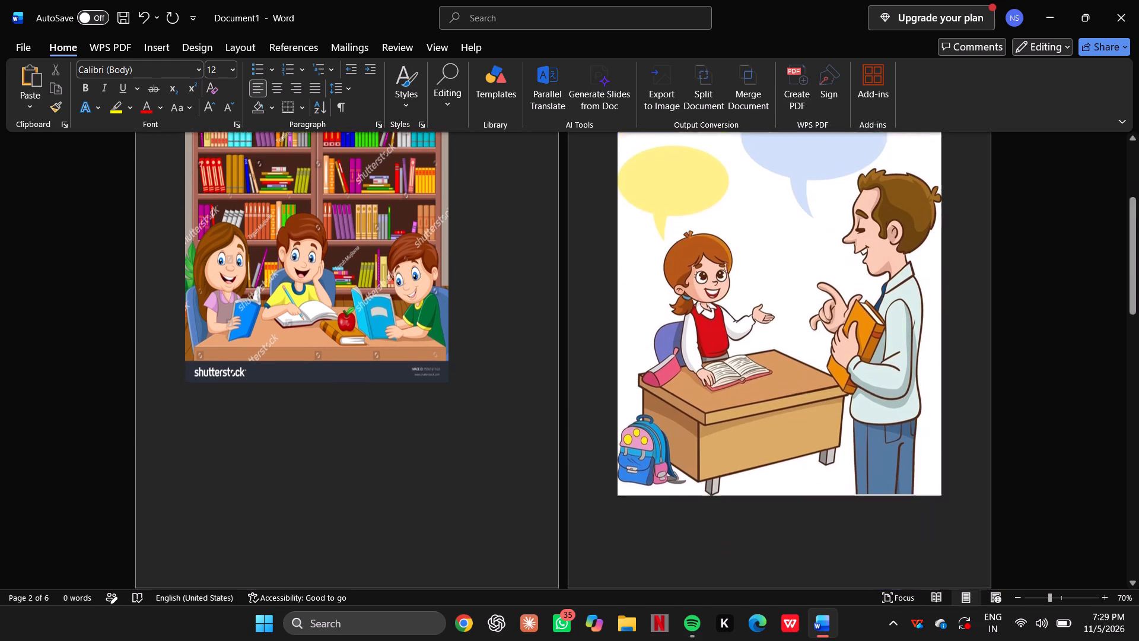
scroll(987, 185, "down", 2)
scroll(987, 185, "up", 1)
scroll(987, 185, "down", 1)
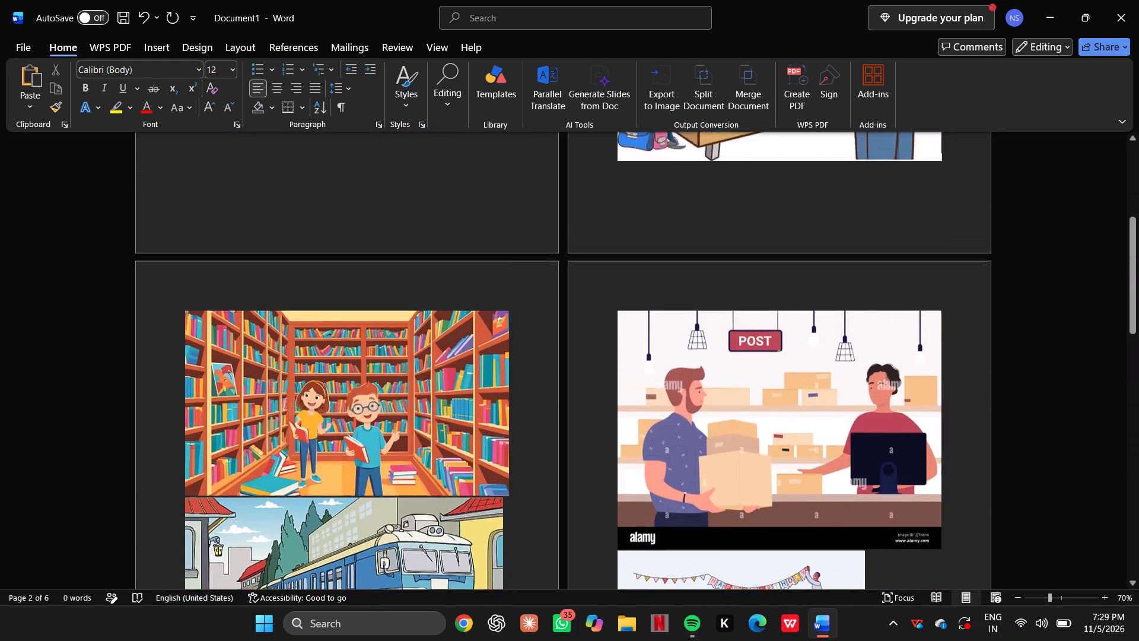
scroll(987, 185, "down", 1)
scroll(987, 185, "up", 1)
scroll(987, 185, "down", 2)
scroll(987, 185, "up", 1)
scroll(987, 185, "down", 2)
scroll(987, 185, "up", 1)
scroll(987, 185, "down", 1)
scroll(987, 185, "up", 2)
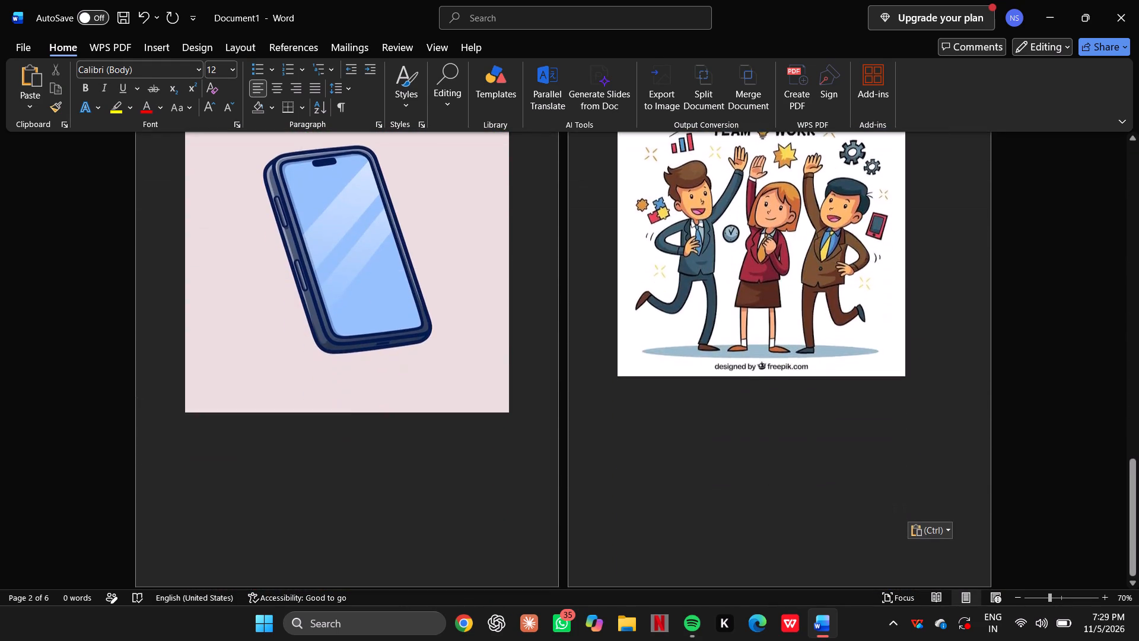
scroll(987, 185, "up", 16)
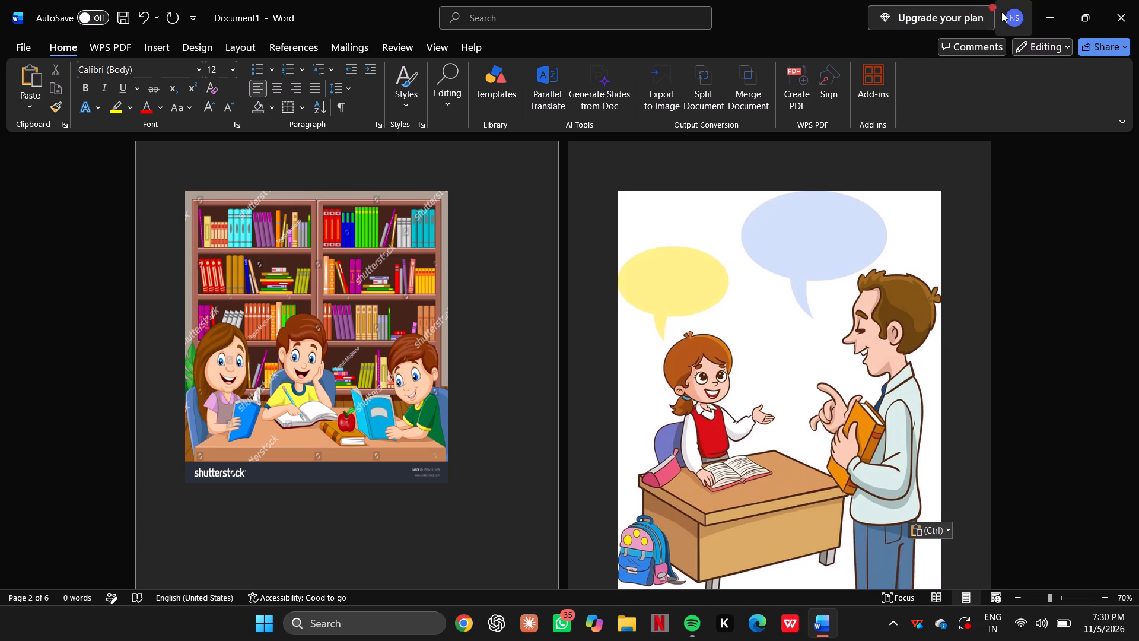
Start saving the document and name the file "ENG file".
left_click(237, 8)
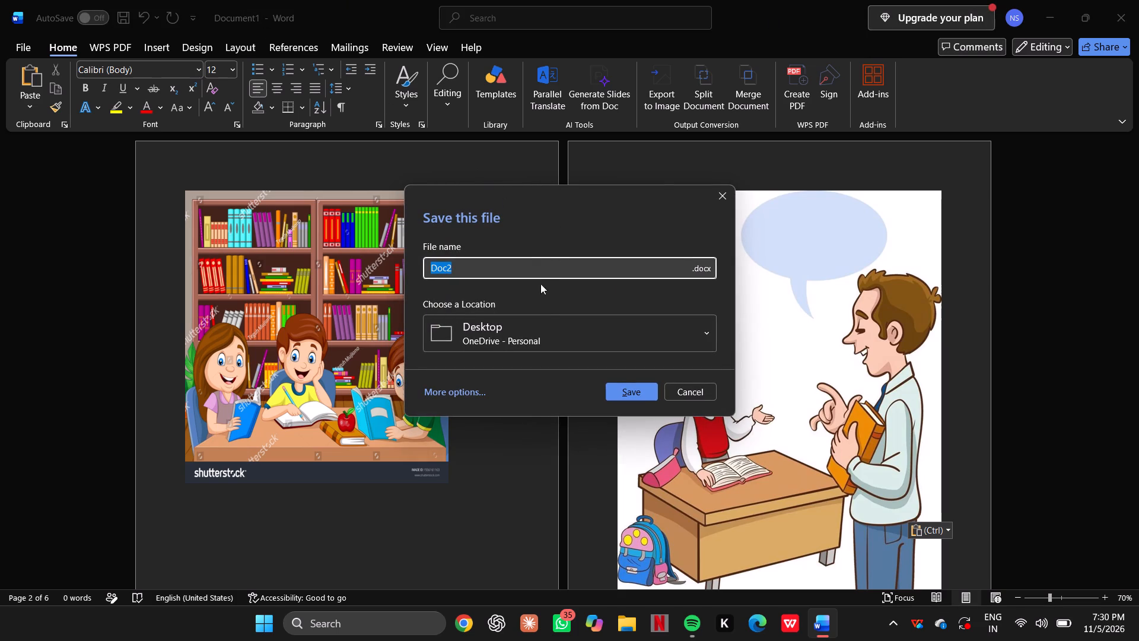
left_click(548, 264)
key("BackSpace")
key("BackSpace")
key("BackSpace")
key("BackSpace")
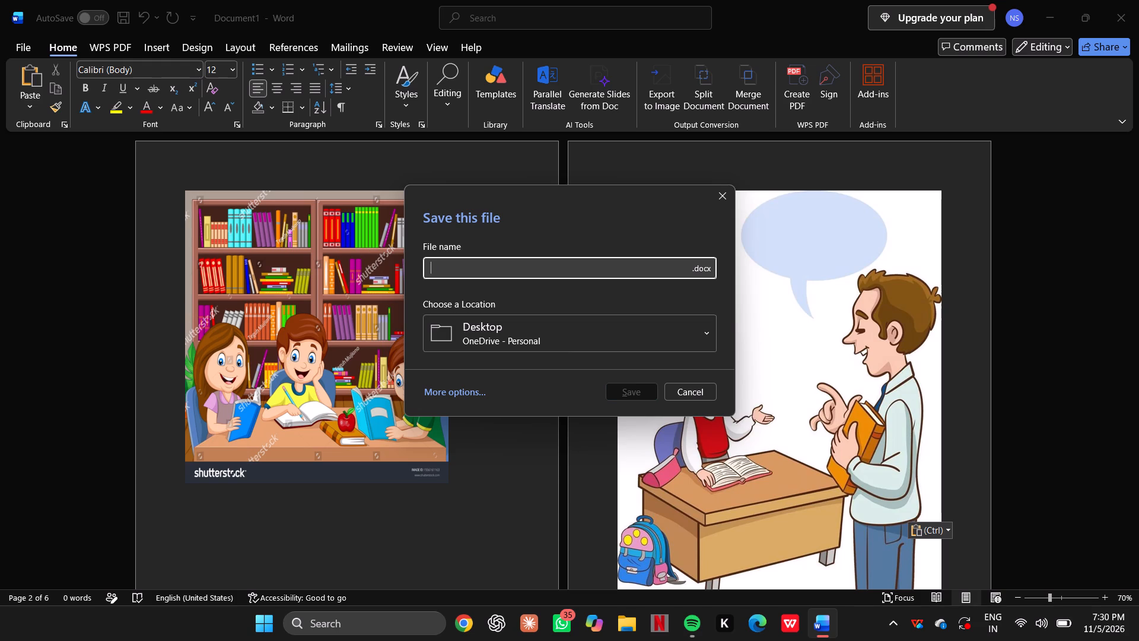
type("eng")
key("space")
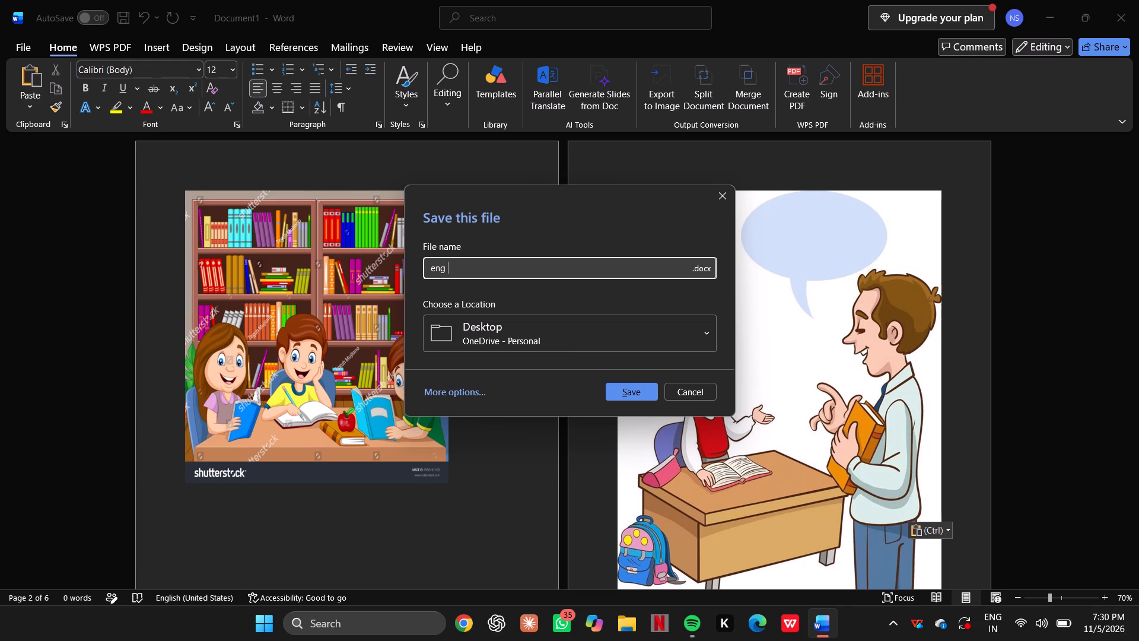
key("BackSpace")
key("BackSpace")
key("BackSpace")
key("BackSpace")
key("BackSpace")
key("BackSpace")
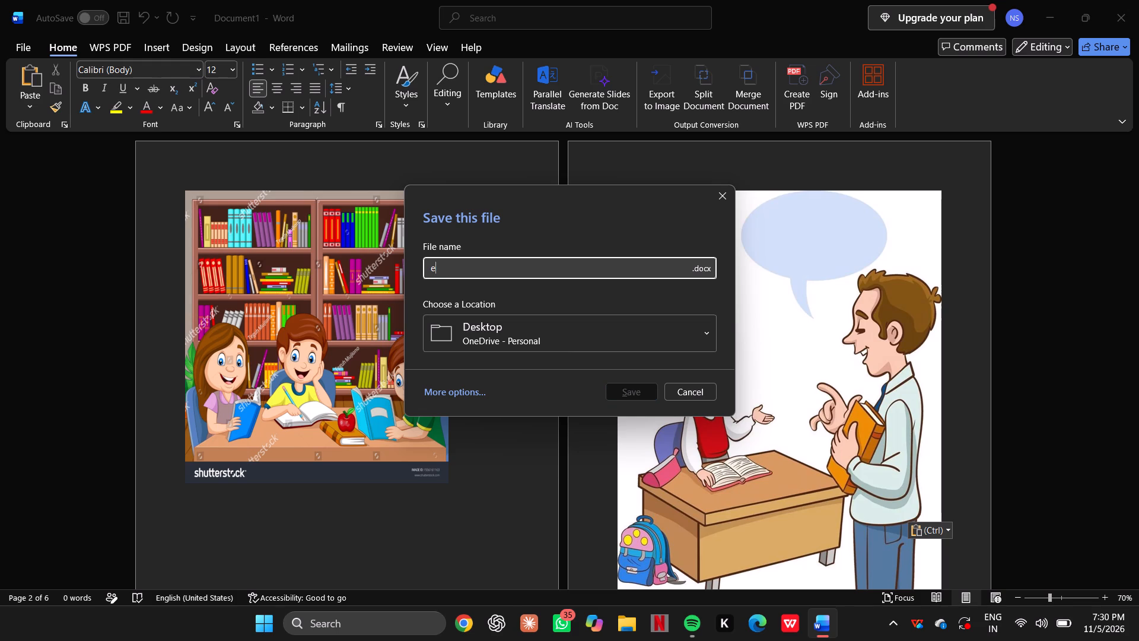
type("EN")
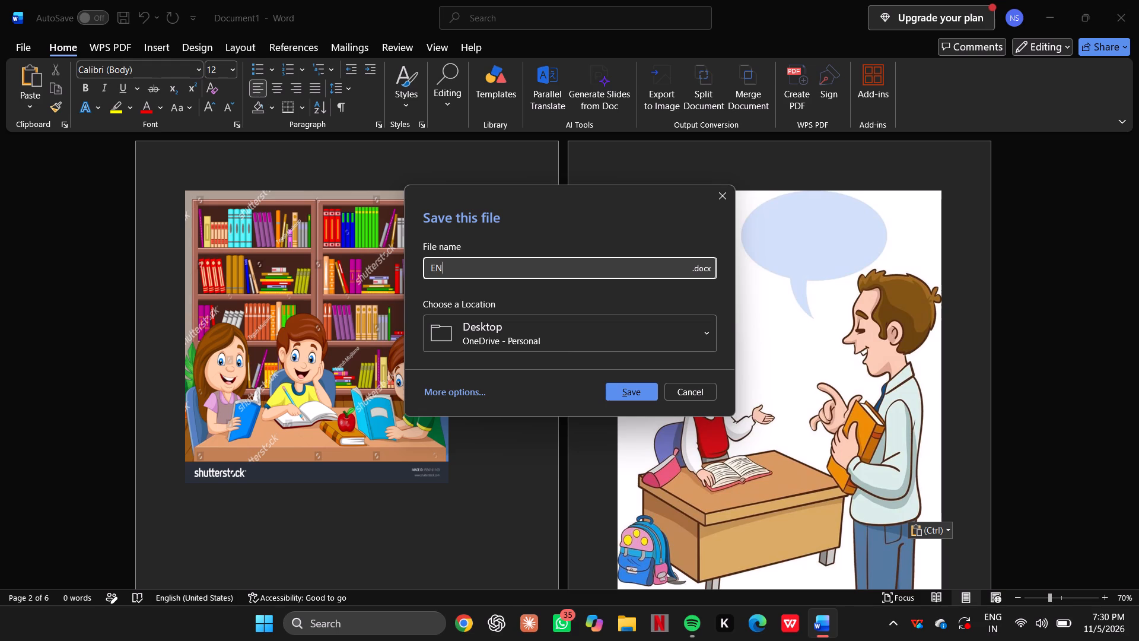
type("G")
key("space")
key("space")
key("BackSpace")
type("file")
Open the choice of save locations for the file.
left_click(708, 331)
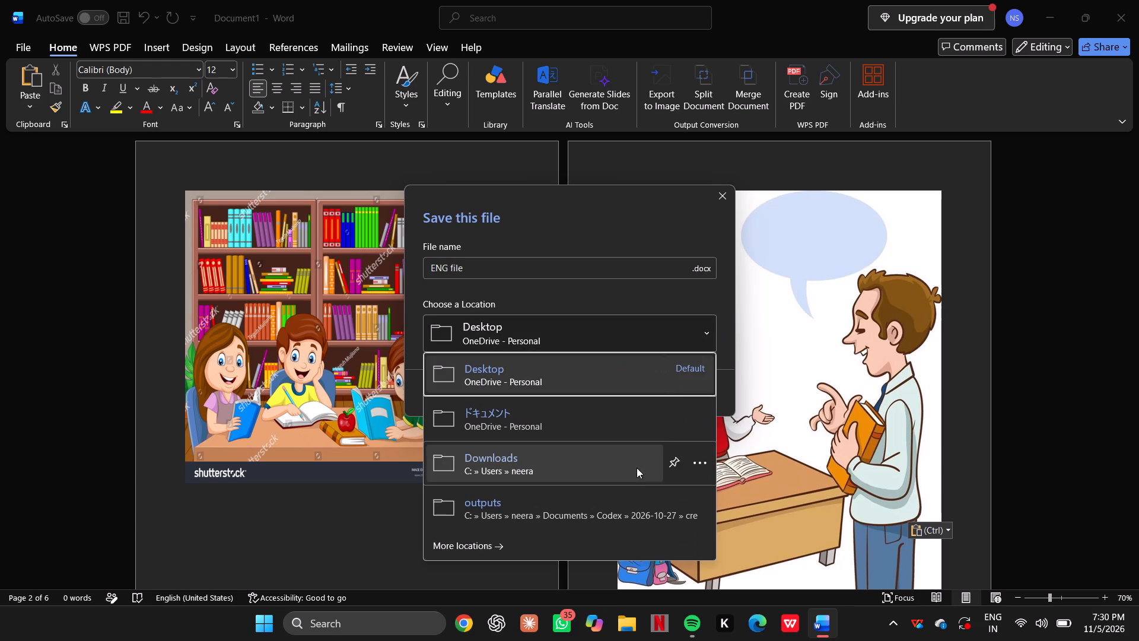
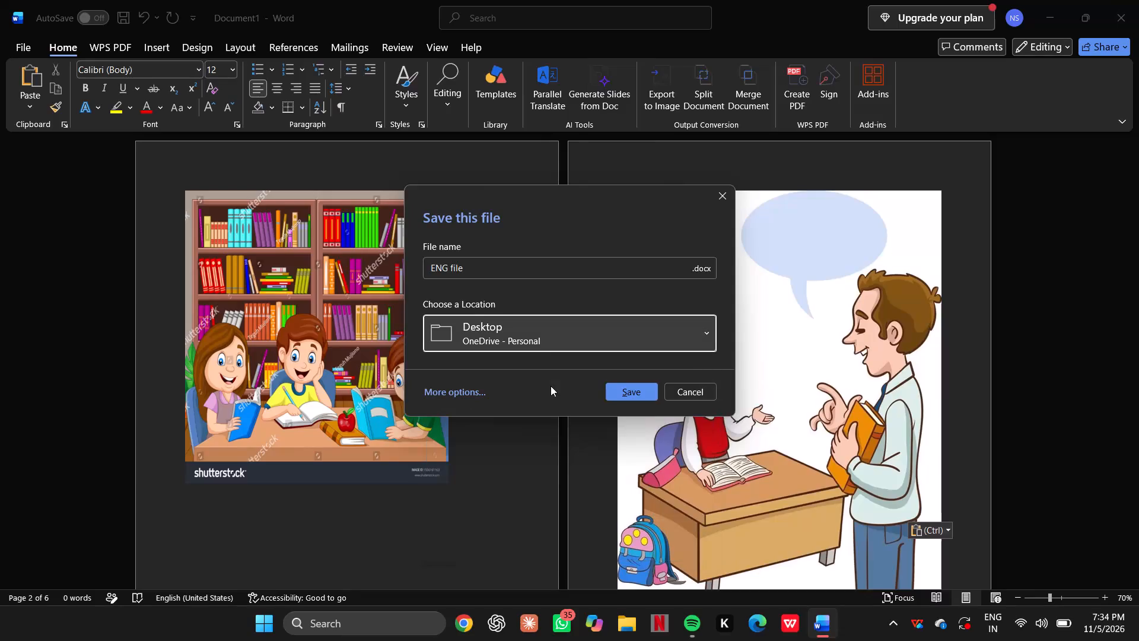
Save "ENG file" to the Desktop location in personal OneDrive.
left_click(541, 337)
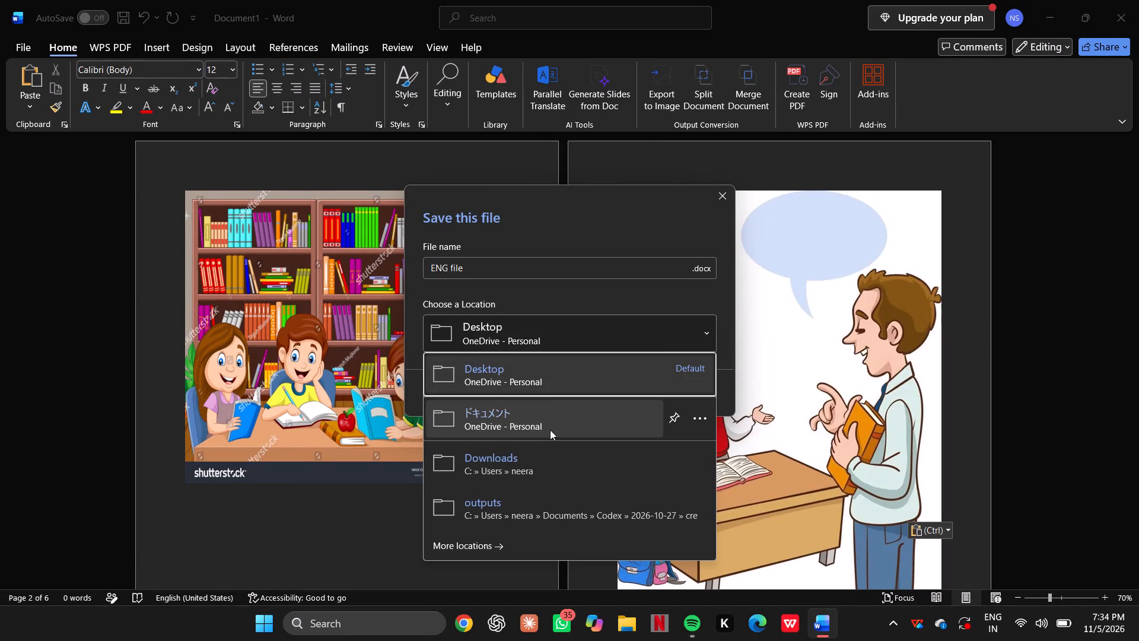
left_click(542, 341)
left_click(622, 395)
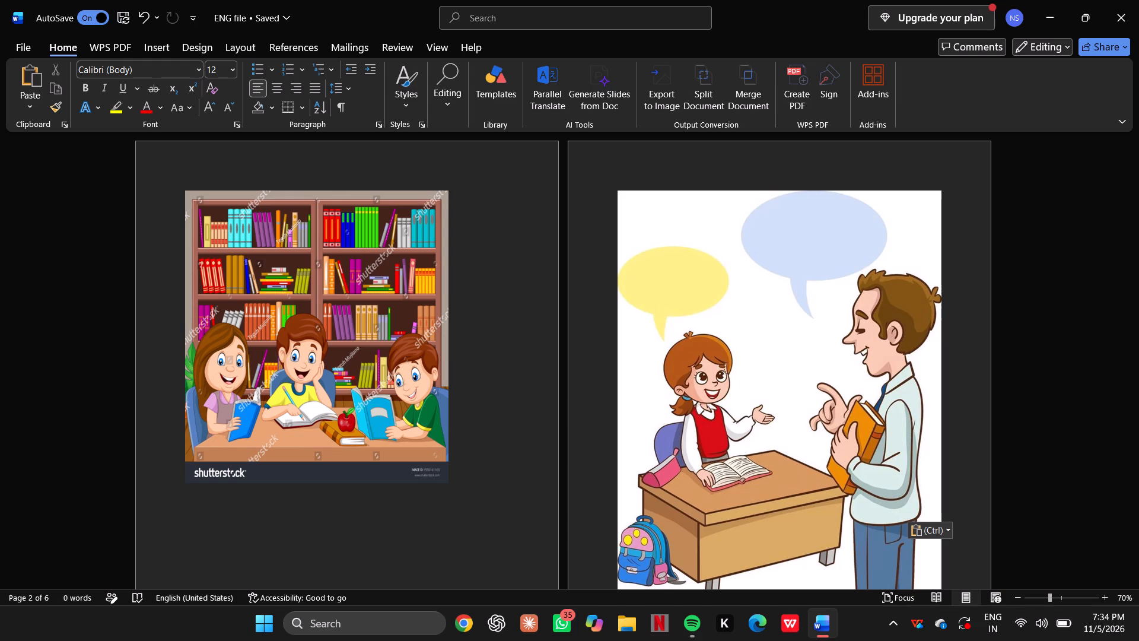
Shrink the classroom picture of the teacher and girl in both width and height so it fits below the first library picture.
left_click(618, 394)
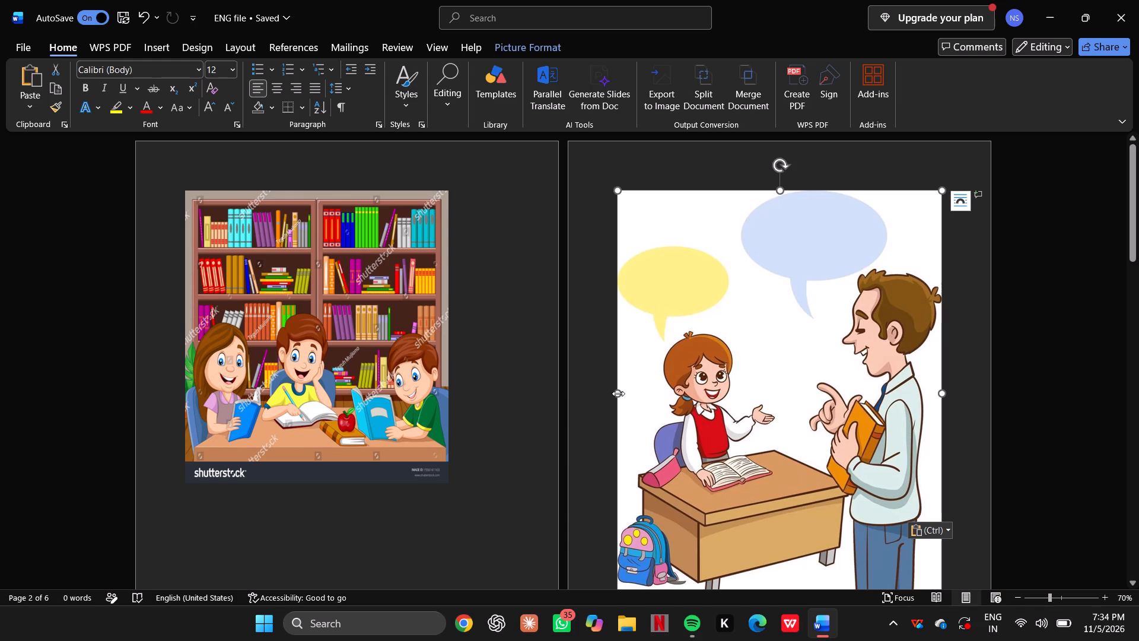
left_click_drag(618, 394, 751, 397)
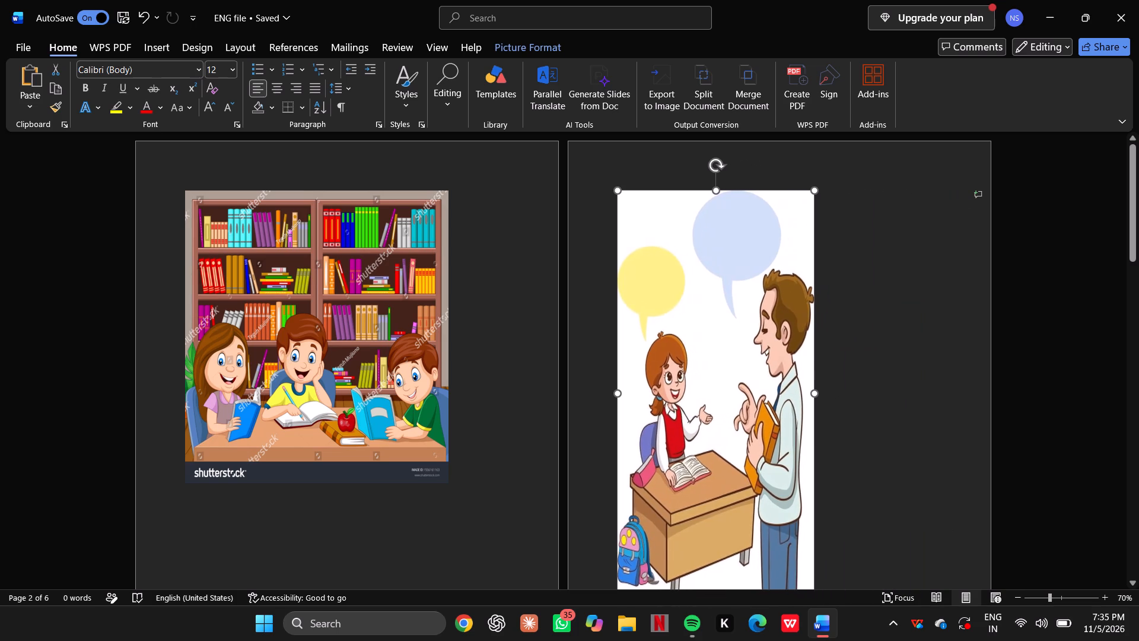
left_click_drag(751, 397, 754, 398)
left_click_drag(711, 192, 718, 253)
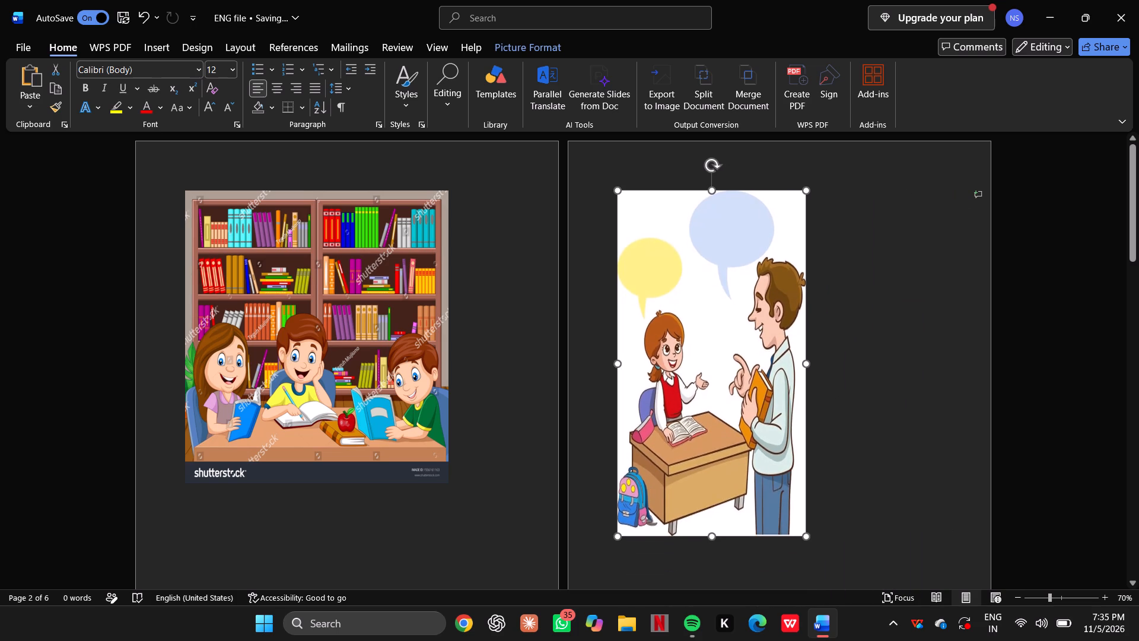
left_click_drag(718, 253, 750, 454)
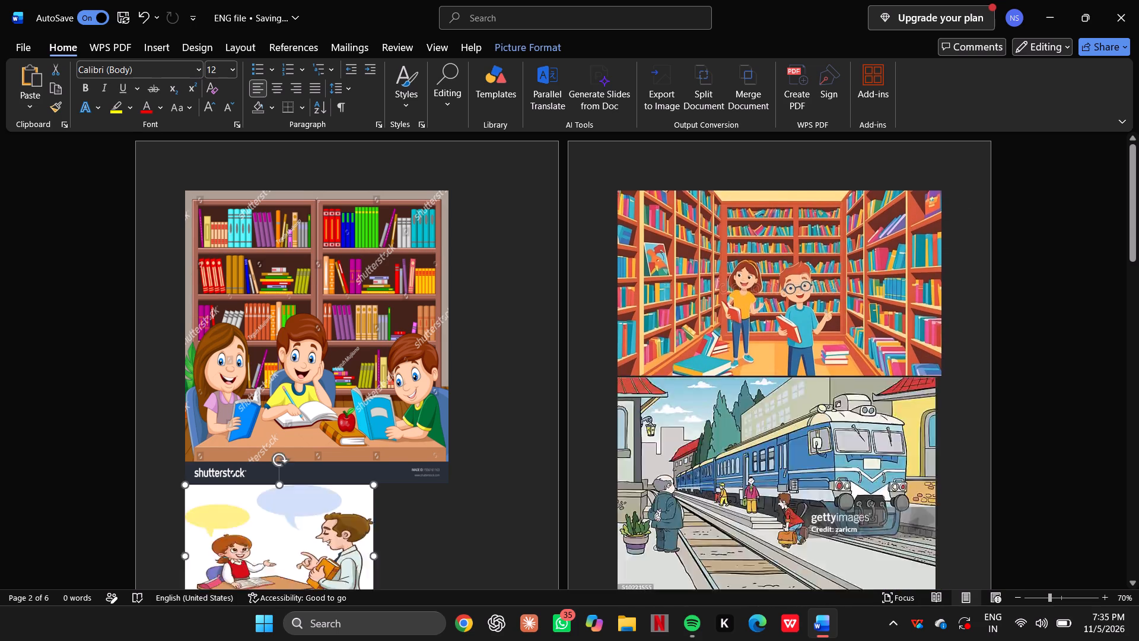
Look through the document's pages to check how the pictures are arranged after resizing the classroom picture.
scroll(737, 290, "up", 15)
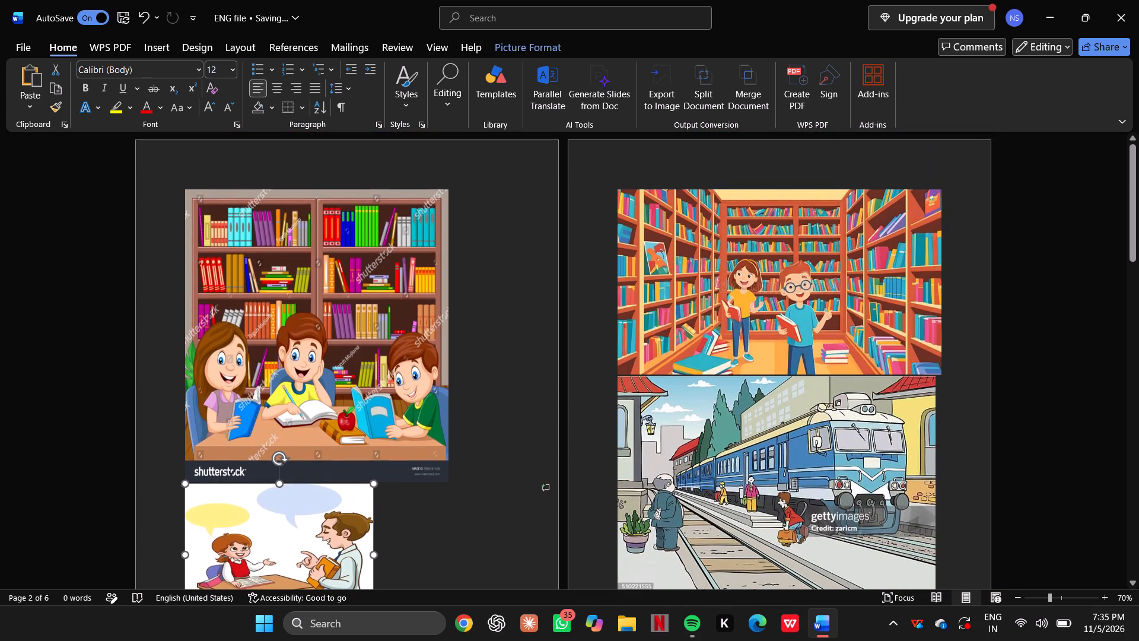
scroll(737, 290, "up", 5)
scroll(806, 175, "up", 2)
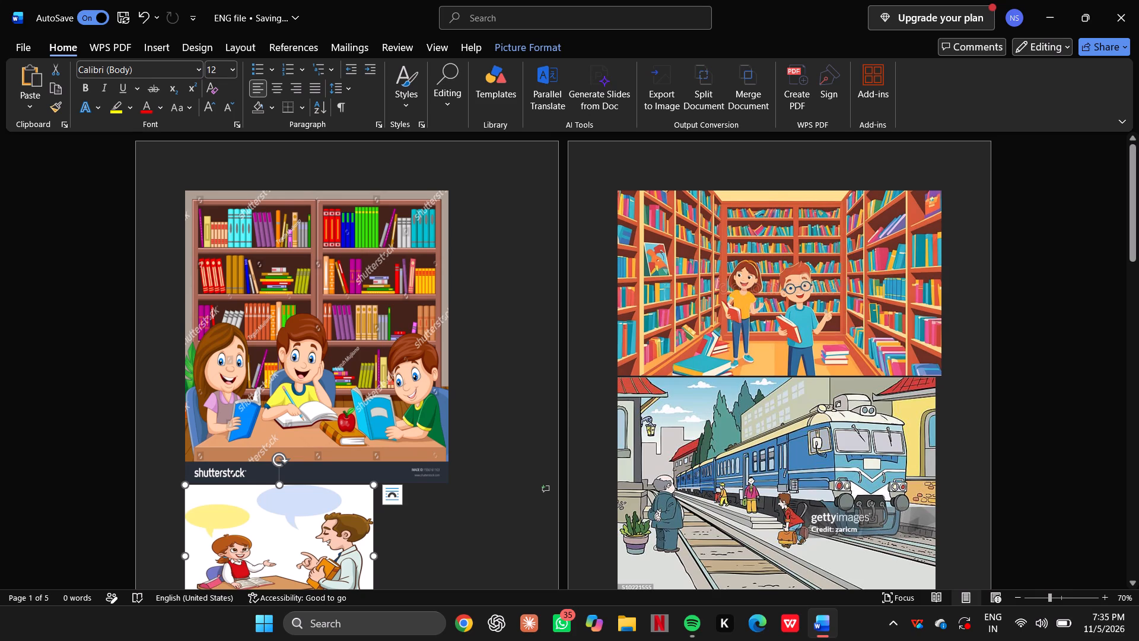
scroll(806, 175, "up", 1)
scroll(806, 175, "down", 12)
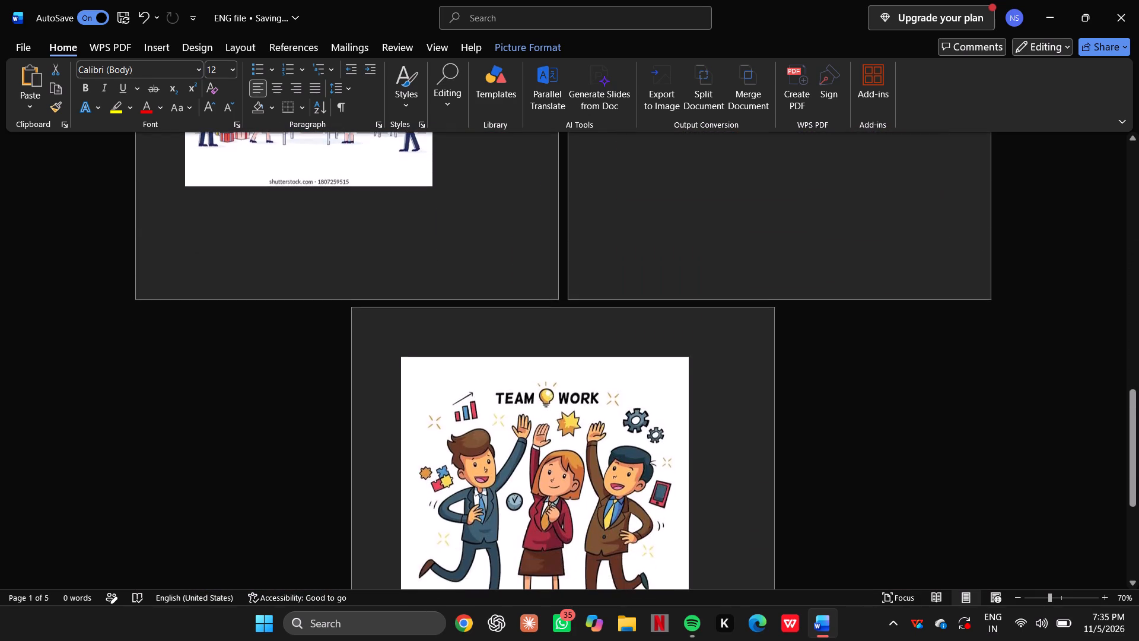
scroll(806, 175, "up", 3)
scroll(806, 175, "down", 1)
scroll(806, 175, "up", 20)
scroll(806, 175, "up", 20)
scroll(806, 175, "up", 10)
scroll(806, 175, "up", 12)
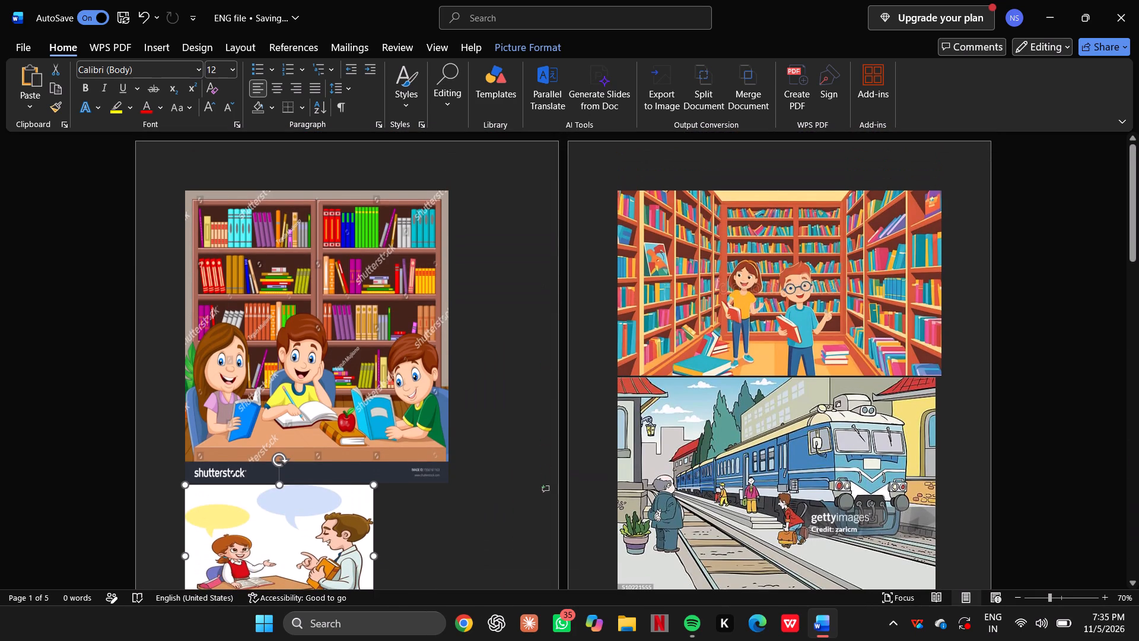
scroll(806, 175, "up", 1)
Make the classroom picture below the first library picture slightly taller and deselect it.
scroll(806, 175, "down", 3)
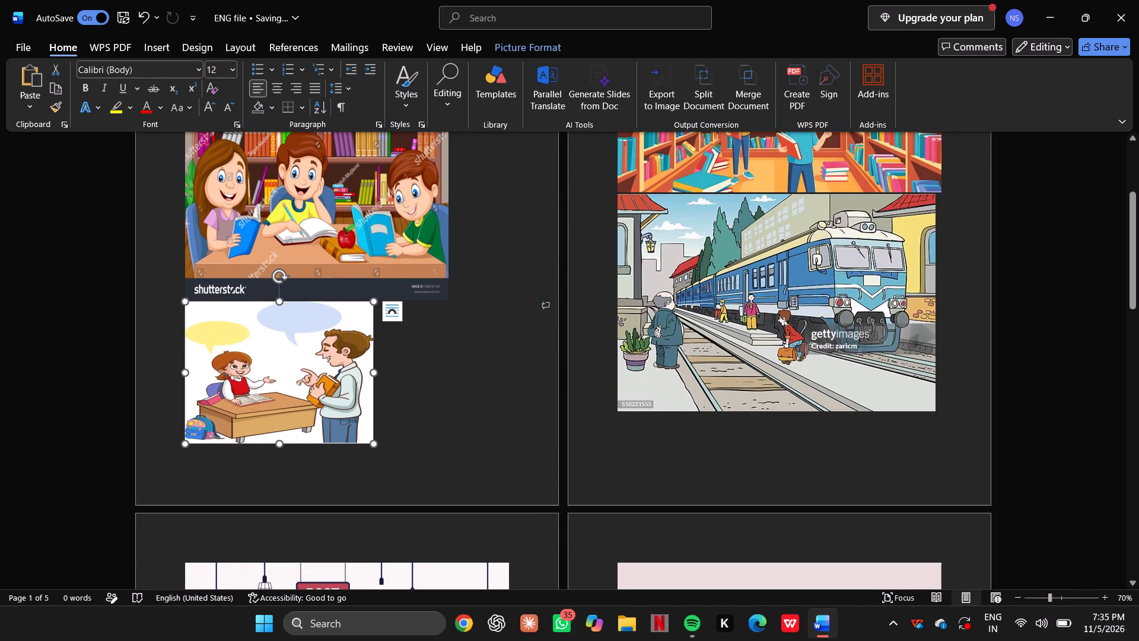
left_click_drag(279, 444, 279, 469)
scroll(520, 324, "up", 1)
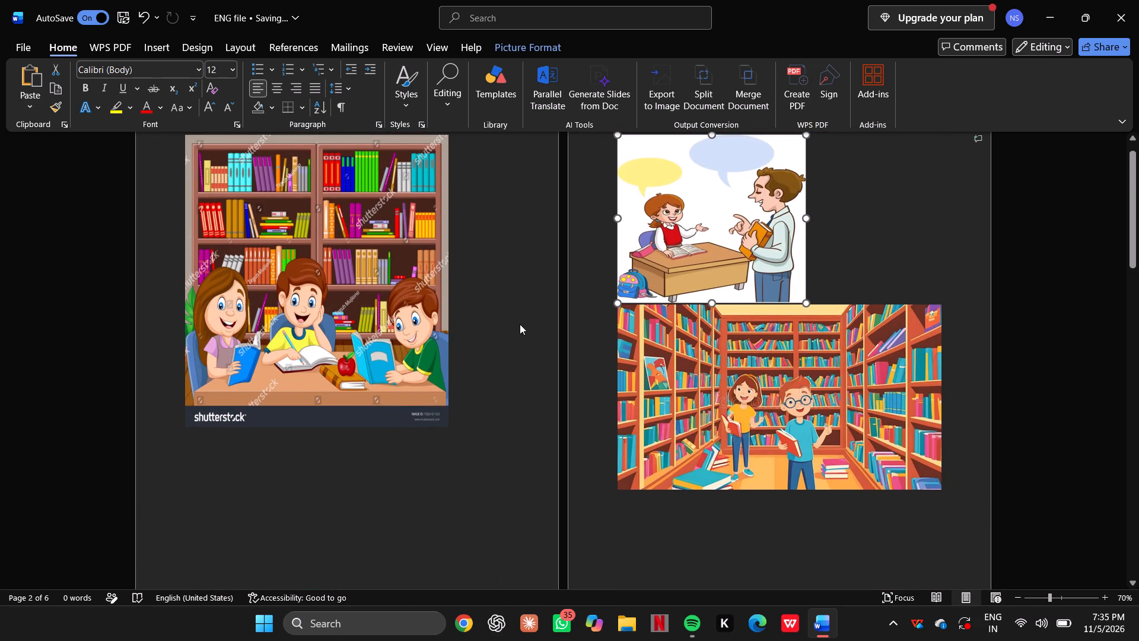
scroll(520, 324, "up", 1)
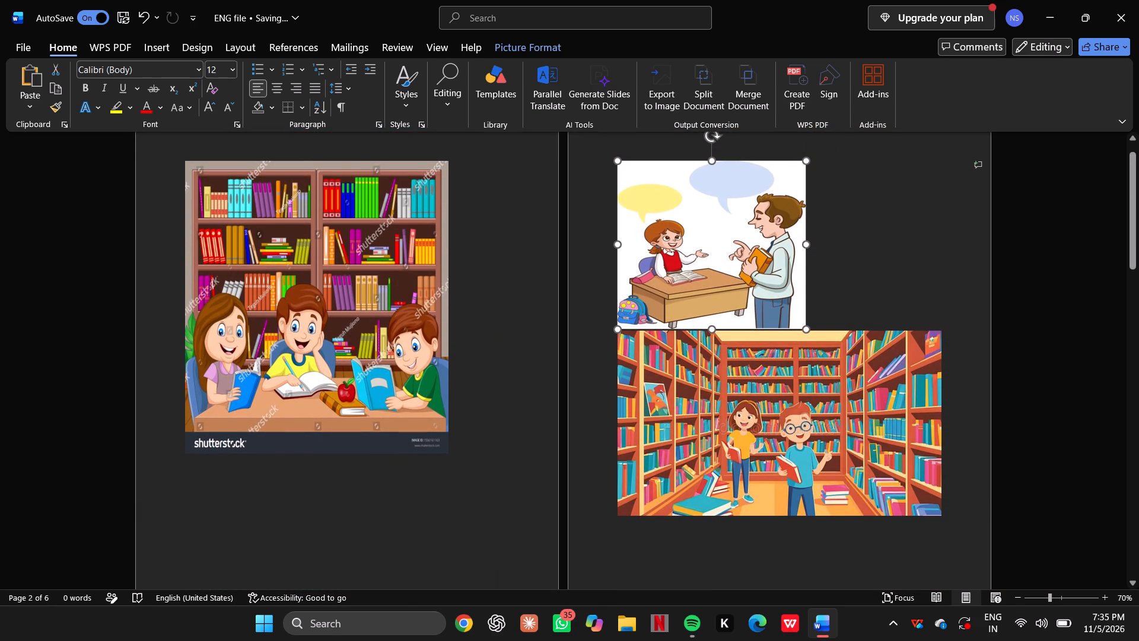
left_click(823, 329)
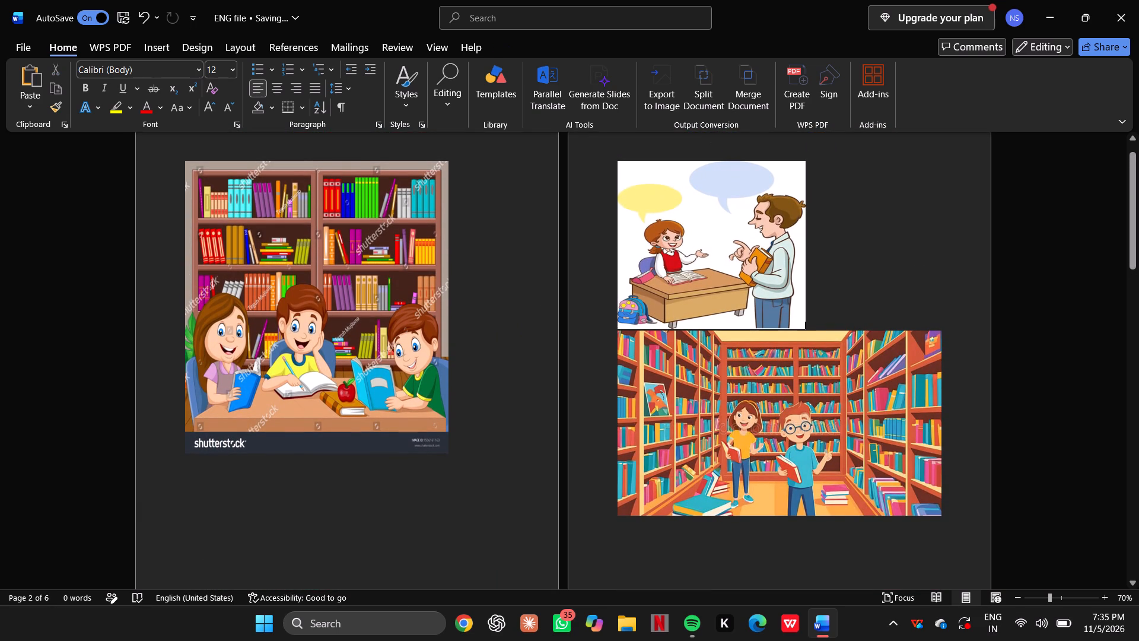
Narrow the second library picture, with the two standing children, and make it slightly taller.
left_click(824, 346)
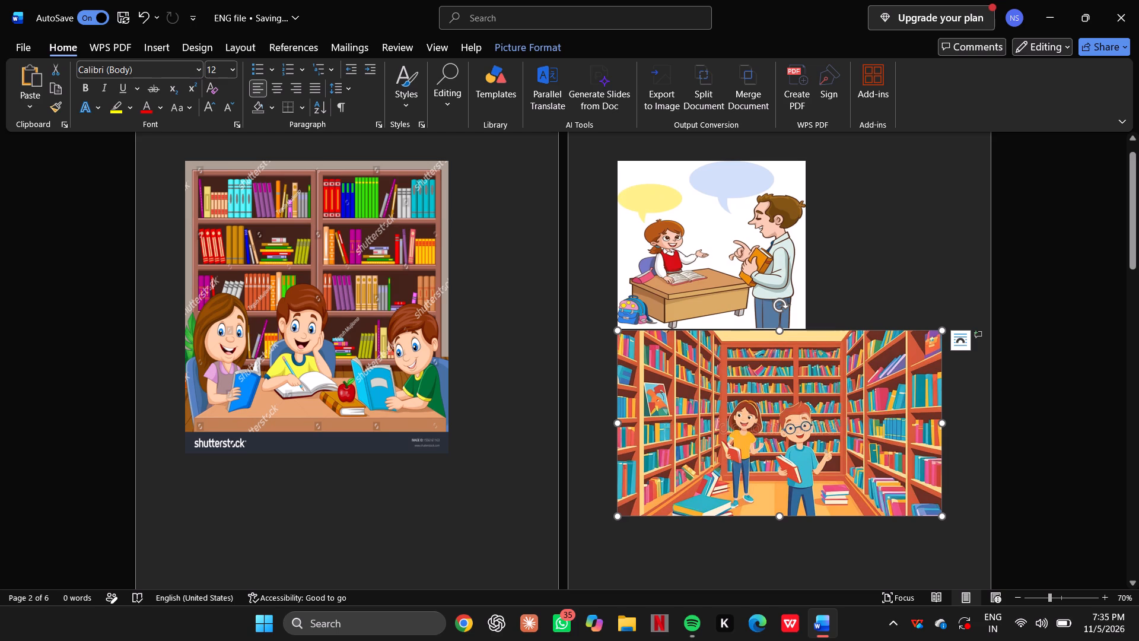
left_click_drag(618, 425, 707, 436)
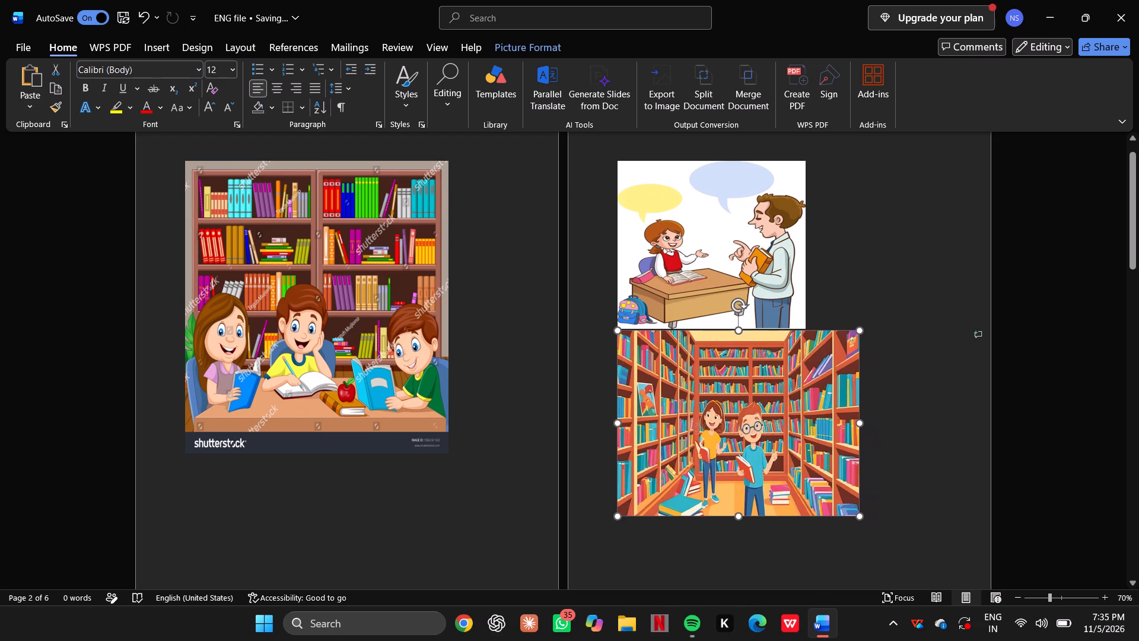
left_click_drag(707, 436, 737, 437)
left_click(737, 437)
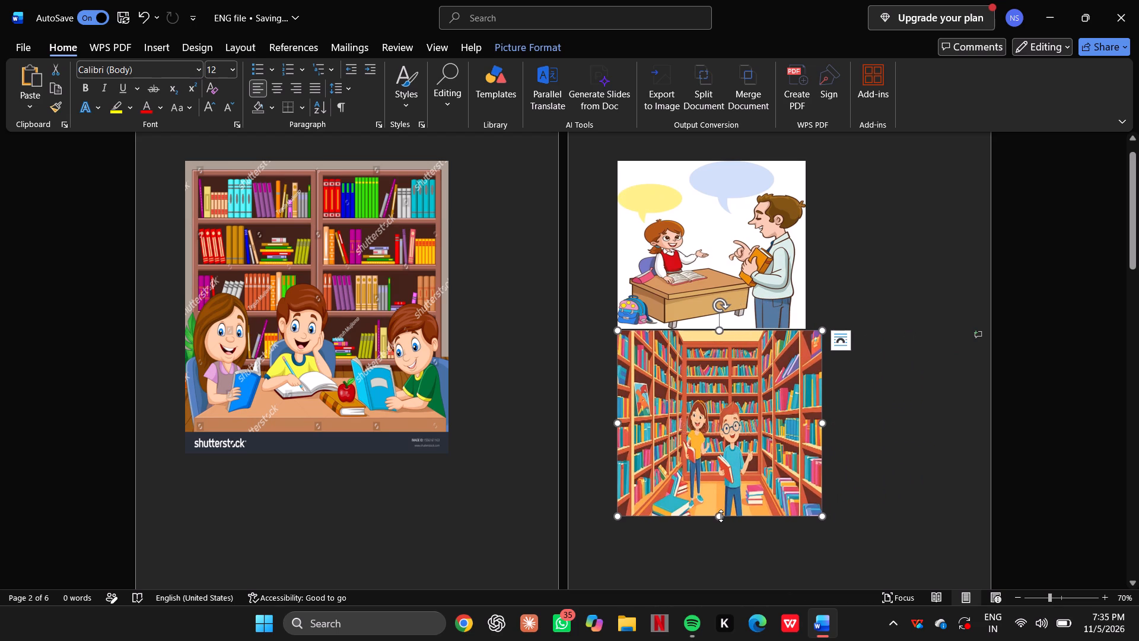
right_click_drag(721, 518, 727, 551)
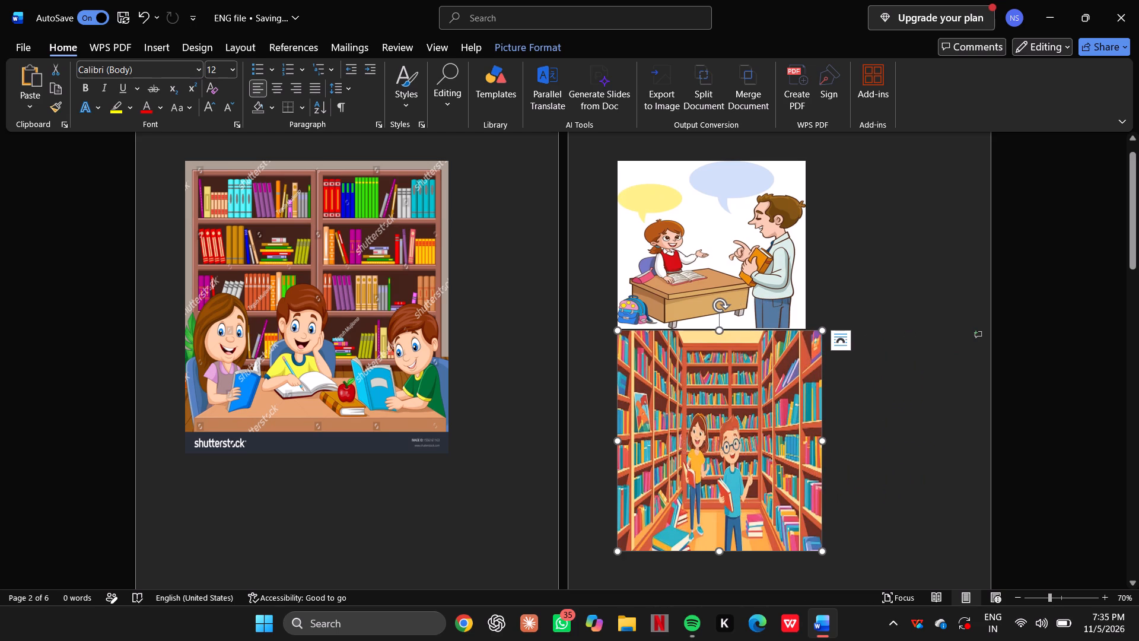
left_click(880, 383)
left_click(880, 383)
left_click(880, 383)
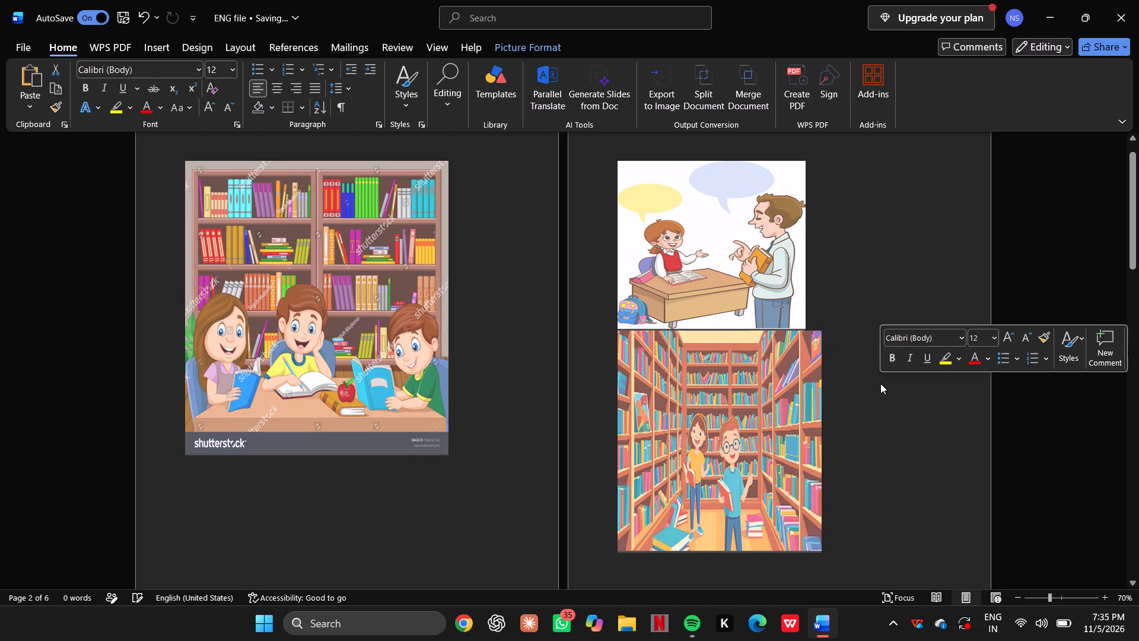
left_click(880, 383)
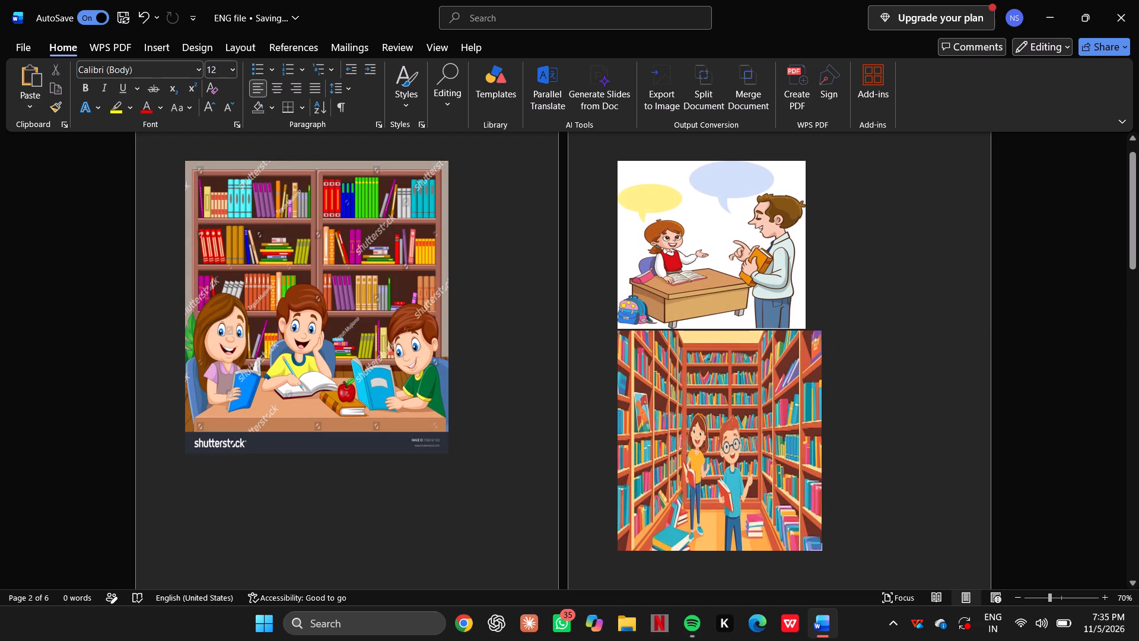
Reduce the width and height of the first library picture so the classroom picture fits beneath it on page 1.
left_click(429, 334)
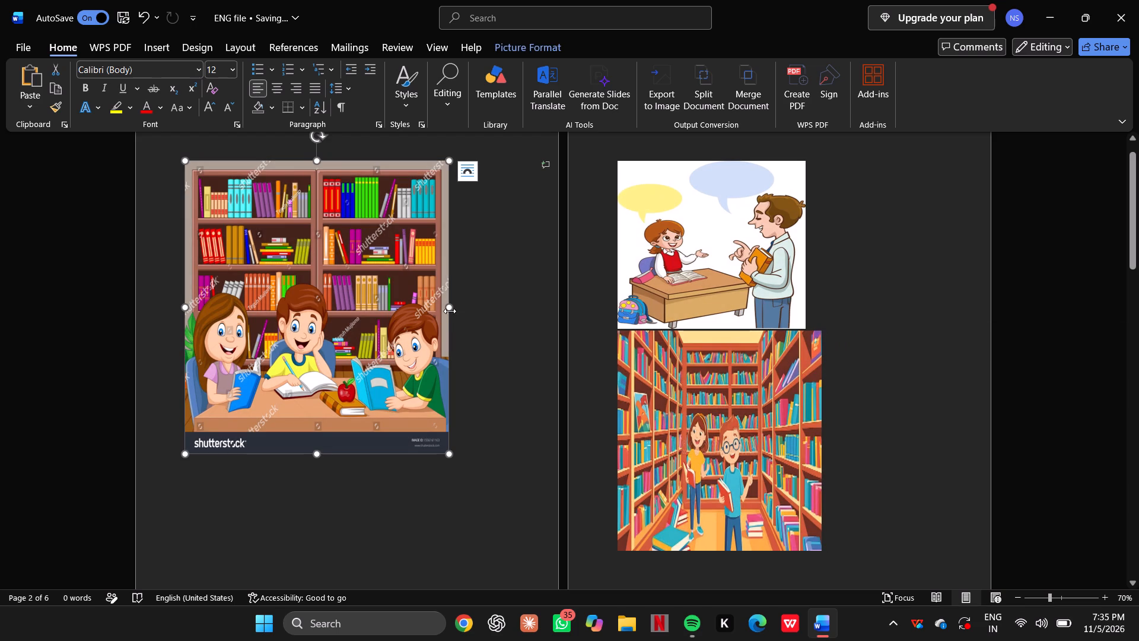
left_click_drag(450, 311, 397, 312)
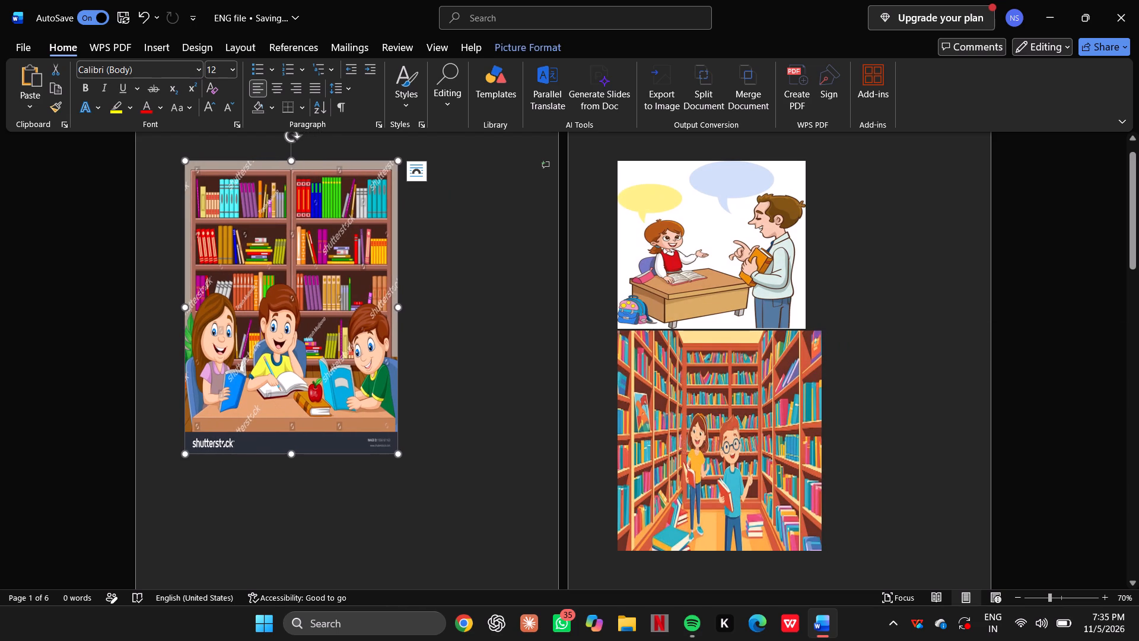
left_click(291, 166)
left_click_drag(292, 160, 304, 250)
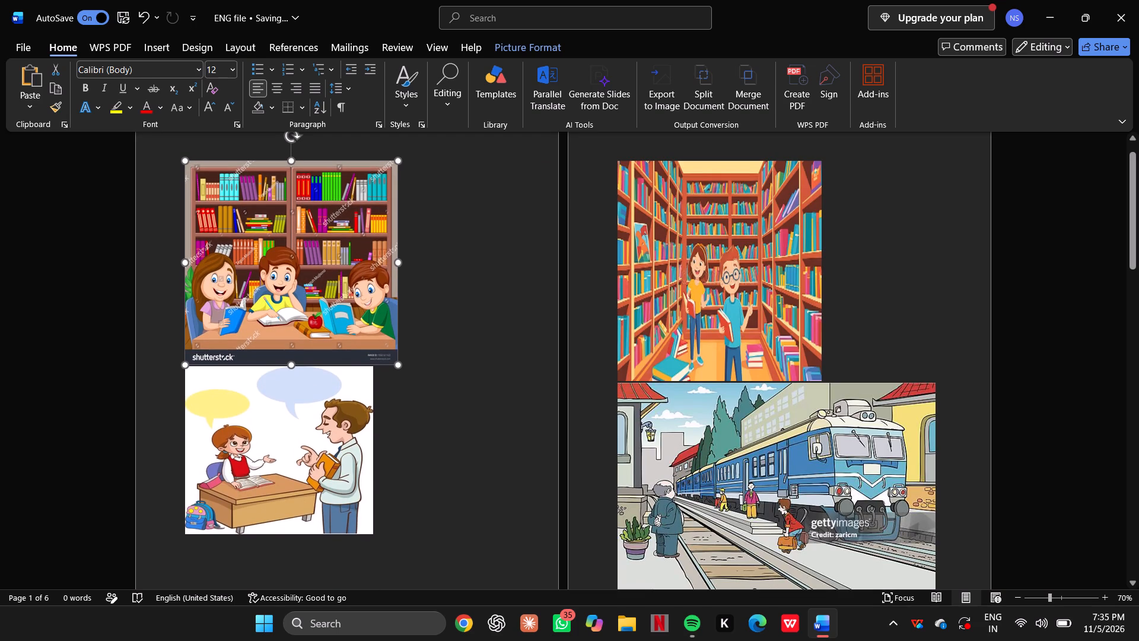
left_click(436, 260)
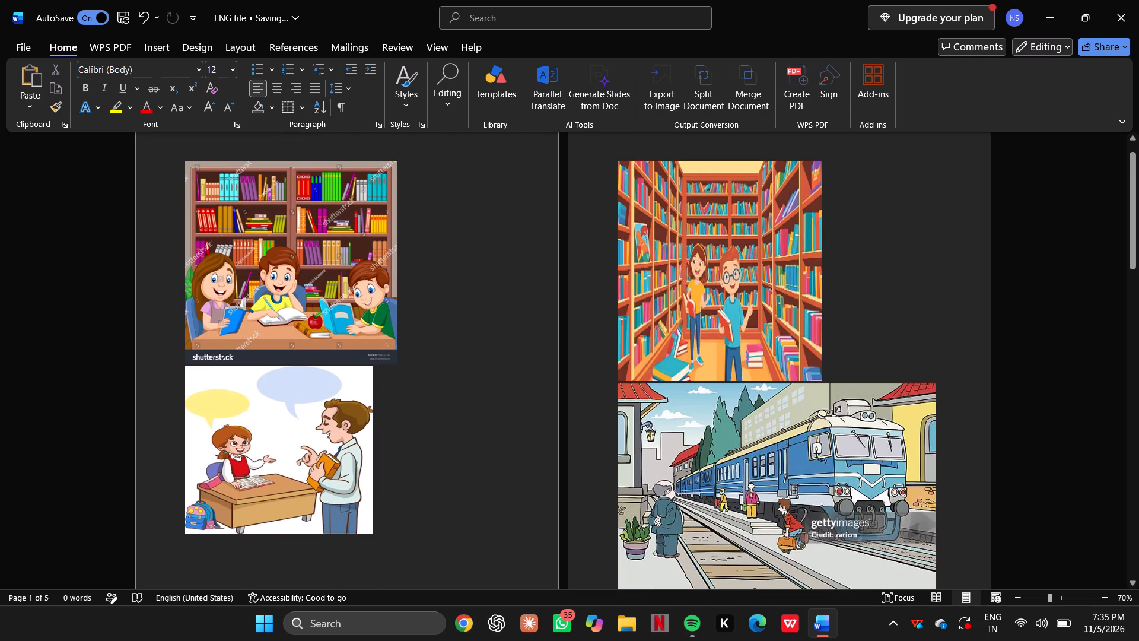
Reduce the height and width of the railway station picture to roughly match the library picture above it.
left_click(828, 394)
left_click_drag(775, 382, 785, 451)
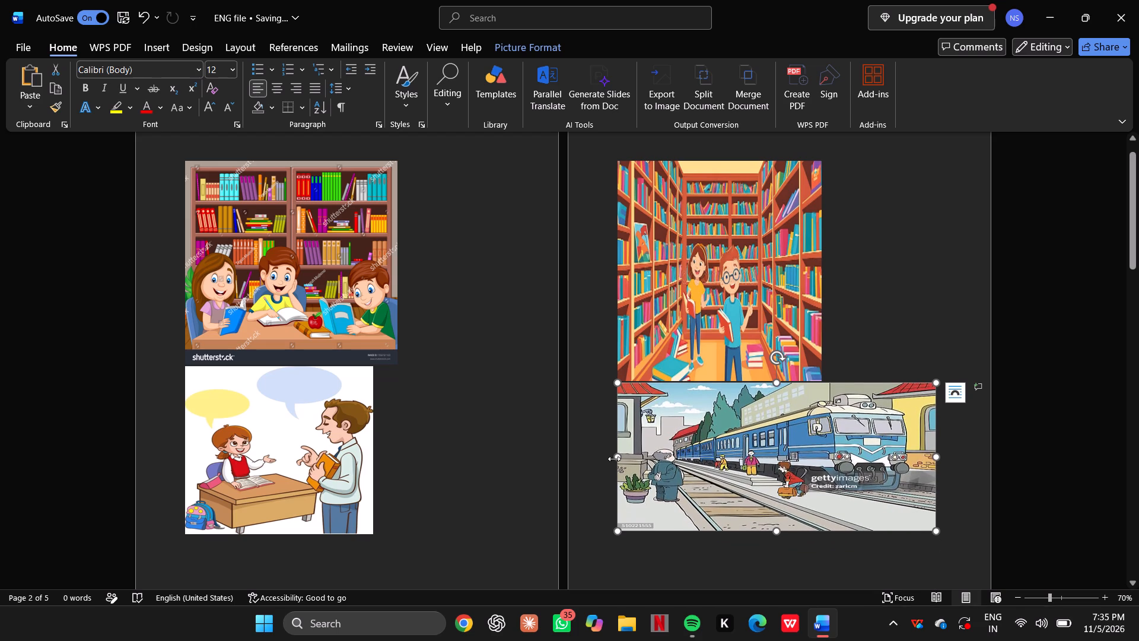
left_click_drag(614, 459, 738, 478)
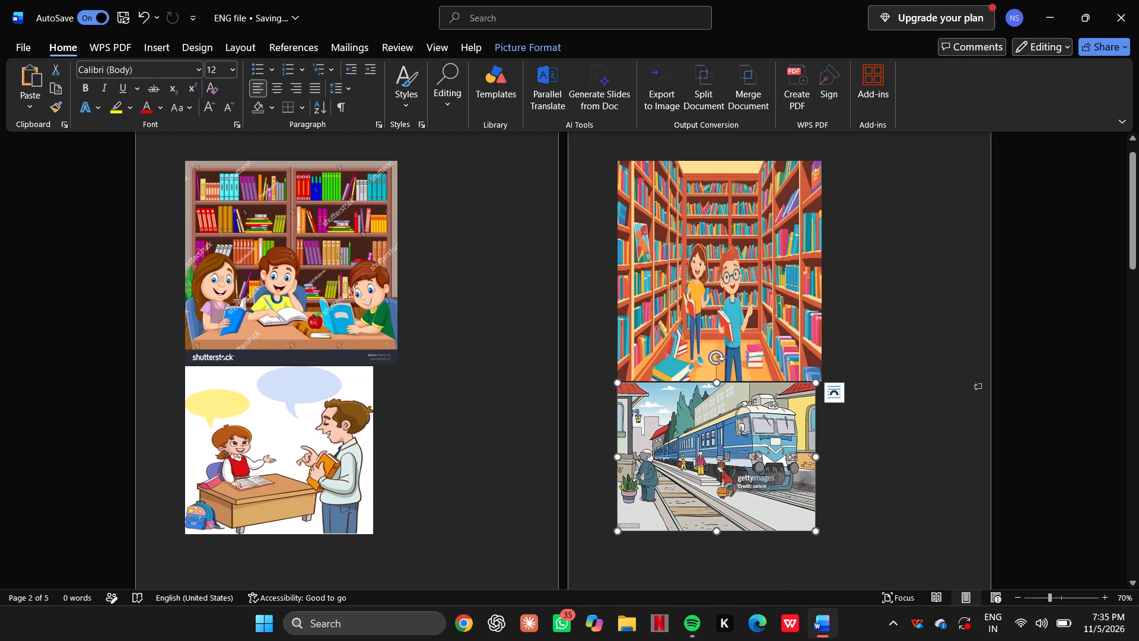
left_click_drag(718, 532, 718, 536)
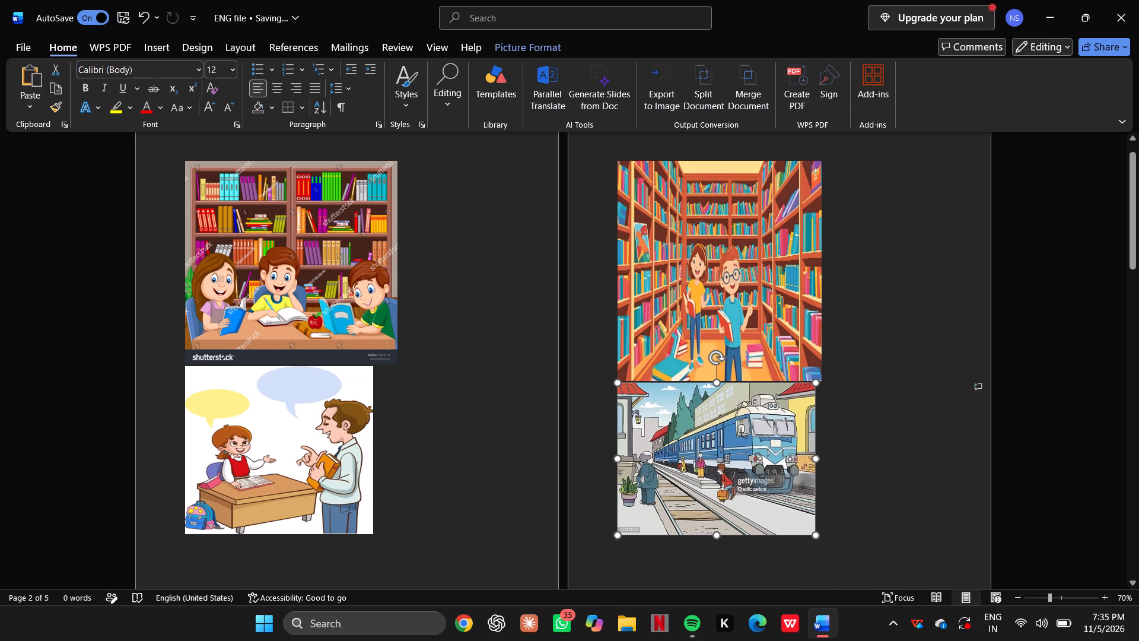
left_click_drag(718, 536, 720, 543)
Shrink the mobile phone picture on page 4 to a smaller, nearly square size.
scroll(720, 543, "down", 4)
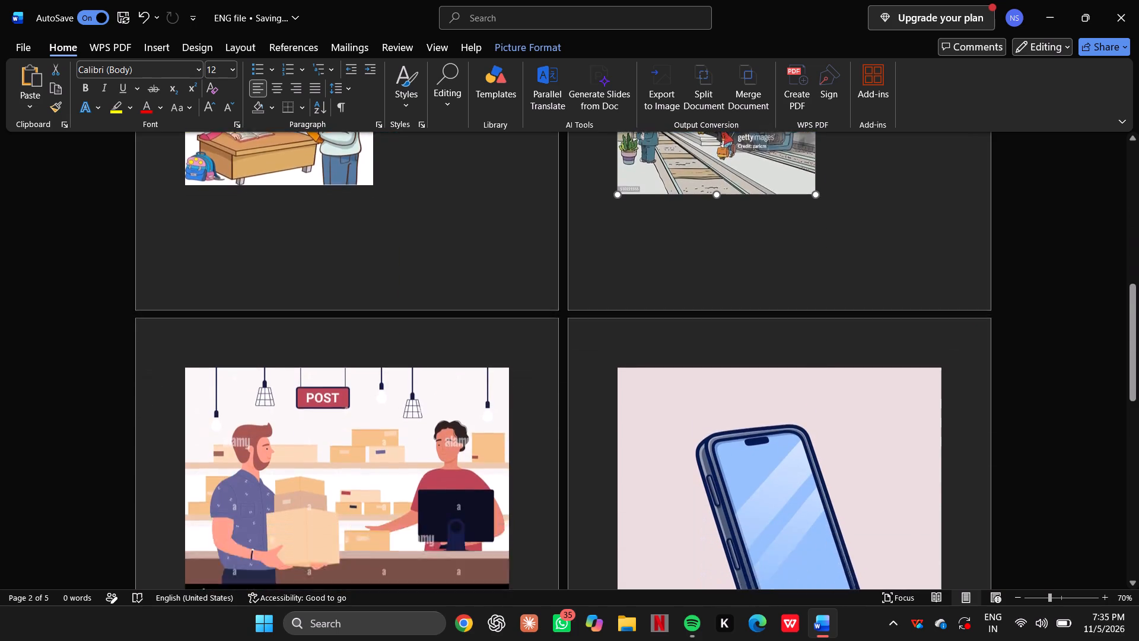
scroll(720, 543, "down", 2)
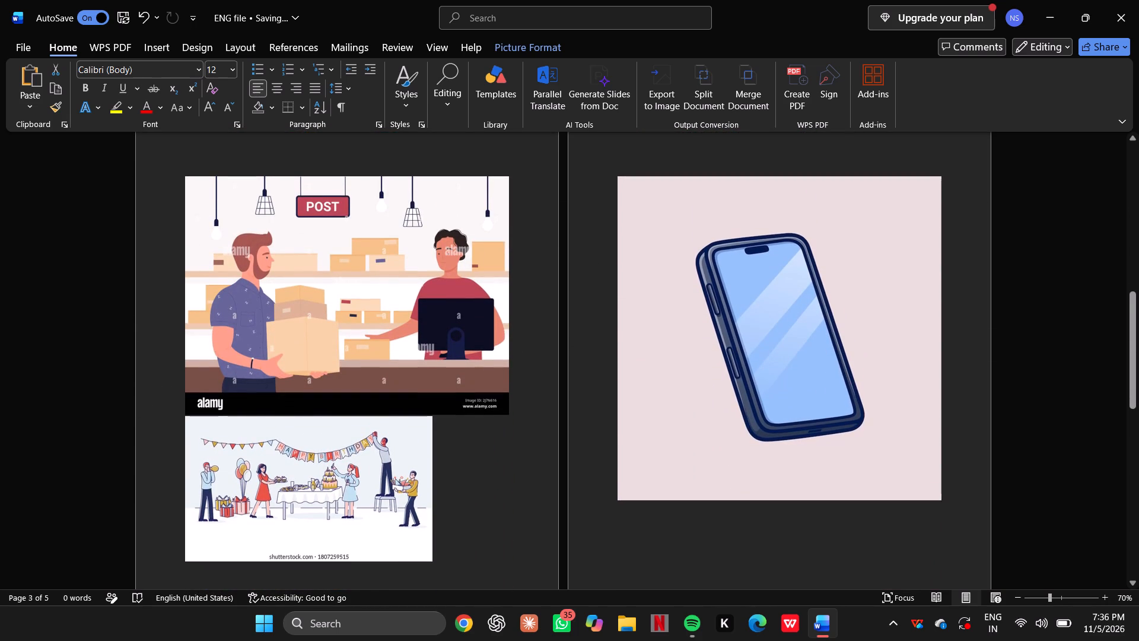
left_click(618, 377)
left_click(615, 347)
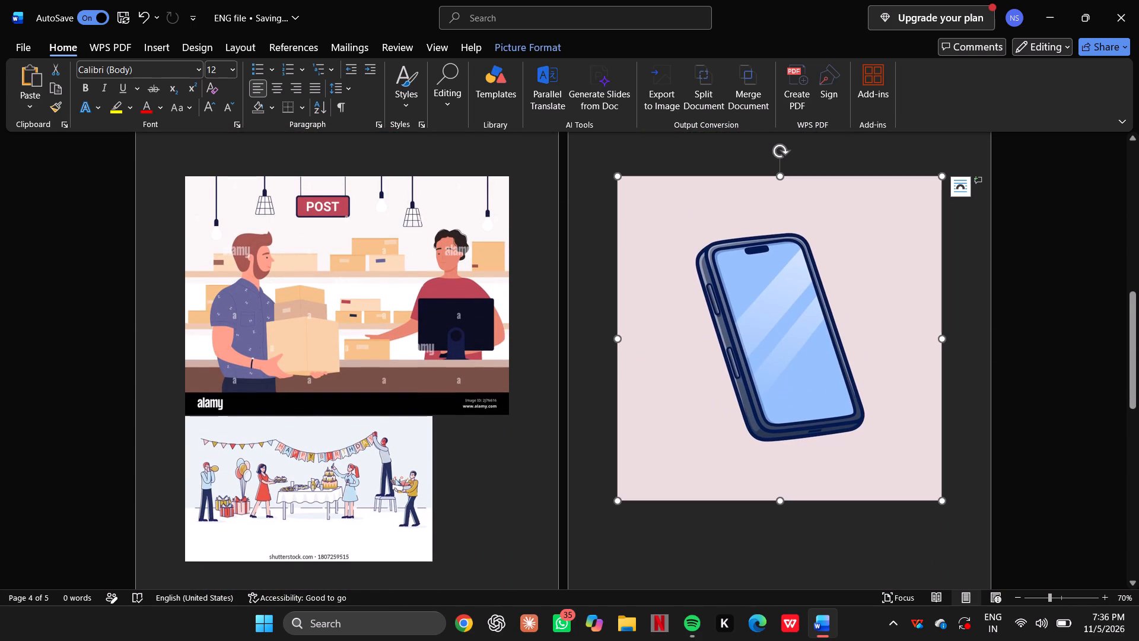
left_click_drag(617, 339, 756, 358)
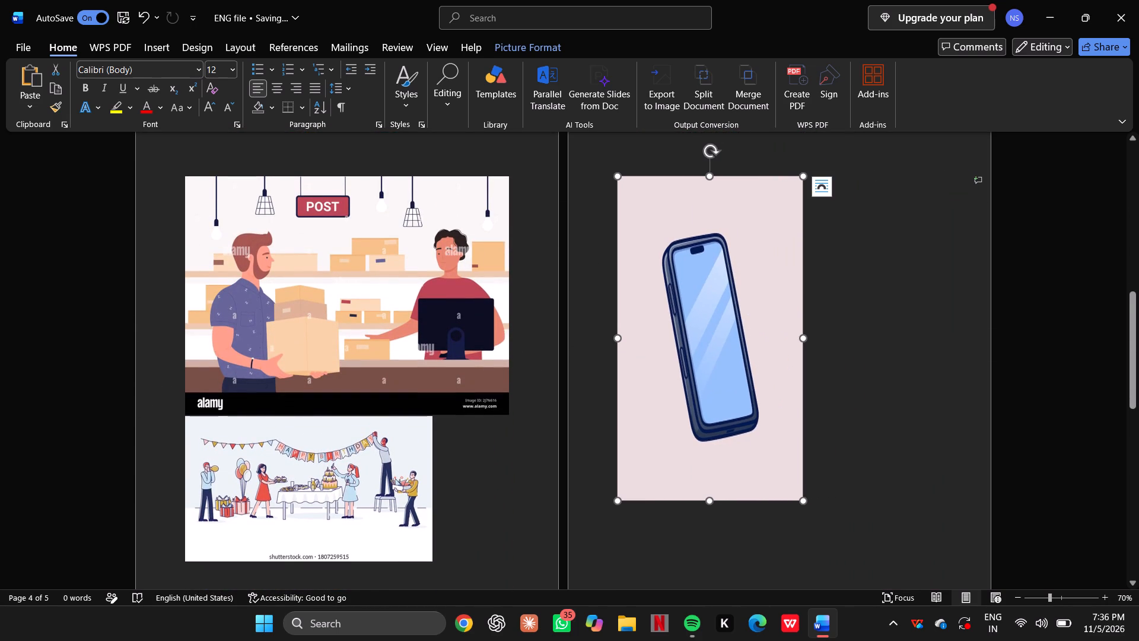
left_click_drag(711, 174, 723, 300)
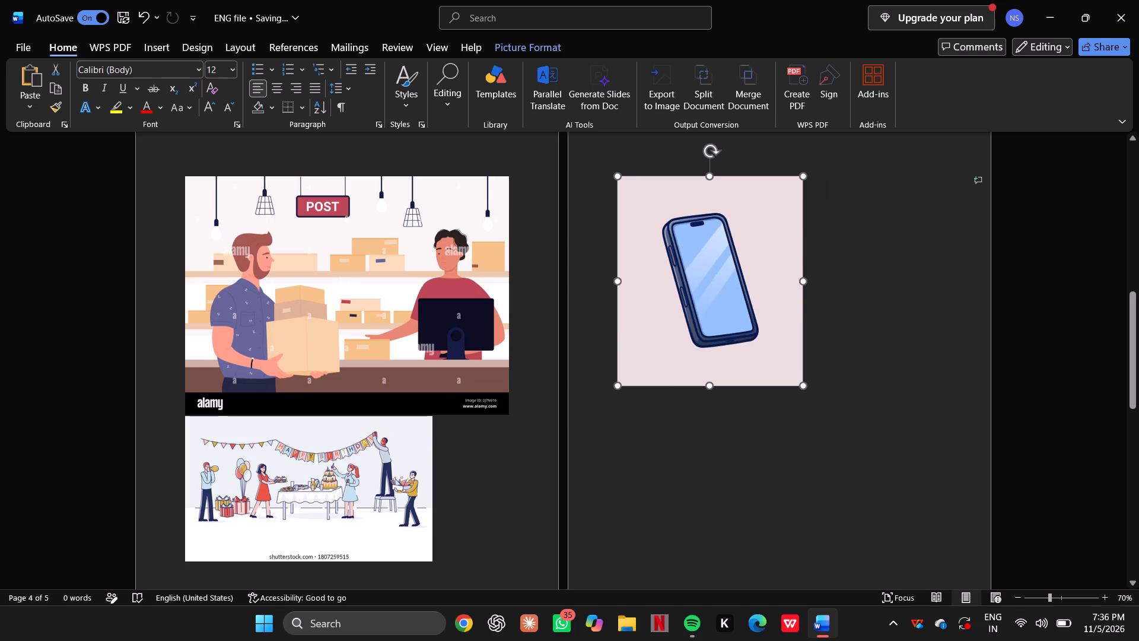
left_click_drag(723, 300, 719, 310)
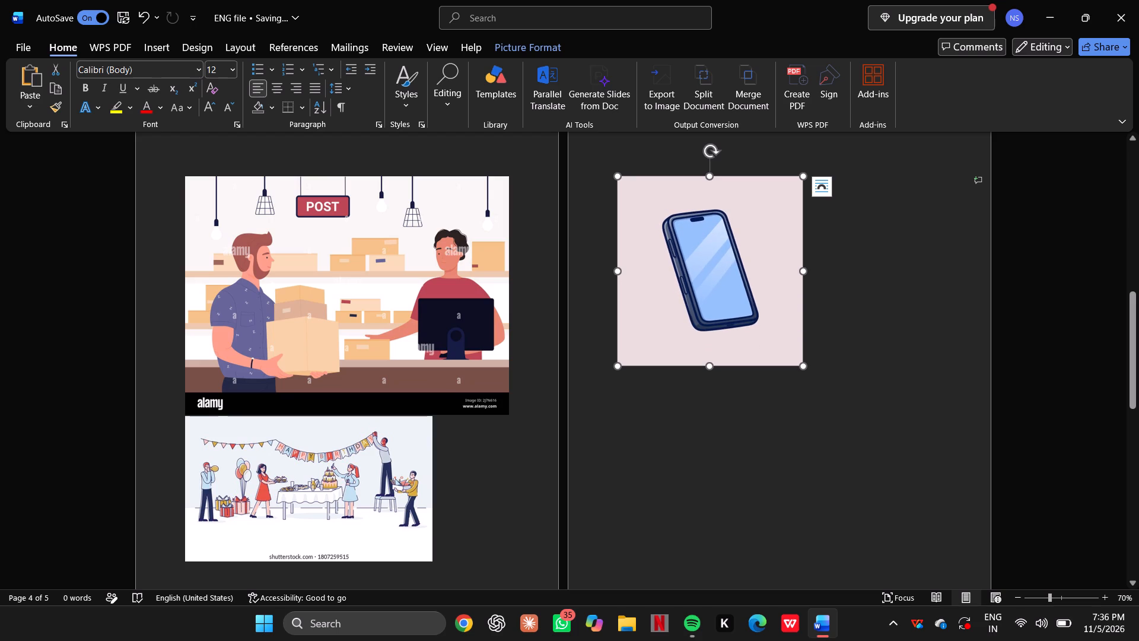
Reduce the width and height of the post office picture on page 3 so it is narrower than the birthday picture below.
left_click(335, 434)
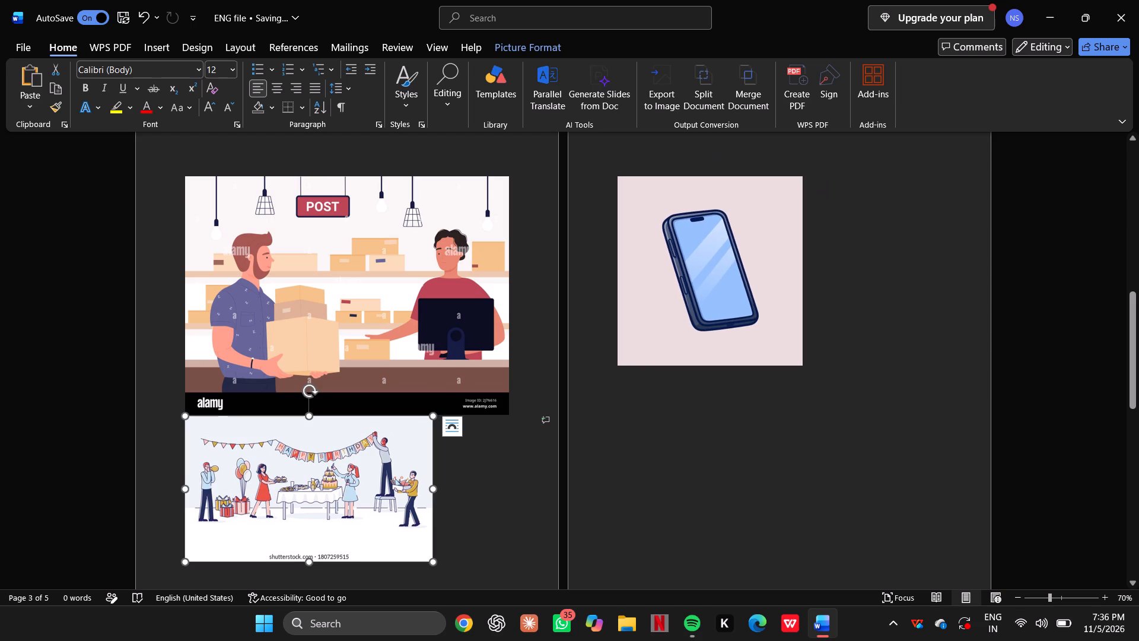
left_click(355, 257)
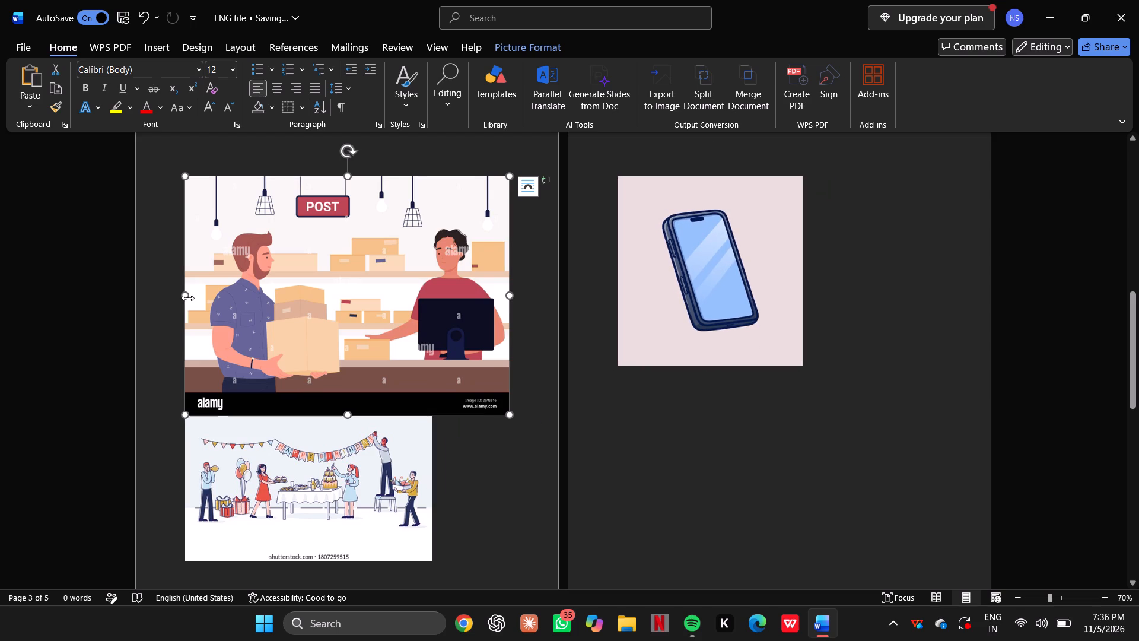
left_click_drag(185, 295, 290, 306)
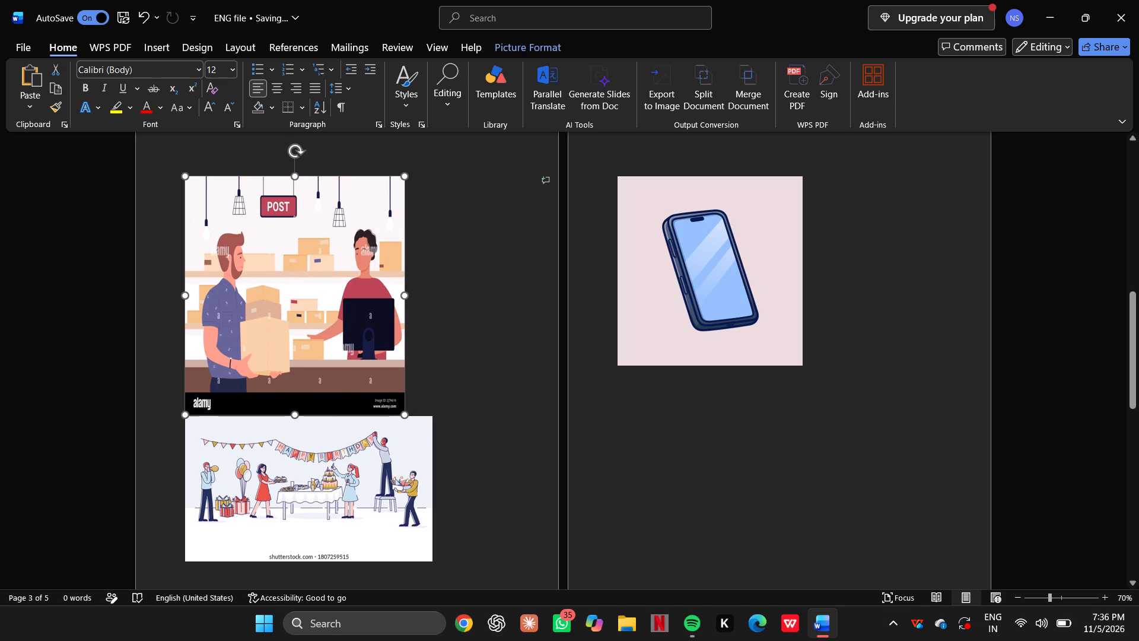
left_click(295, 183)
left_click_drag(295, 178, 296, 230)
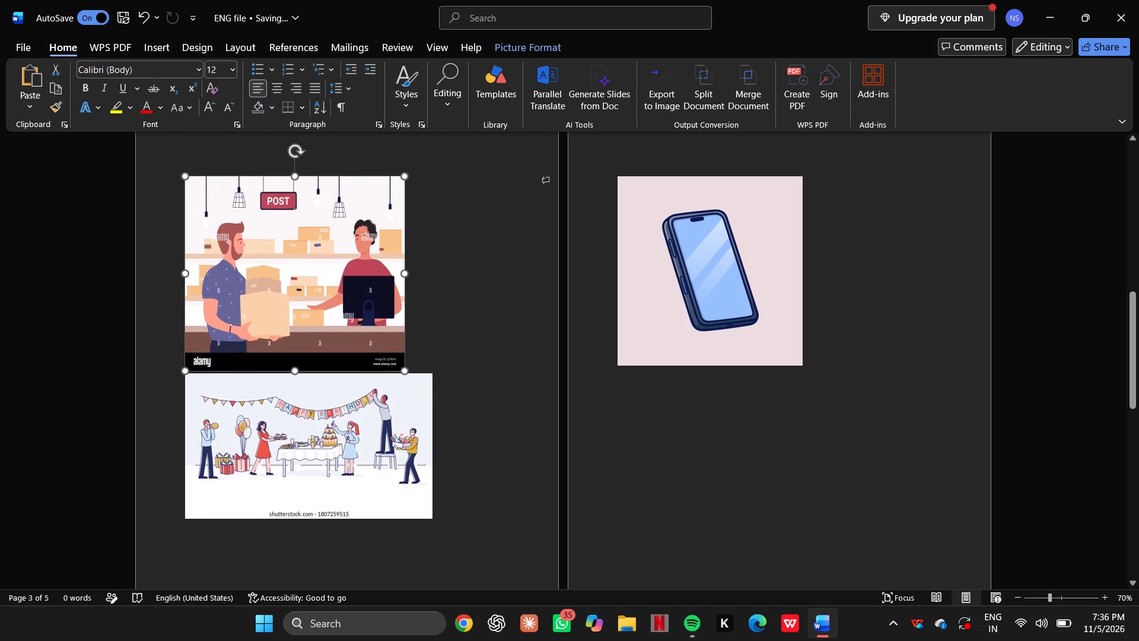
left_click_drag(296, 230, 303, 261)
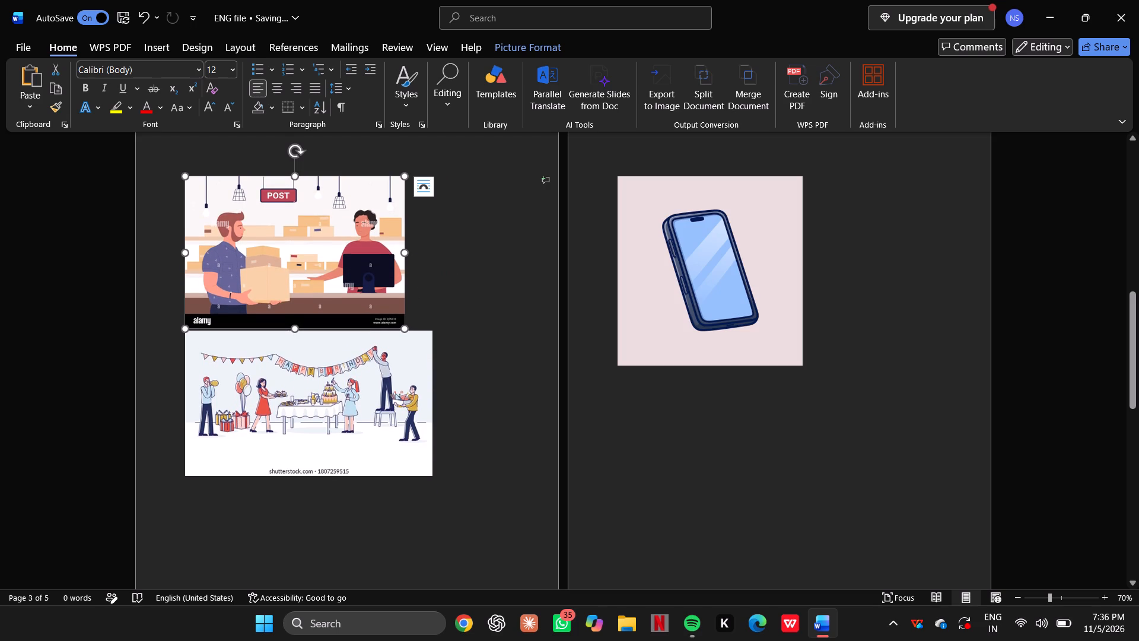
Make the birthday party picture on page 3 slightly taller, keeping its width.
left_click_drag(317, 468, 327, 506)
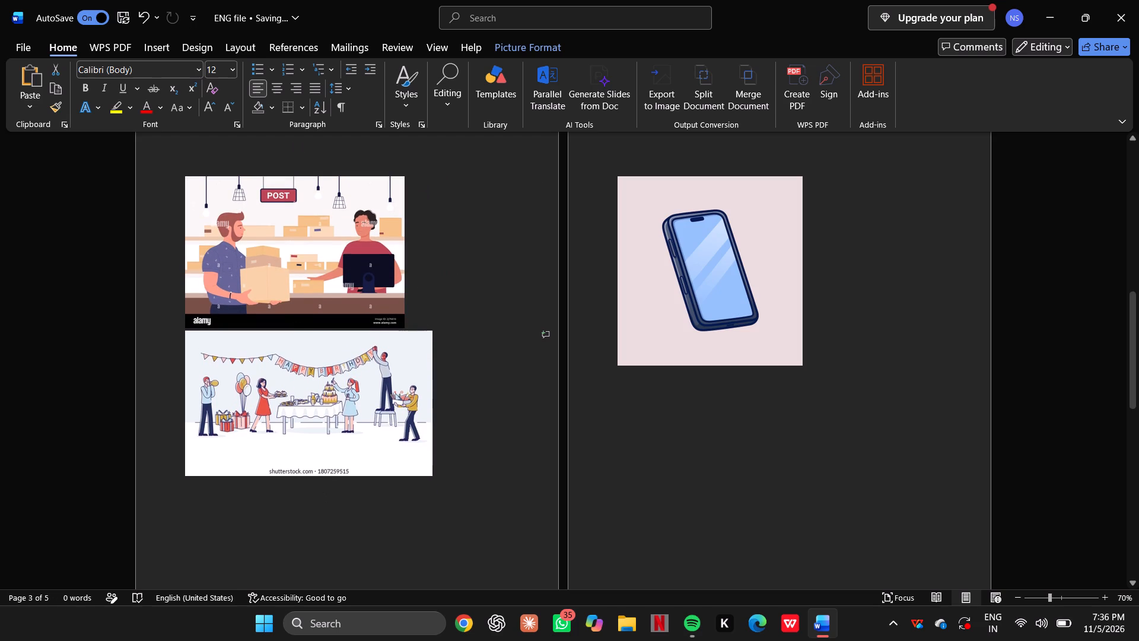
left_click_drag(327, 442, 332, 481)
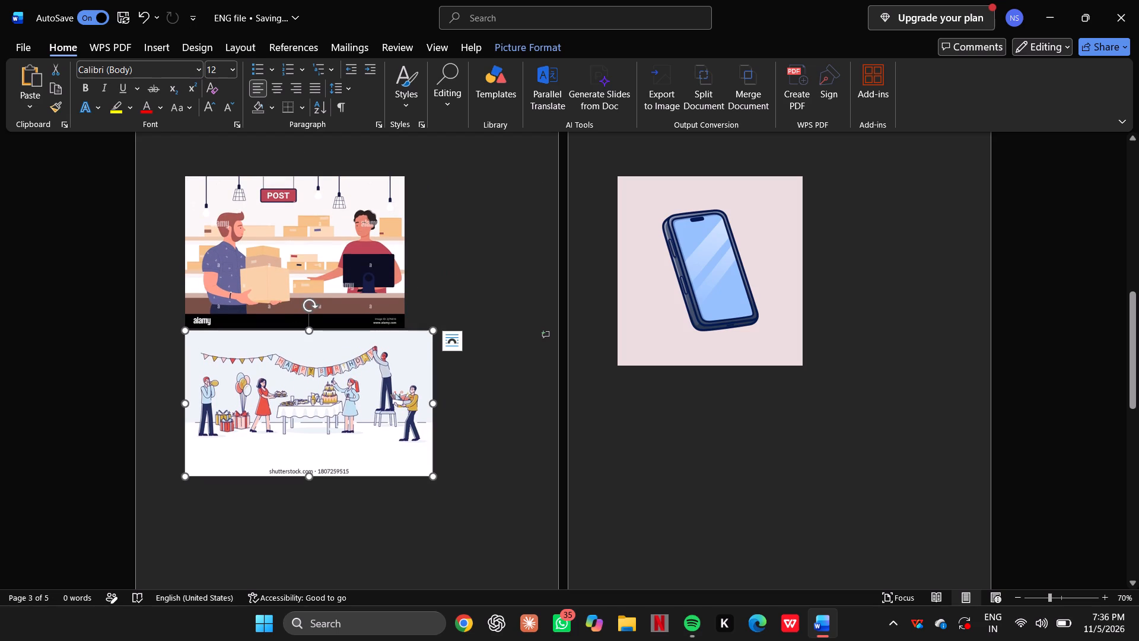
left_click_drag(311, 476, 313, 486)
Reduce the width and height of the teamwork picture so it fits beneath the mobile phone picture on page 4.
scroll(559, 466, "down", 4)
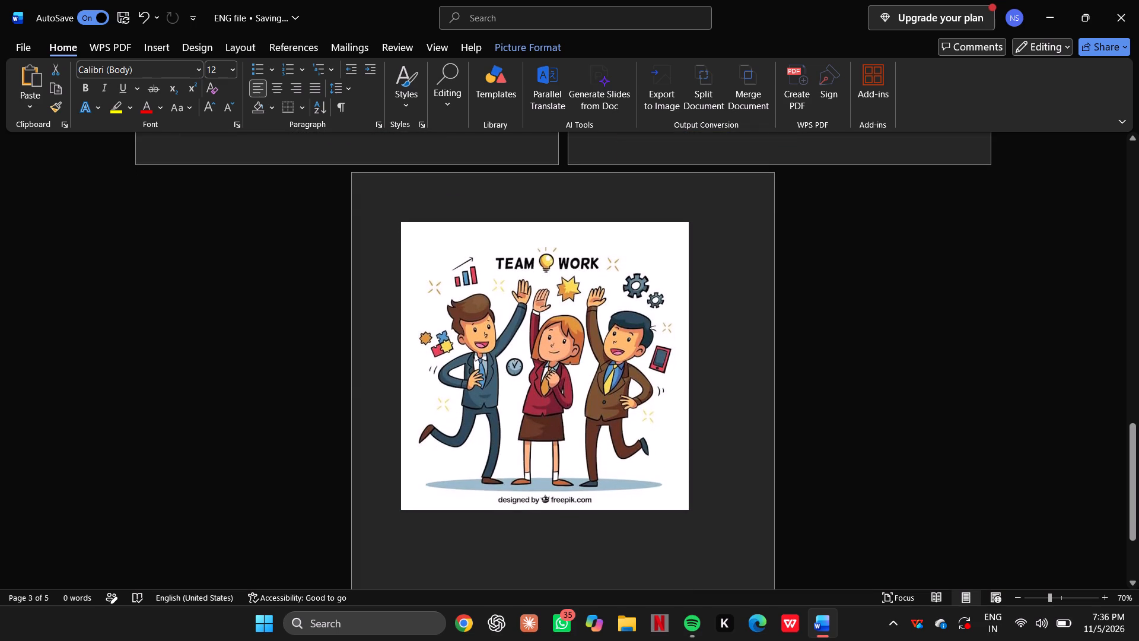
left_click(402, 396)
left_click_drag(401, 364, 452, 374)
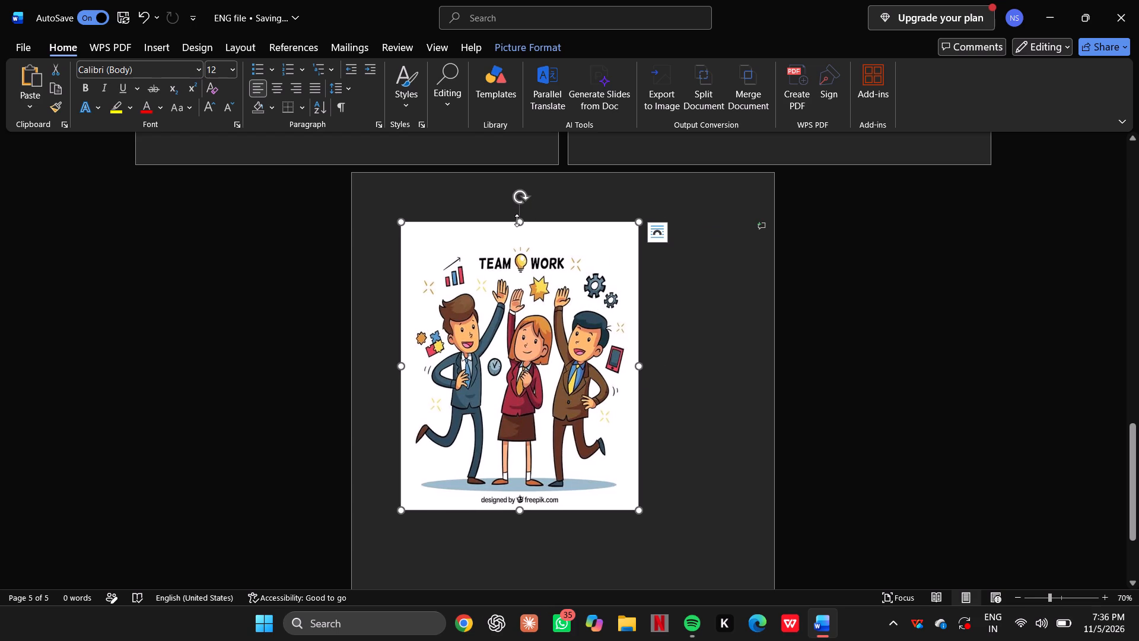
left_click_drag(520, 220, 527, 309)
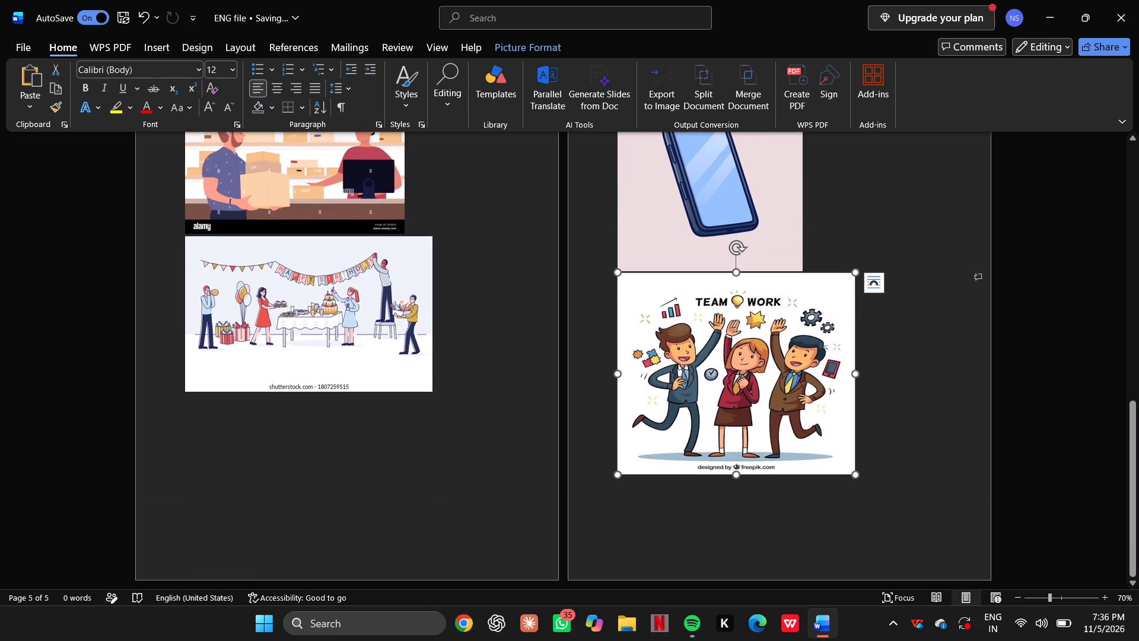
scroll(496, 296, "up", 5)
scroll(496, 296, "down", 6)
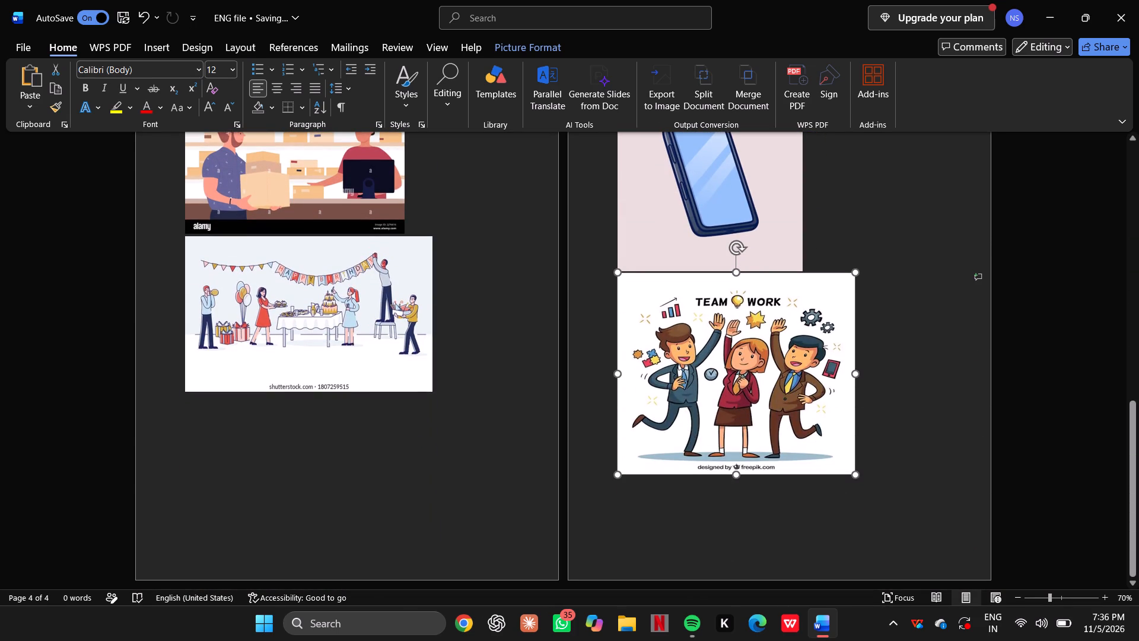
left_click(586, 355)
left_click(586, 410)
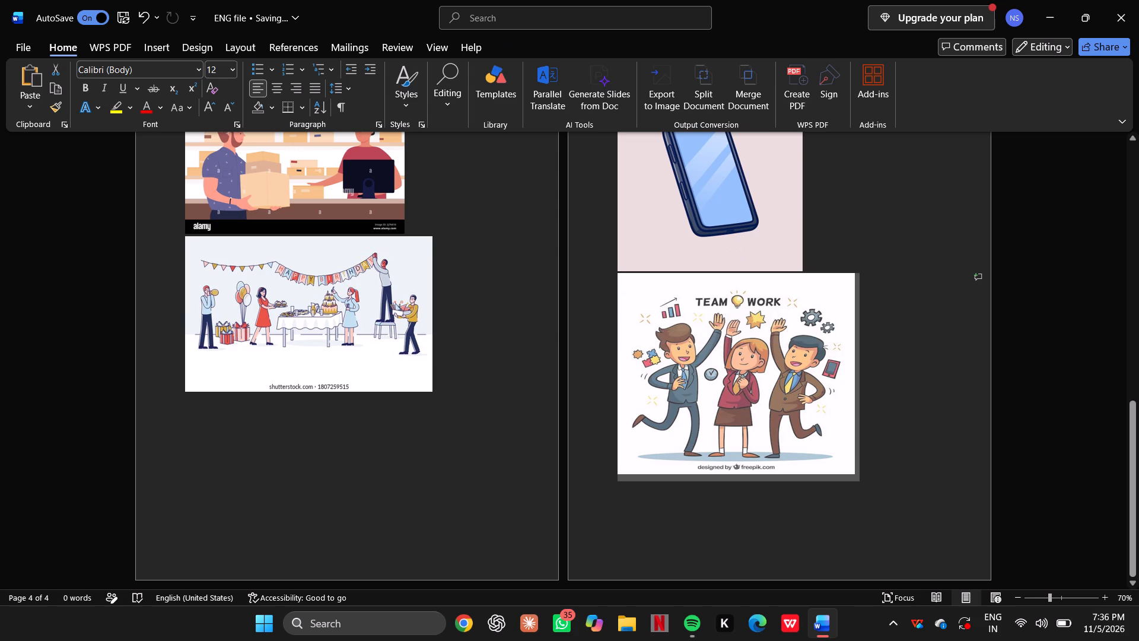
left_click(1021, 456)
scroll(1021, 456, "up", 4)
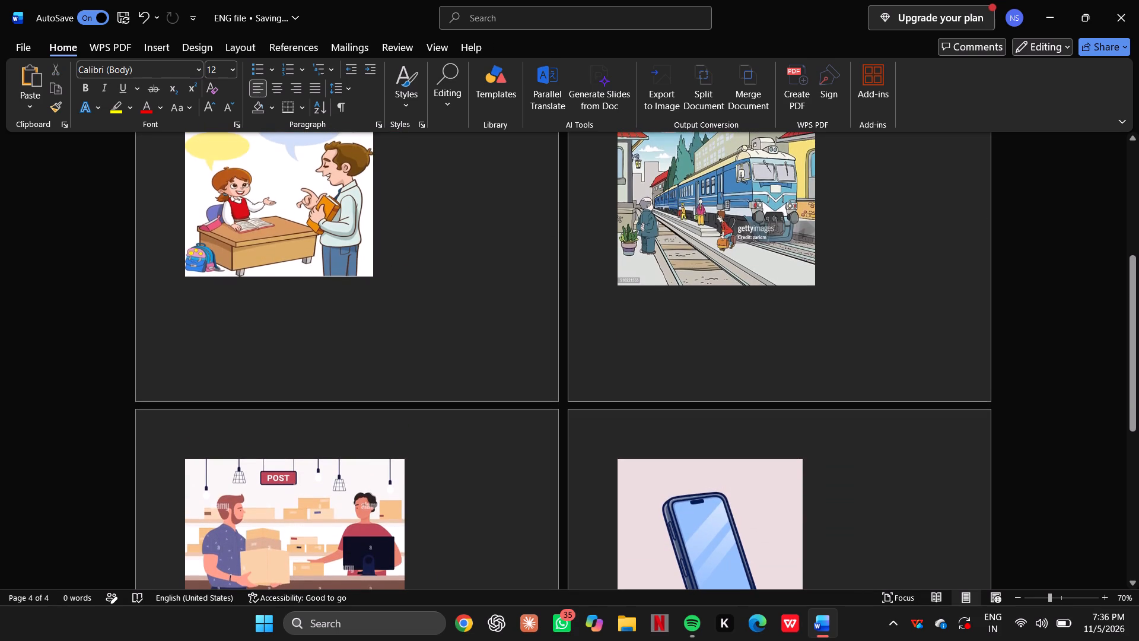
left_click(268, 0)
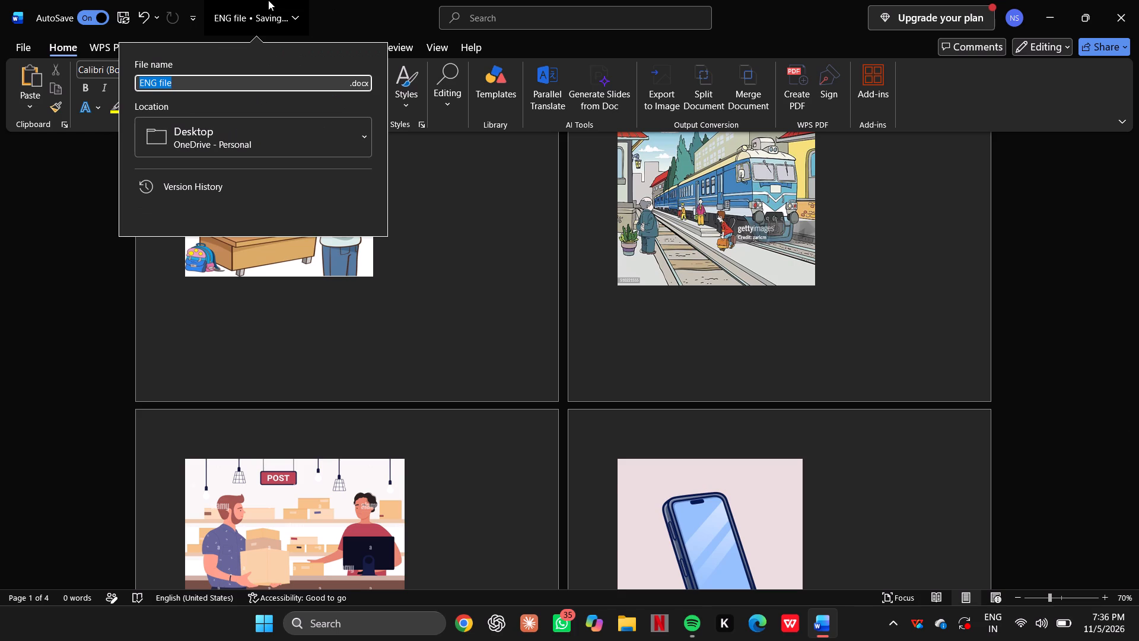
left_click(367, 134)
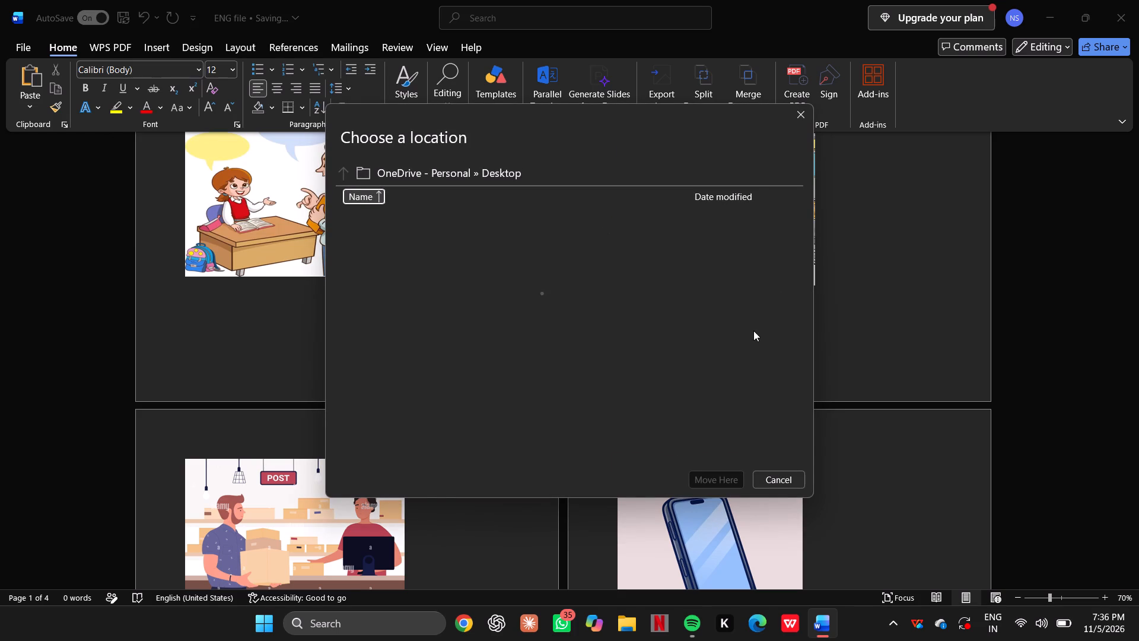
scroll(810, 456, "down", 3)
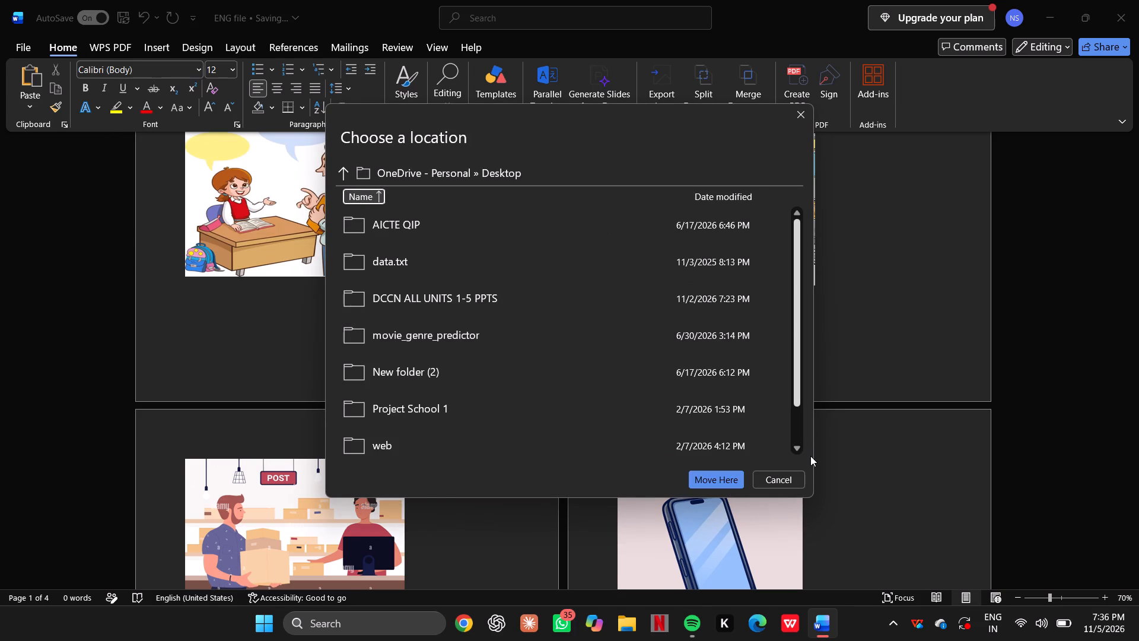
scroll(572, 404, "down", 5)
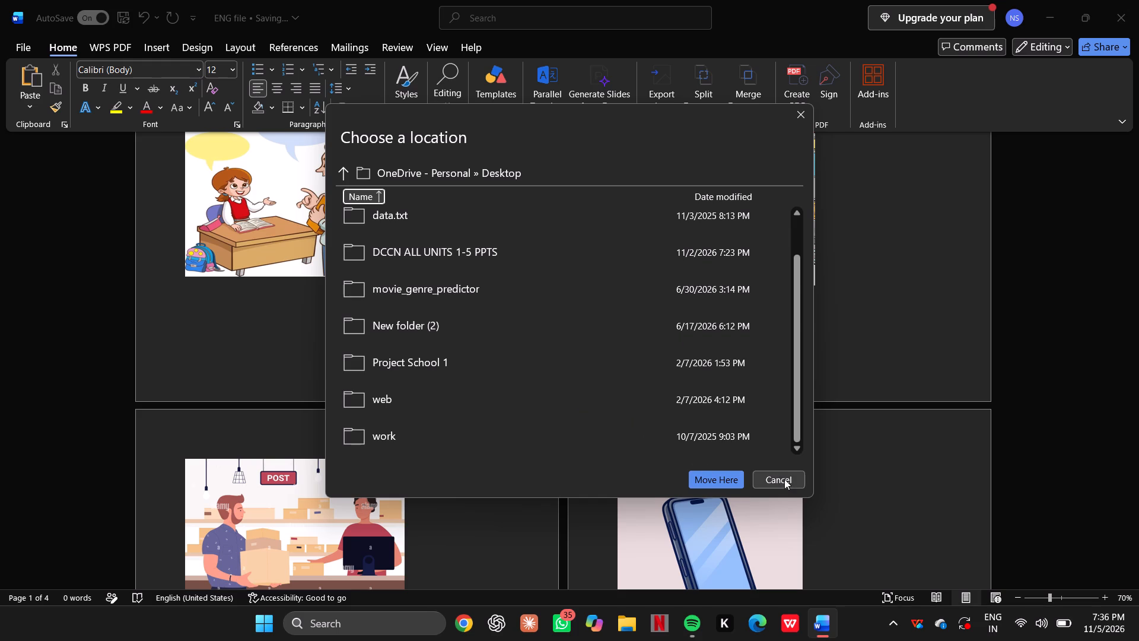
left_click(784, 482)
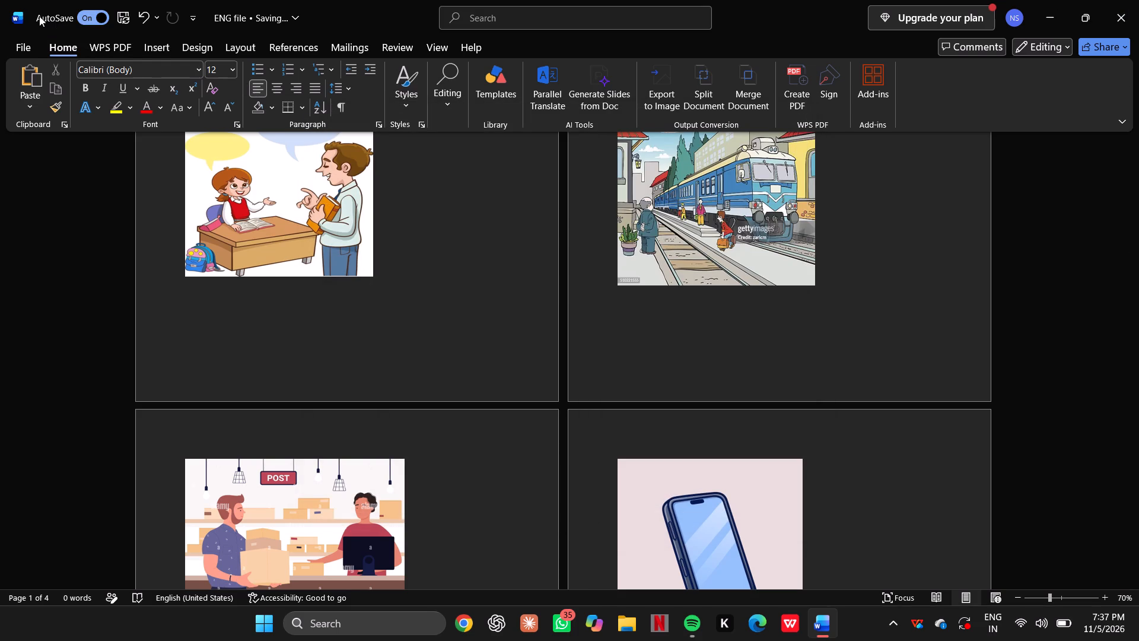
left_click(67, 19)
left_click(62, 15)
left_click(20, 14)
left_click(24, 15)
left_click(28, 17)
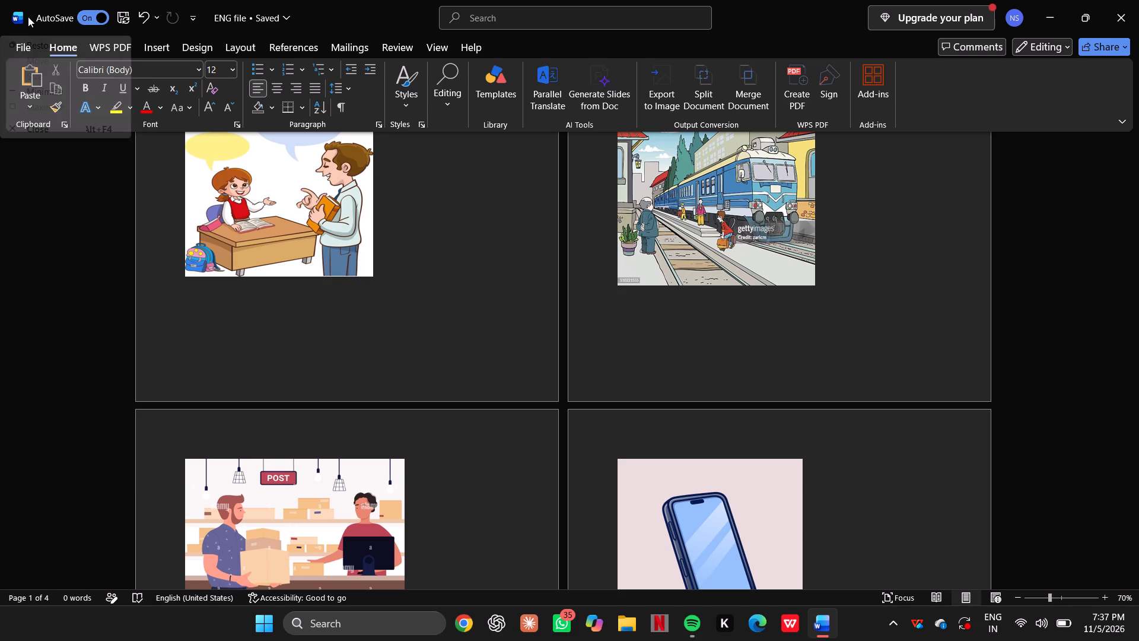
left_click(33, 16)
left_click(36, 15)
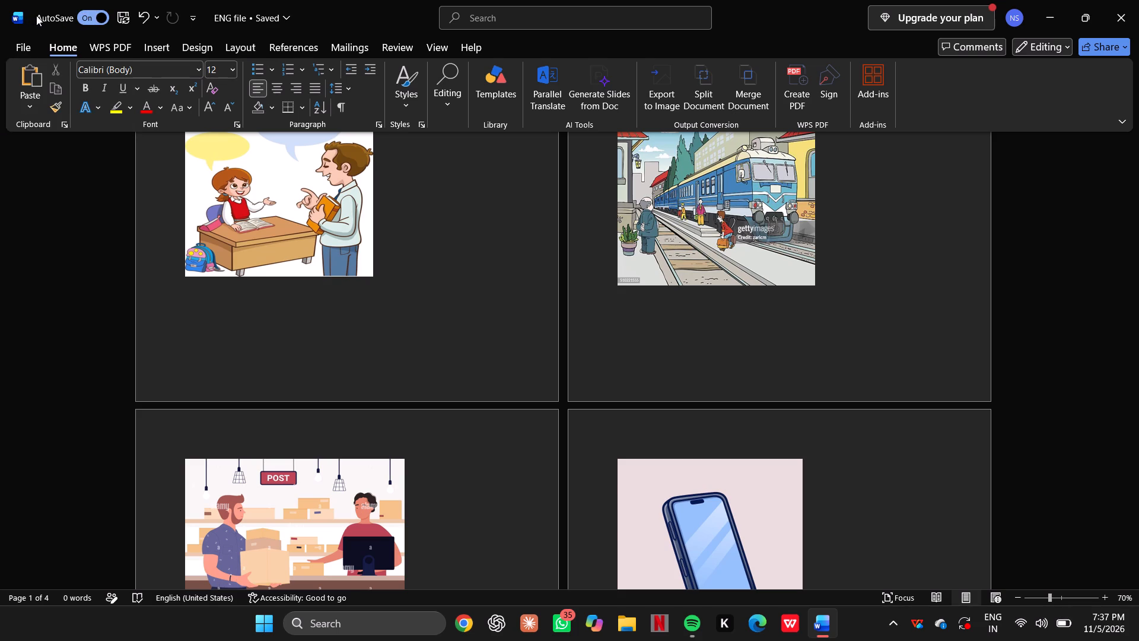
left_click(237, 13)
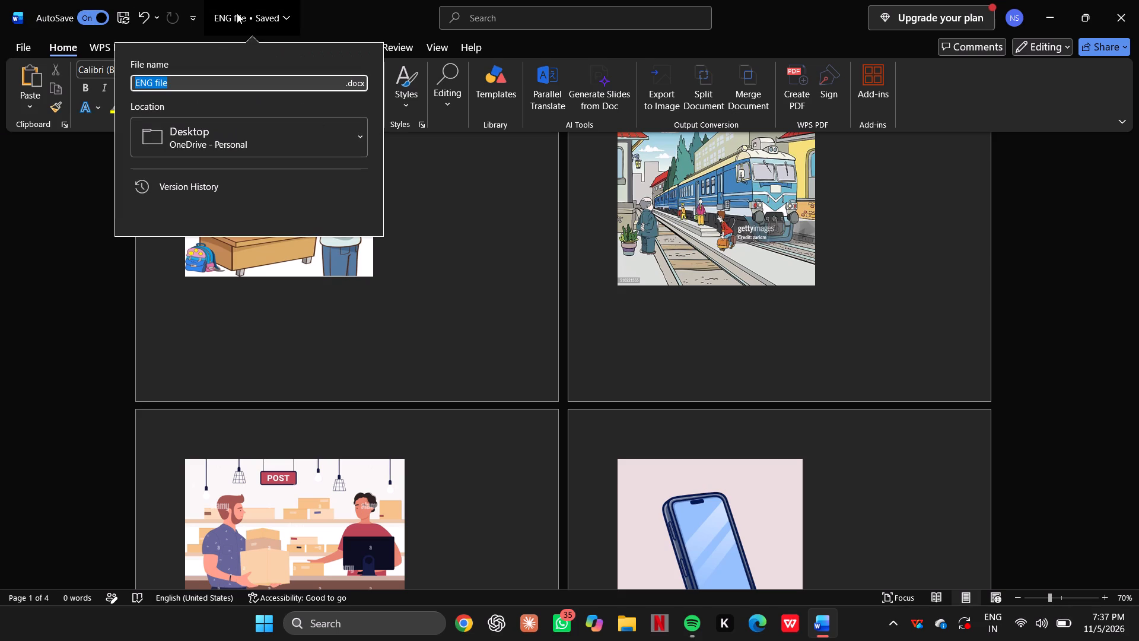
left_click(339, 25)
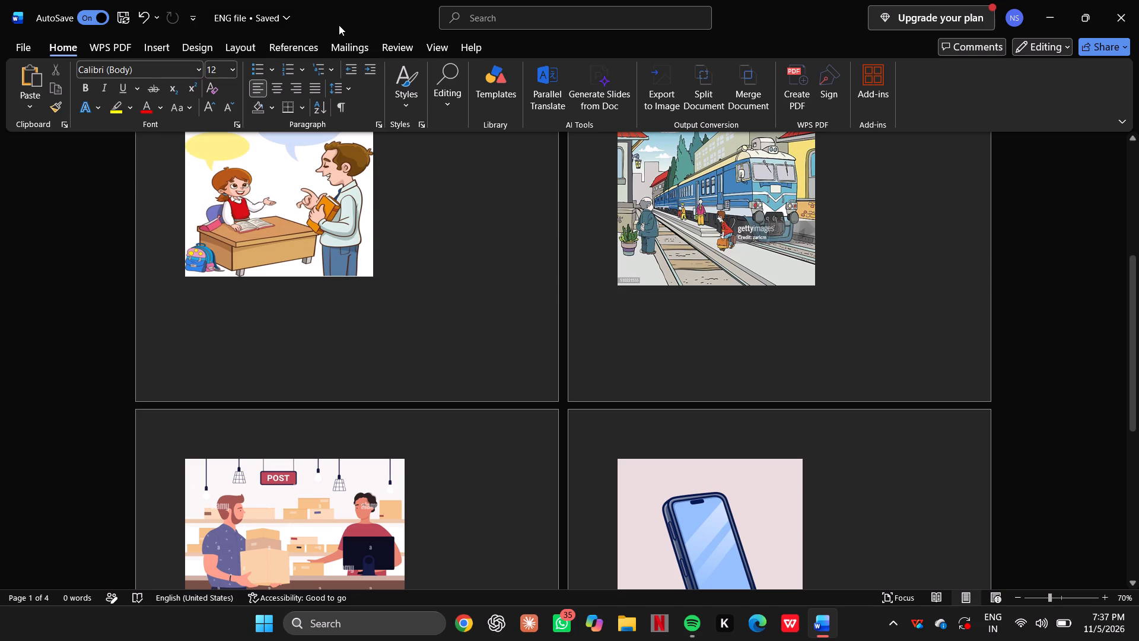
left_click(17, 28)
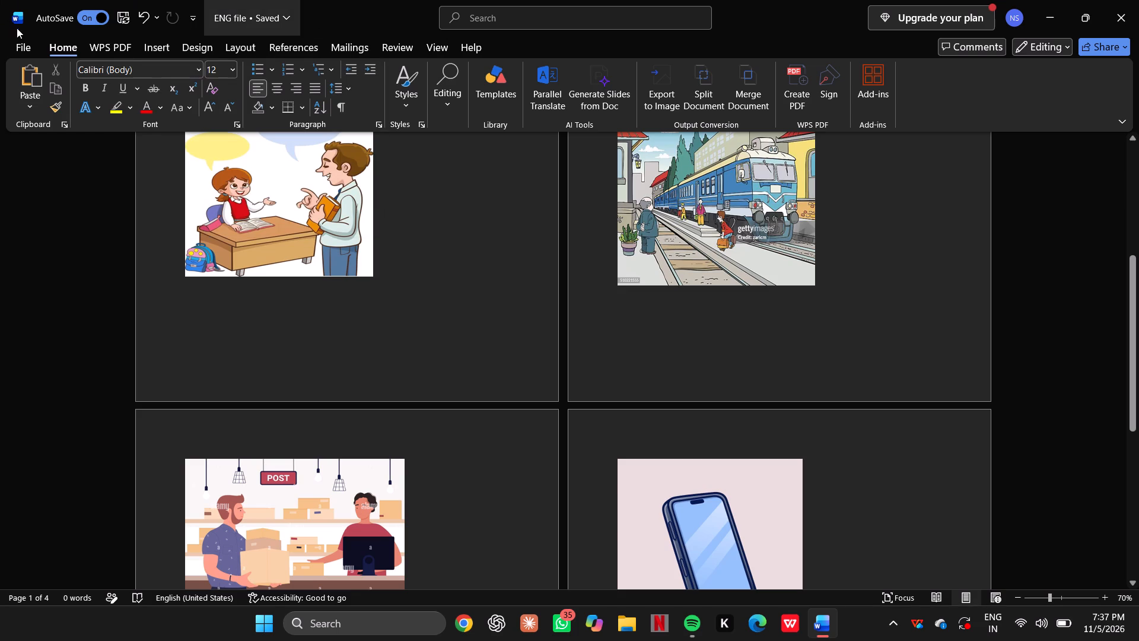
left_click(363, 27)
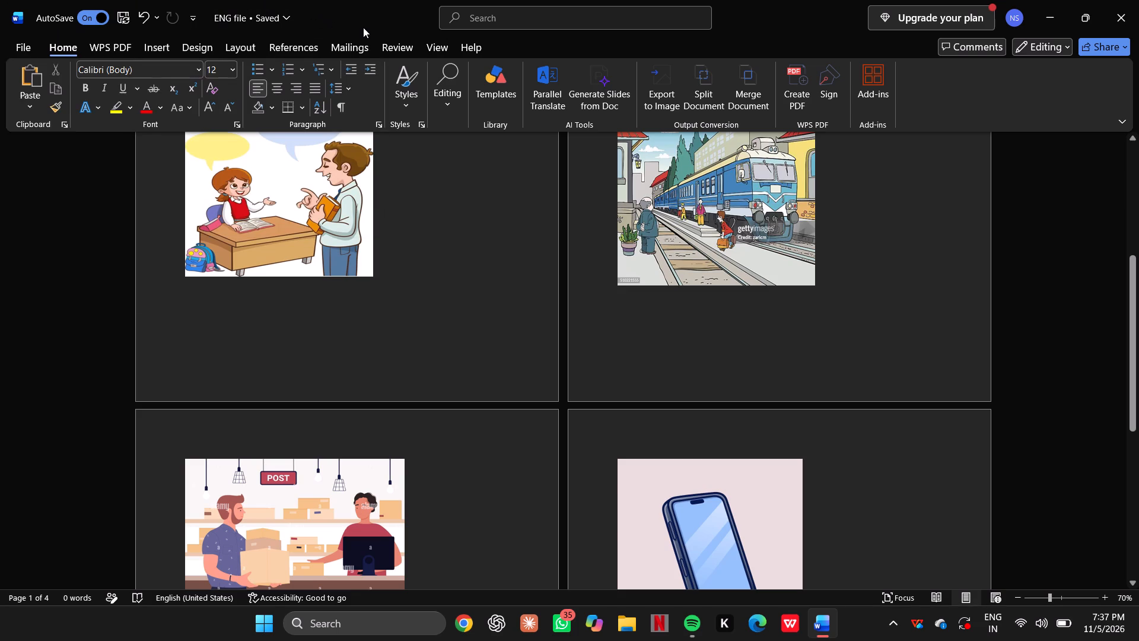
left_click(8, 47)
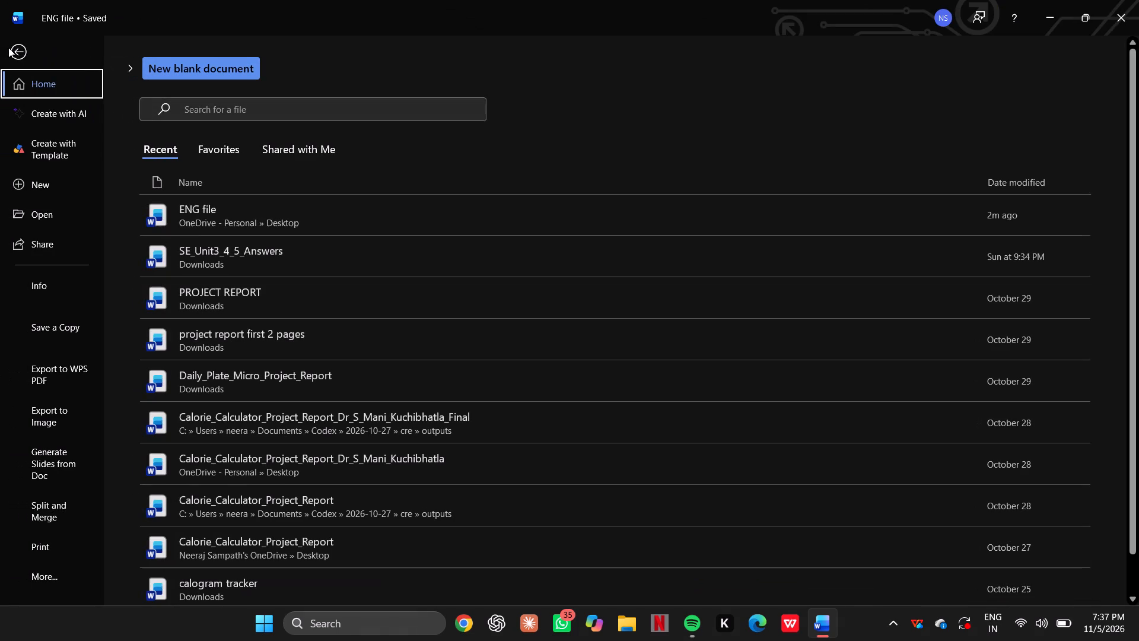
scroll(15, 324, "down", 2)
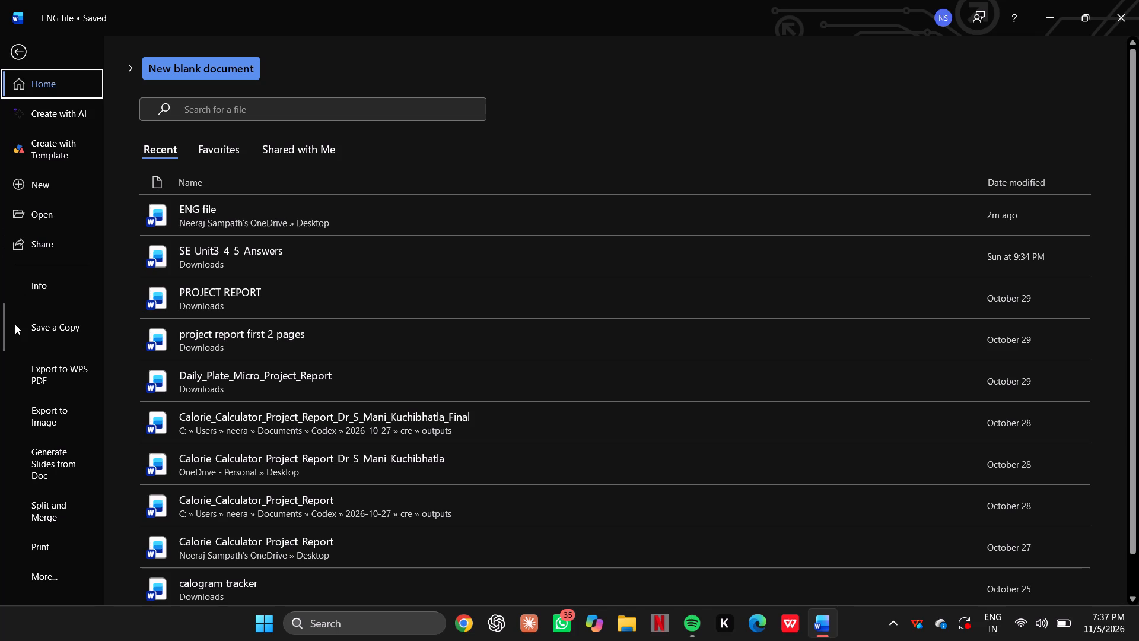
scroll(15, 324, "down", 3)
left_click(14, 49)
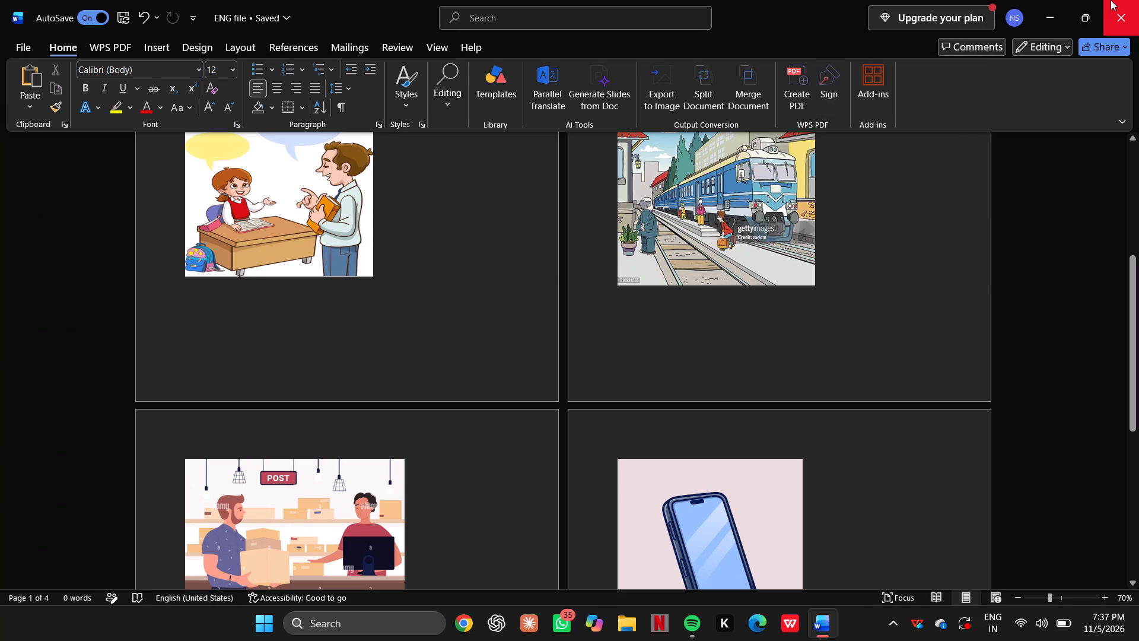
Close the "ENG file" document.
left_click(1111, 0)
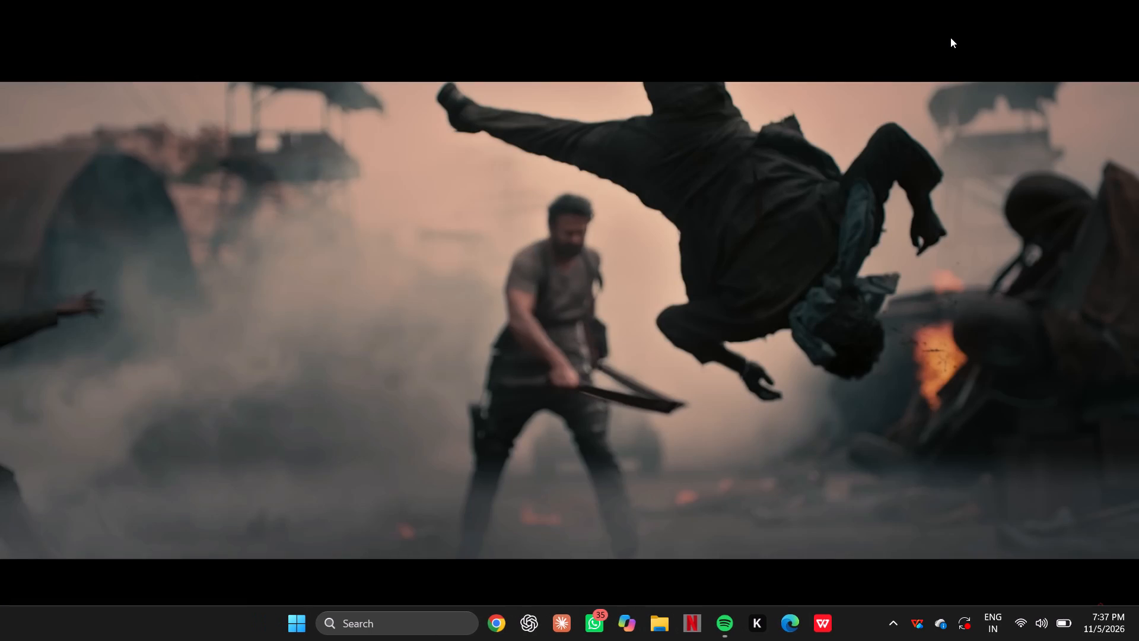
Relaunch Word, reopen "ENG file" from the recent documents to check the saved pictures, and close it again.
left_click(304, 631)
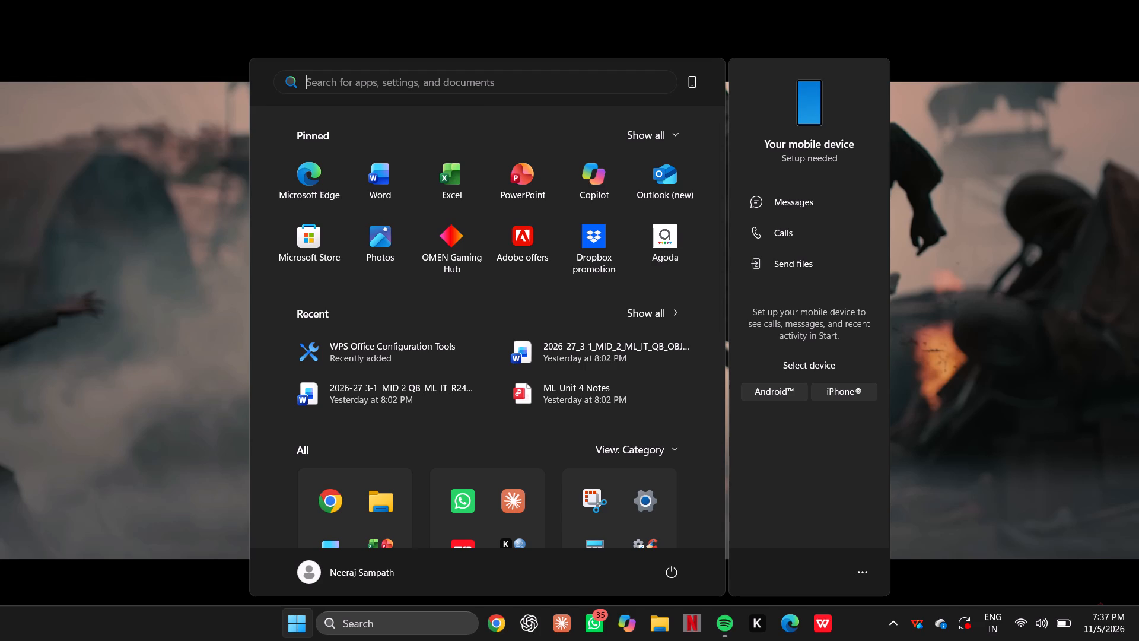
left_click(391, 183)
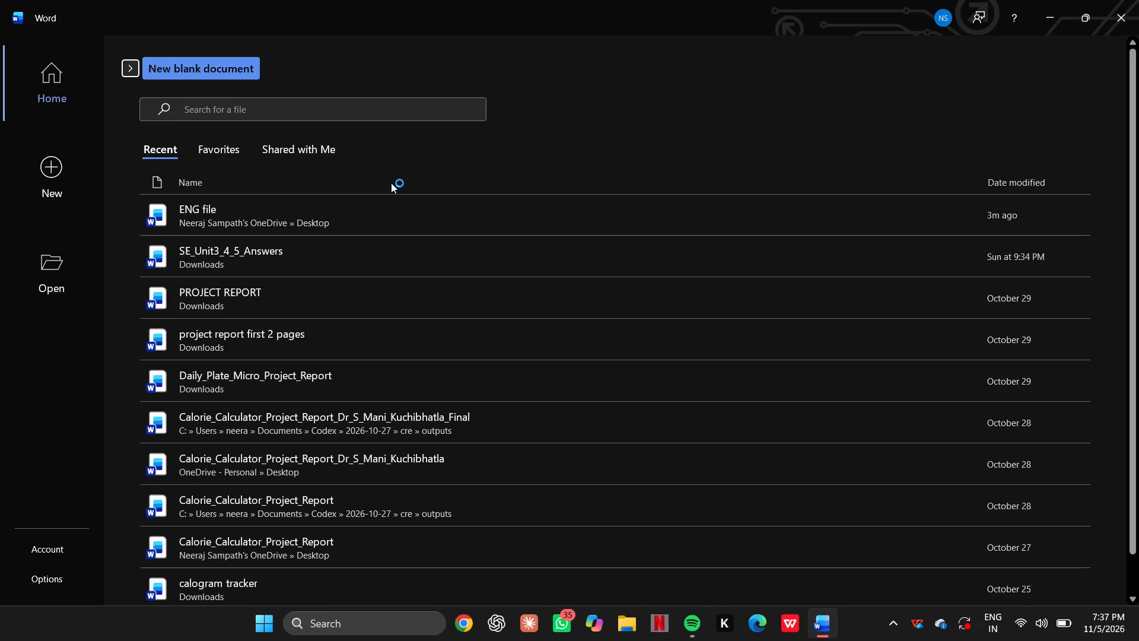
left_click(377, 215)
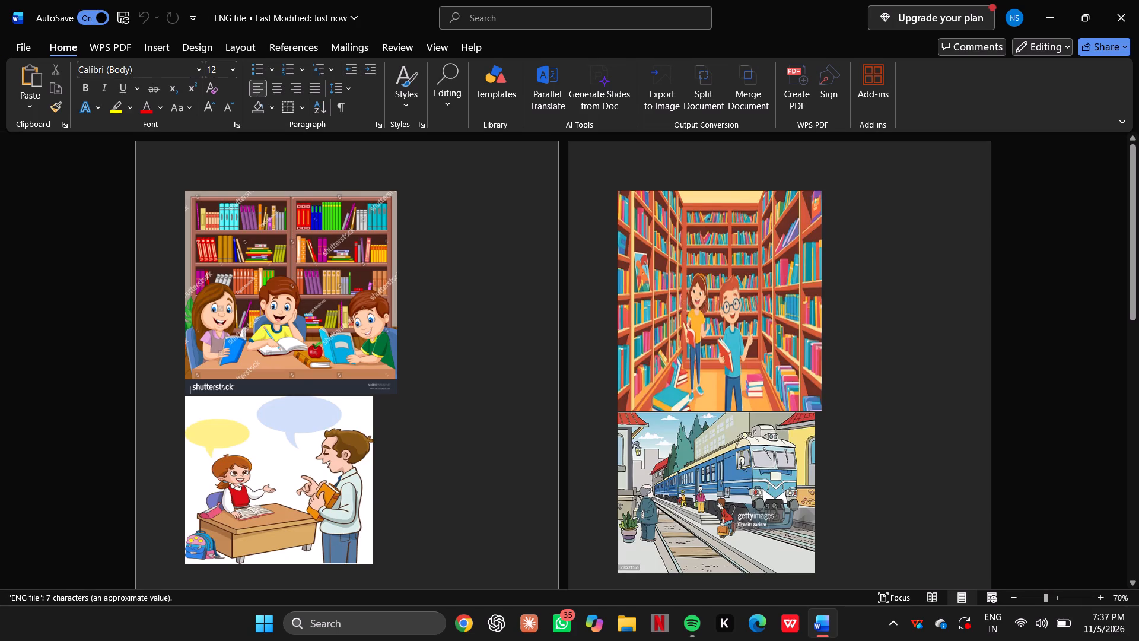
left_click(1138, 4)
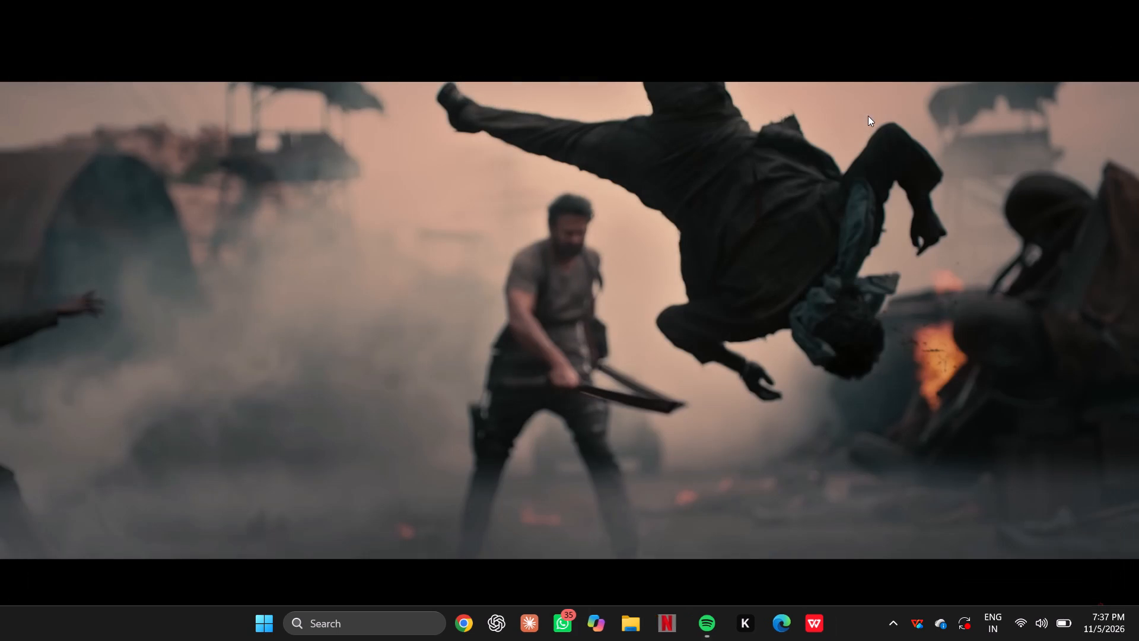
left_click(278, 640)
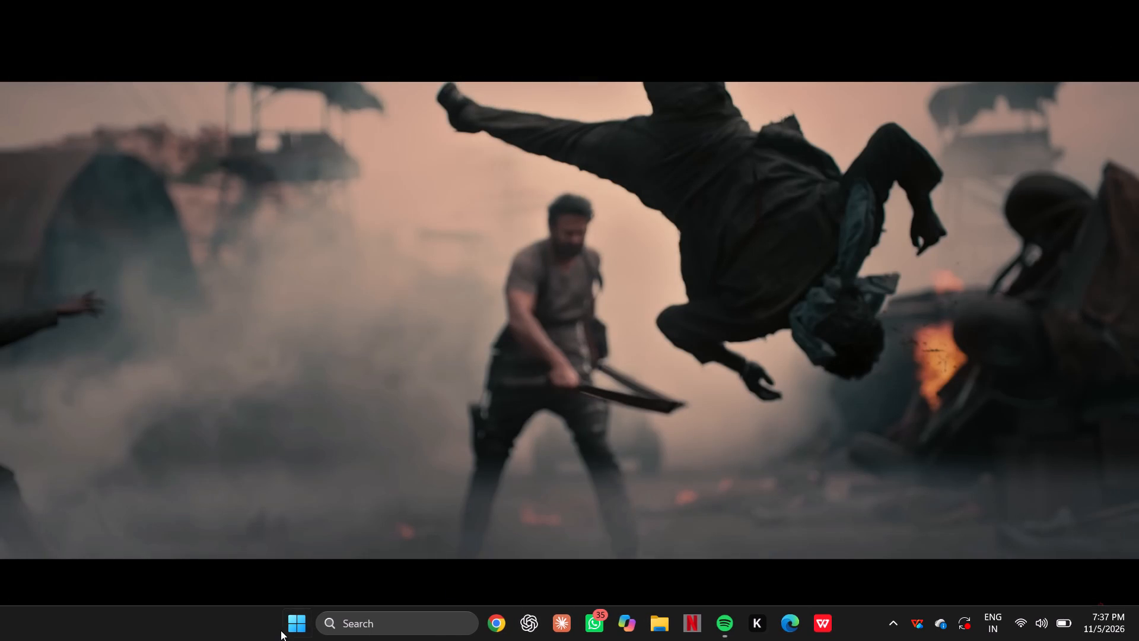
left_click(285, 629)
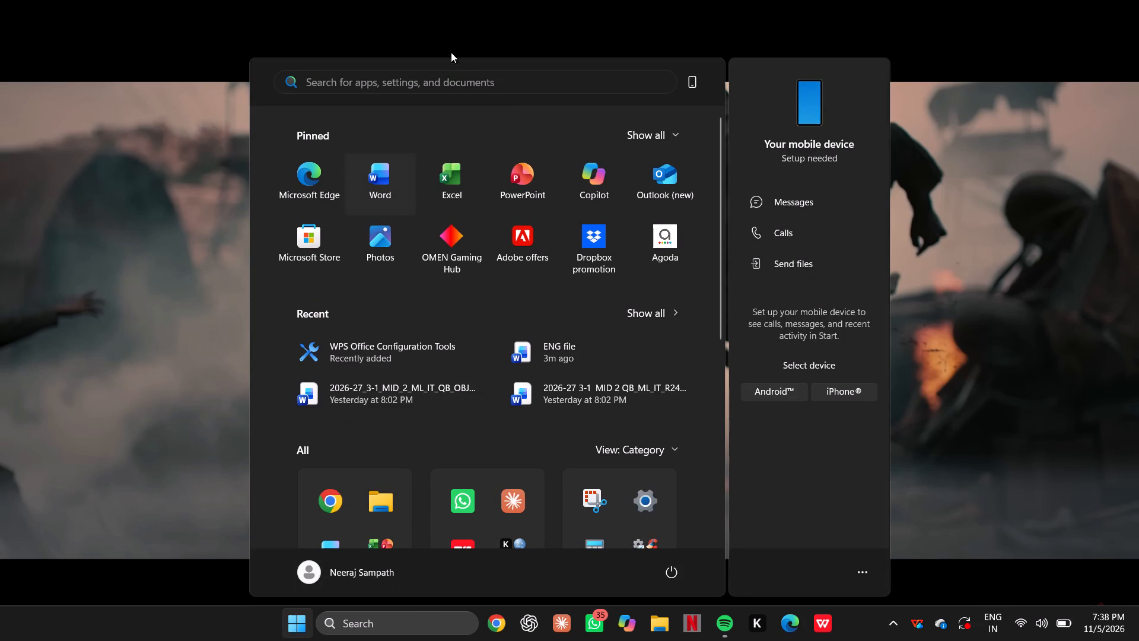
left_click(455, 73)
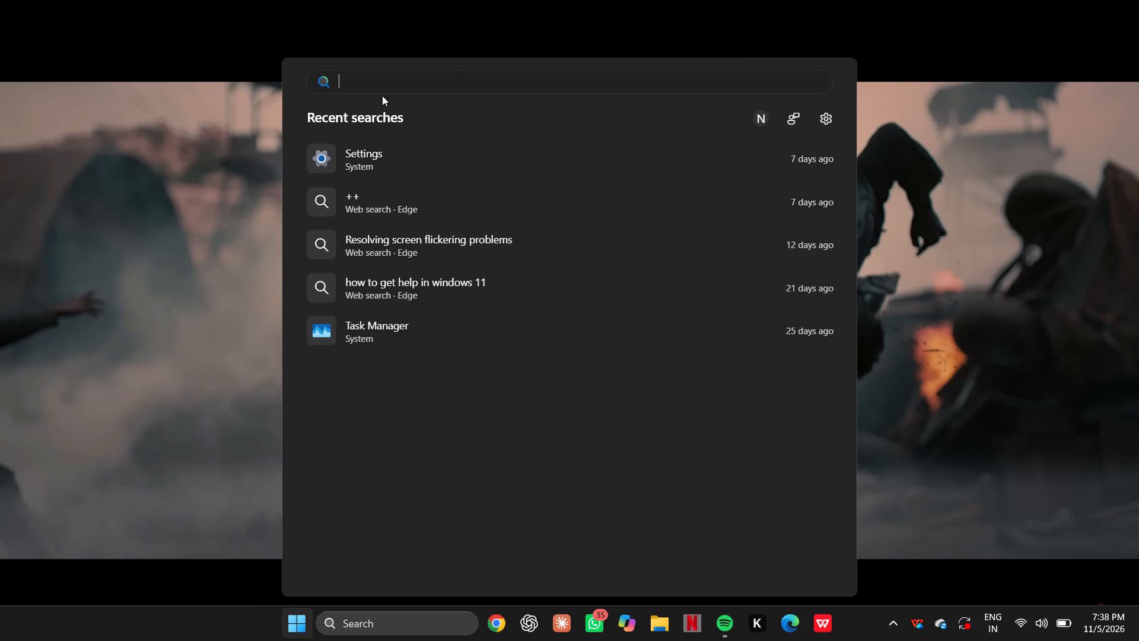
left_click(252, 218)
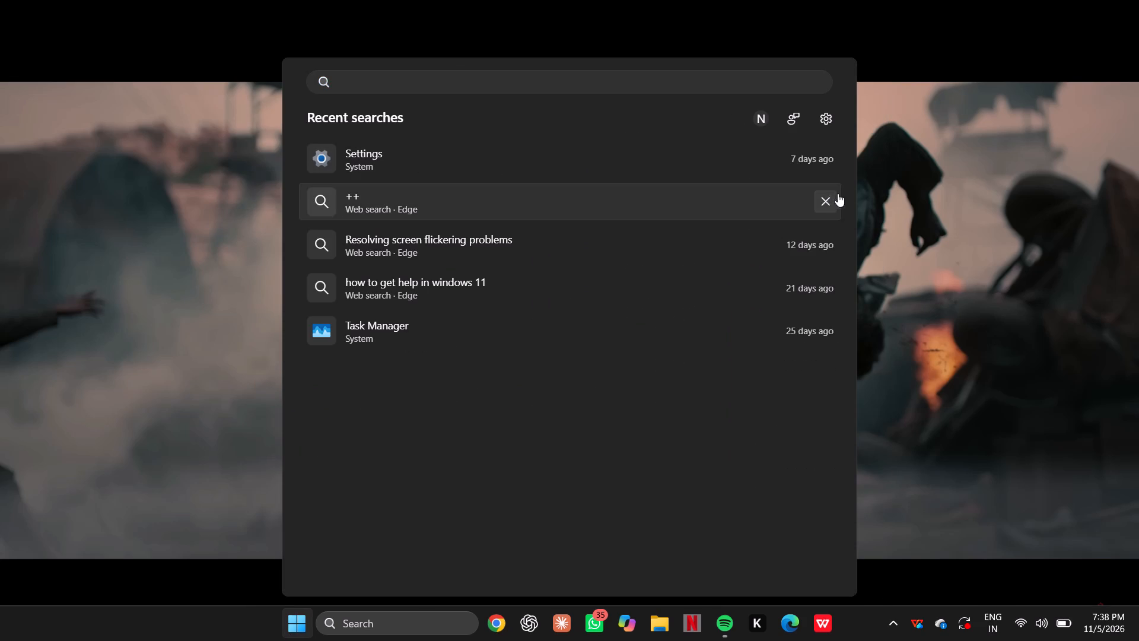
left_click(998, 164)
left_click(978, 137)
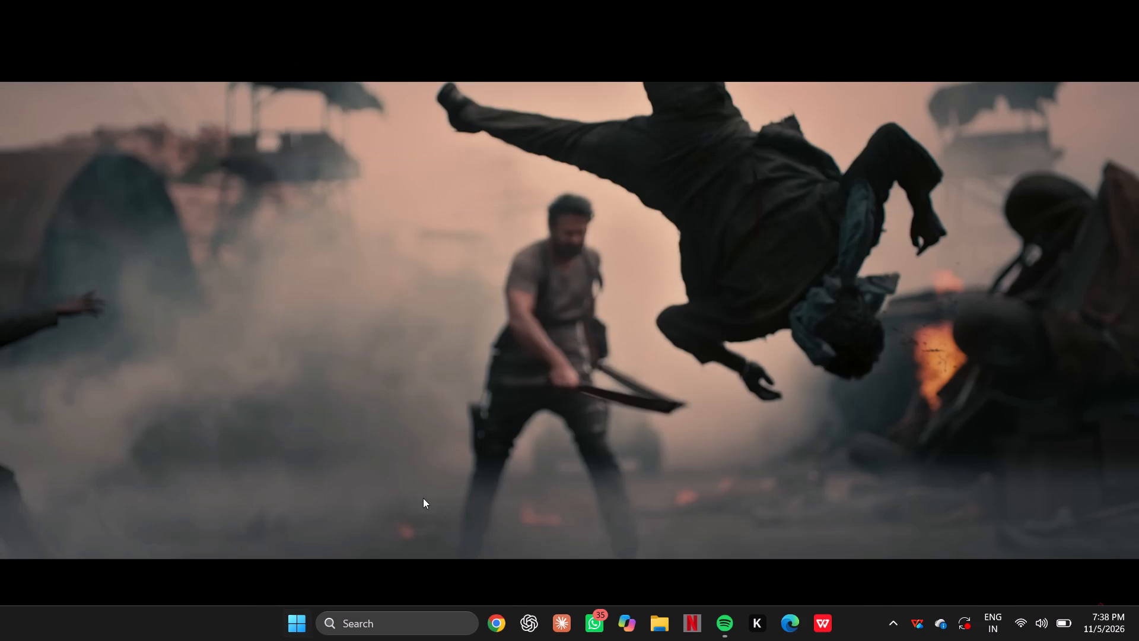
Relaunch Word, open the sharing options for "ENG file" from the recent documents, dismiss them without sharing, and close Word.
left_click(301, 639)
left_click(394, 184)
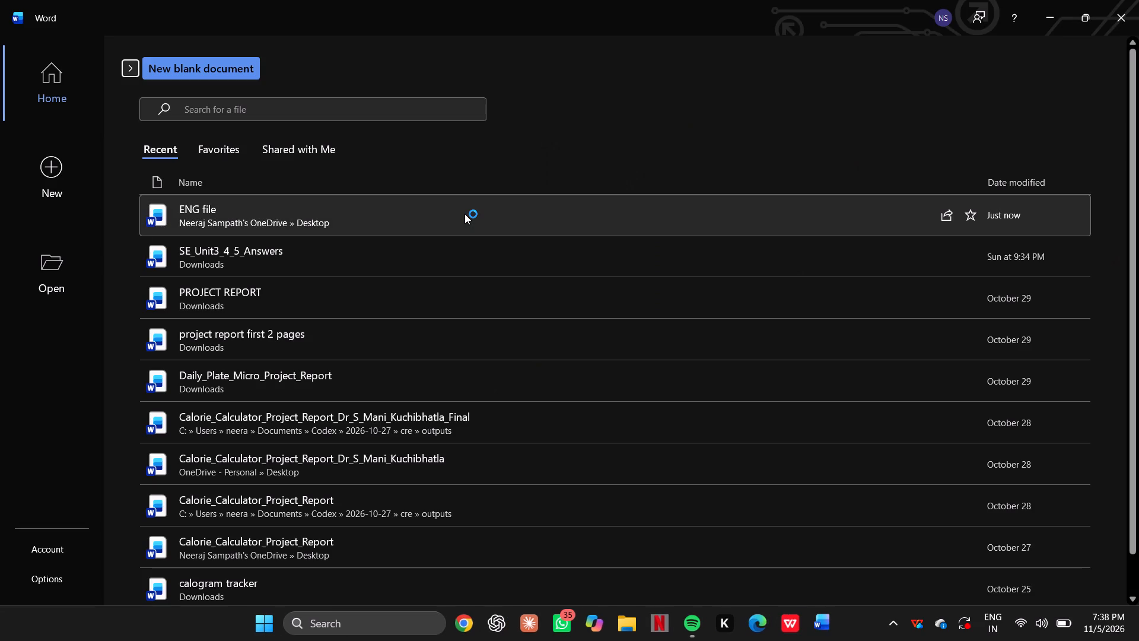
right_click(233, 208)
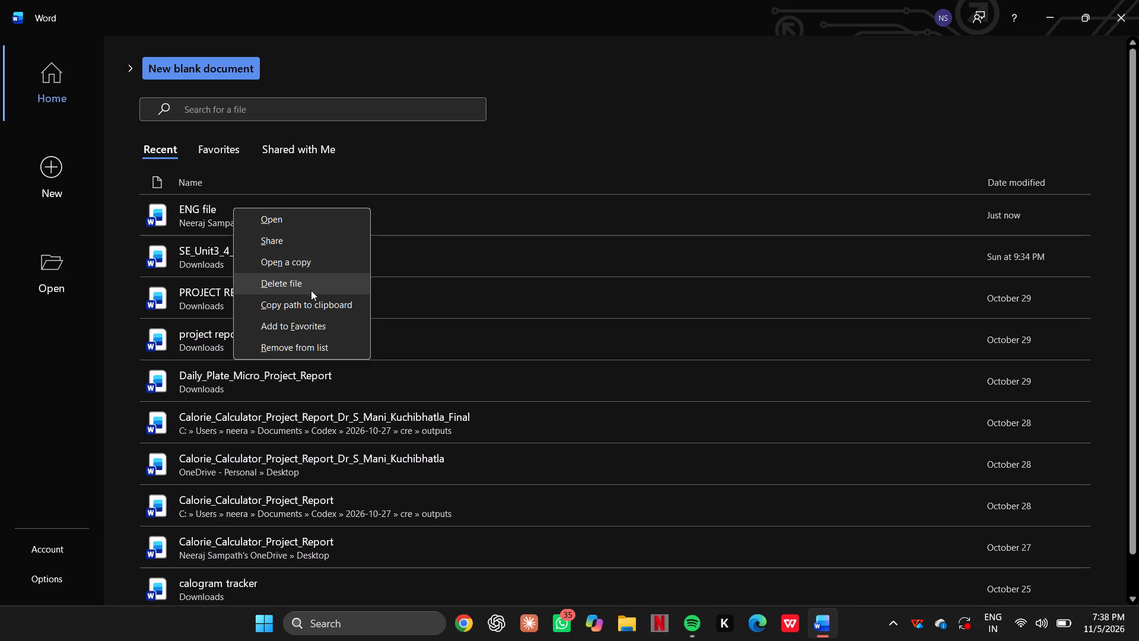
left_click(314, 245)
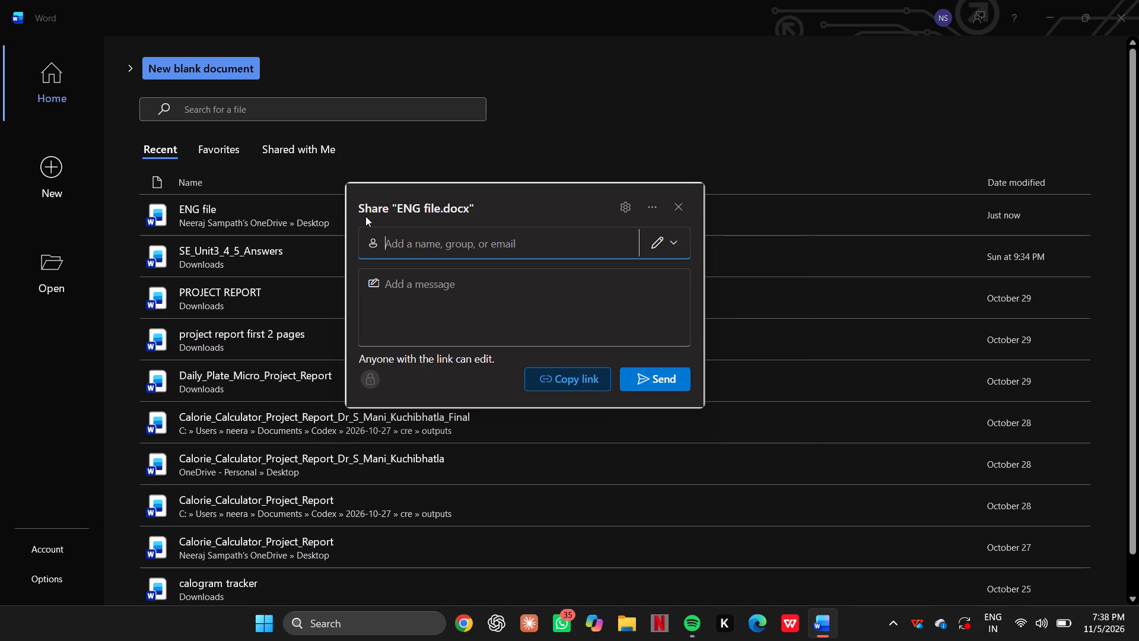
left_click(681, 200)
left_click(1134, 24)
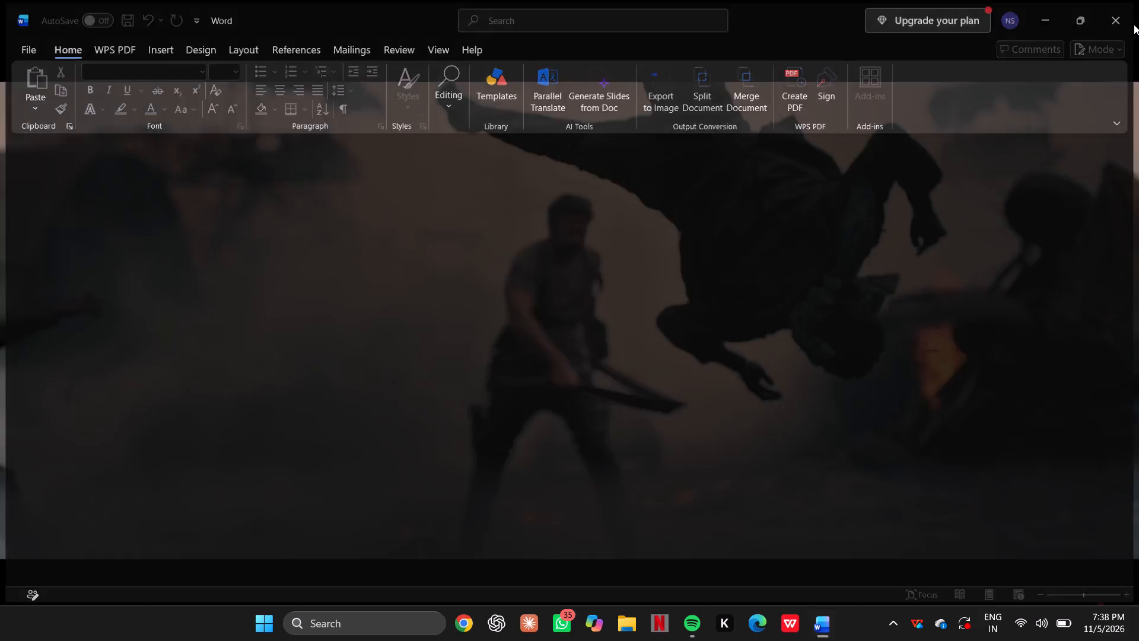